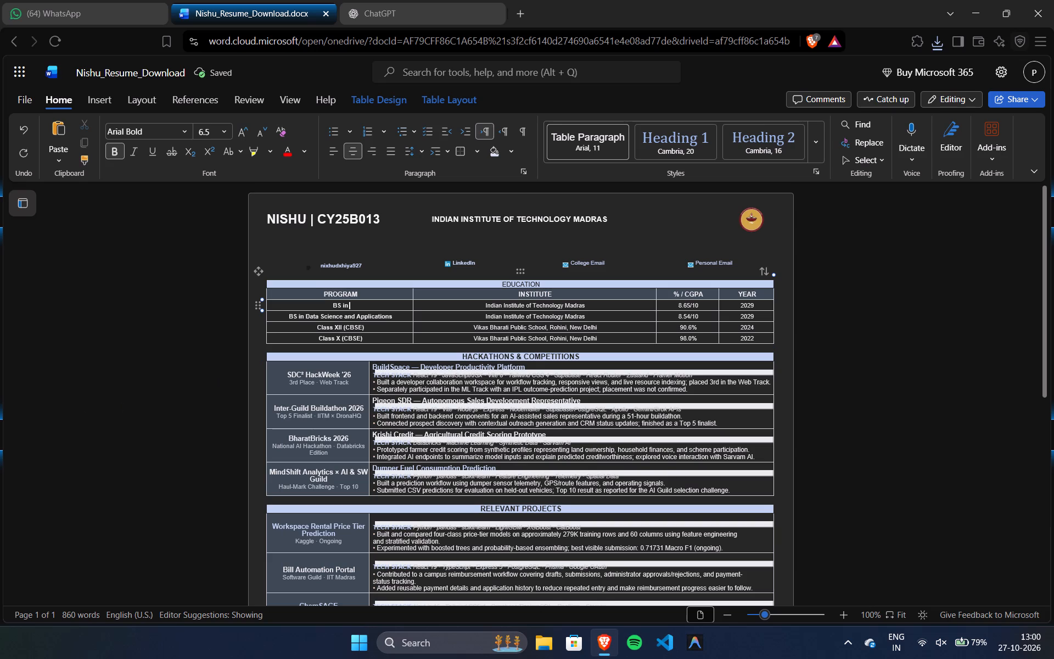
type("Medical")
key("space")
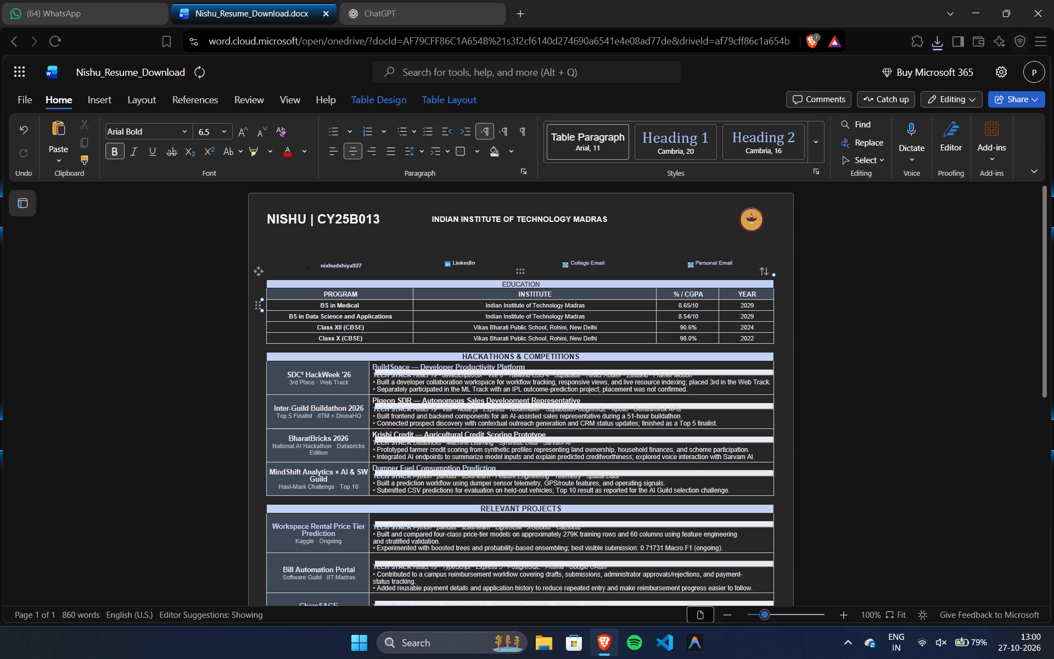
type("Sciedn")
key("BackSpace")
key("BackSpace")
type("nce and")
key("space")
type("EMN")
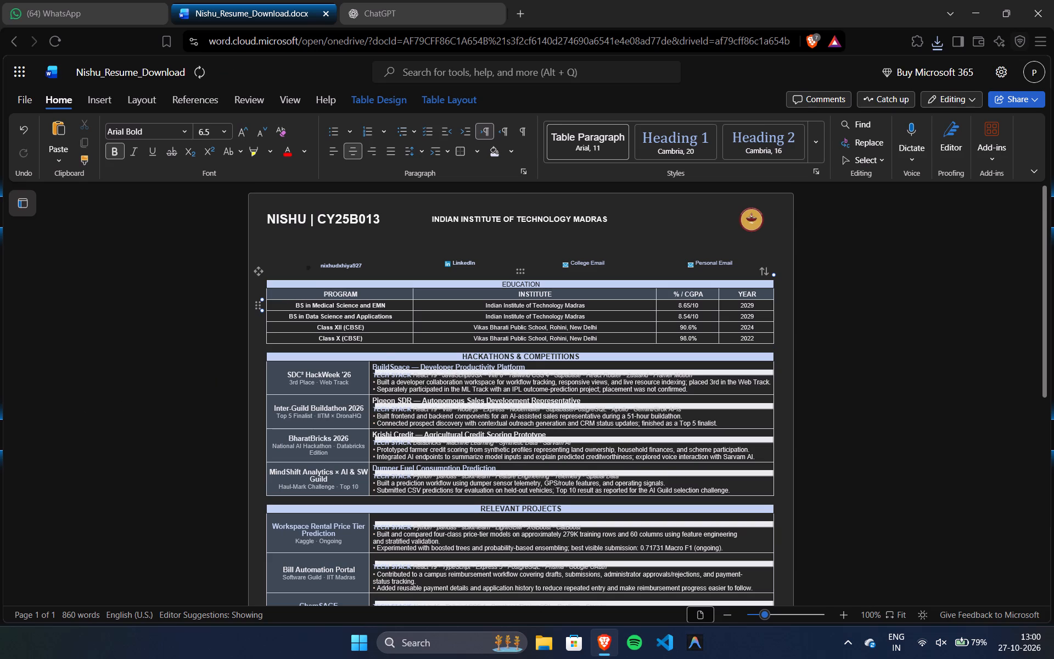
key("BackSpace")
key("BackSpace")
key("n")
Search the web for "bs in medical science and engineering" and copy the ending "gineering" from the query.
left_click(512, 7)
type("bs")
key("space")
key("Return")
left_click_drag(340, 93, 289, 92)
key("ctrl+c")
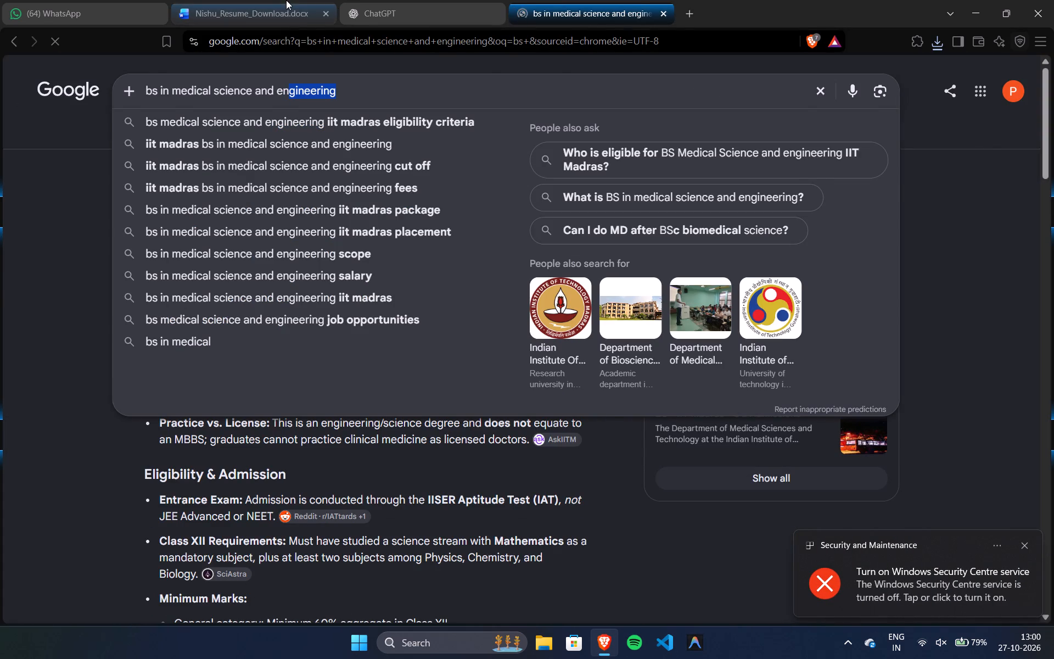
Paste the copied ending in the resume's first program cell and remove the extra space so it reads "BS in Medical Science and Engineering".
left_click(286, 0)
key("ctrl+v")
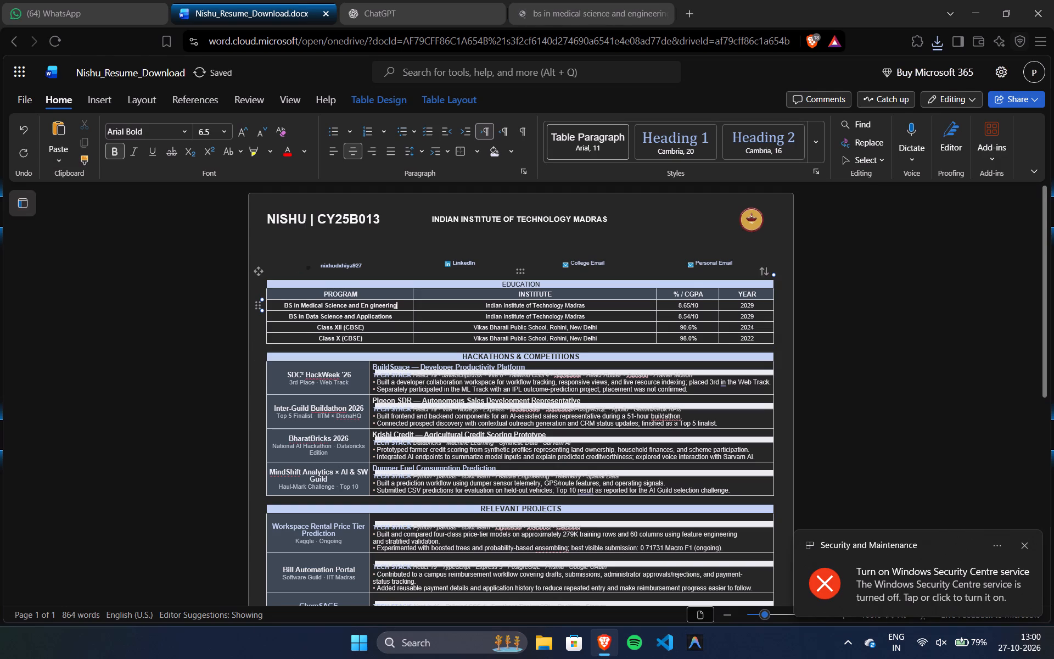
left_click(368, 305)
key("BackSpace")
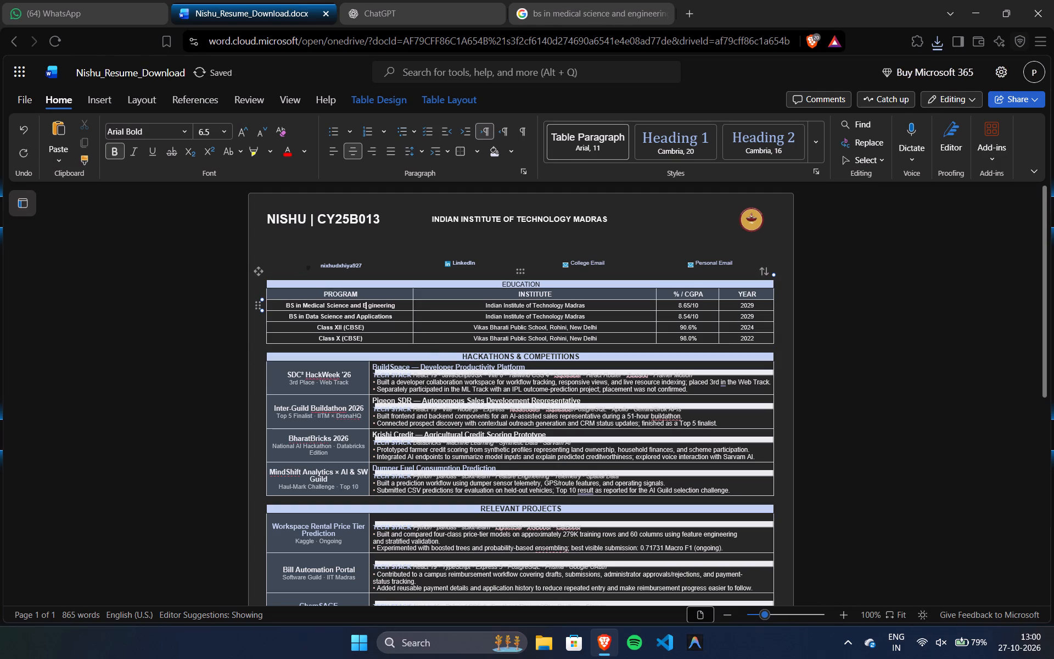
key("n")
key("Right")
key("BackSpace")
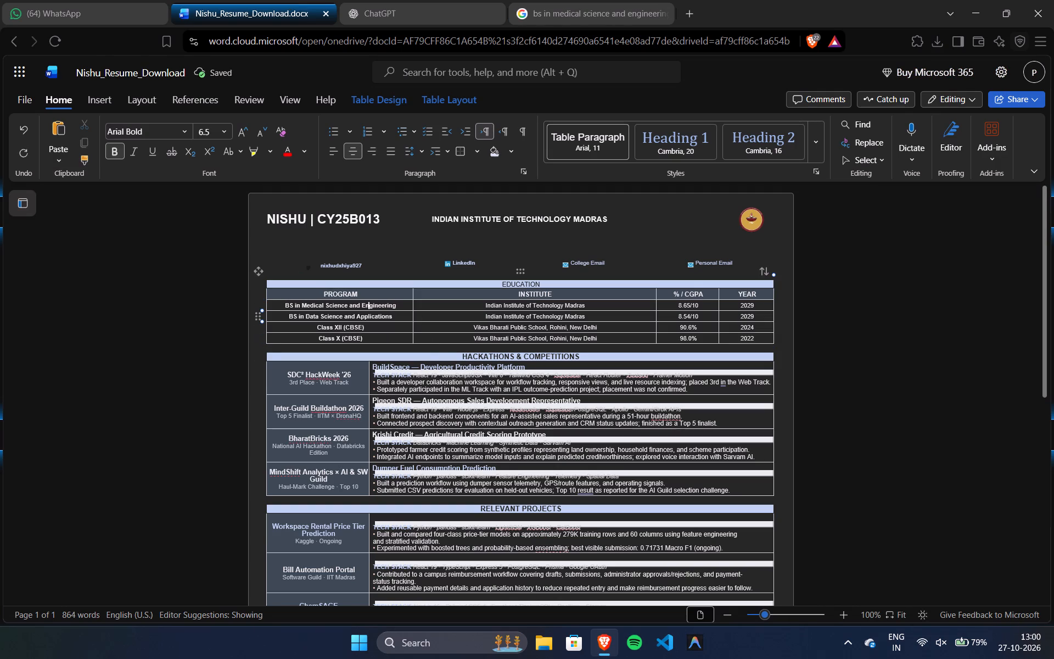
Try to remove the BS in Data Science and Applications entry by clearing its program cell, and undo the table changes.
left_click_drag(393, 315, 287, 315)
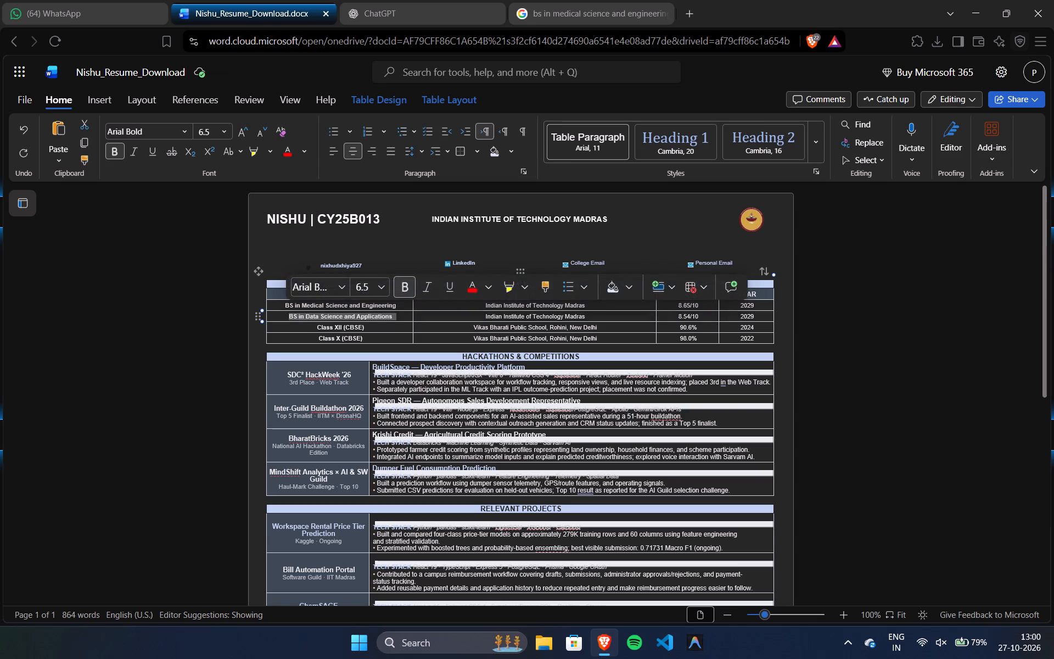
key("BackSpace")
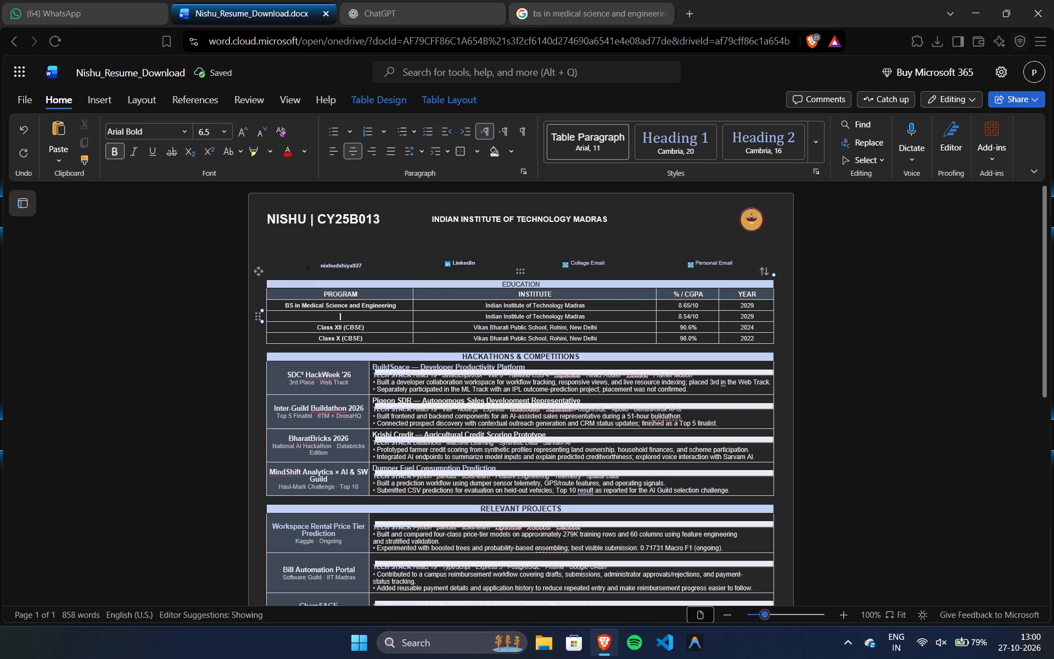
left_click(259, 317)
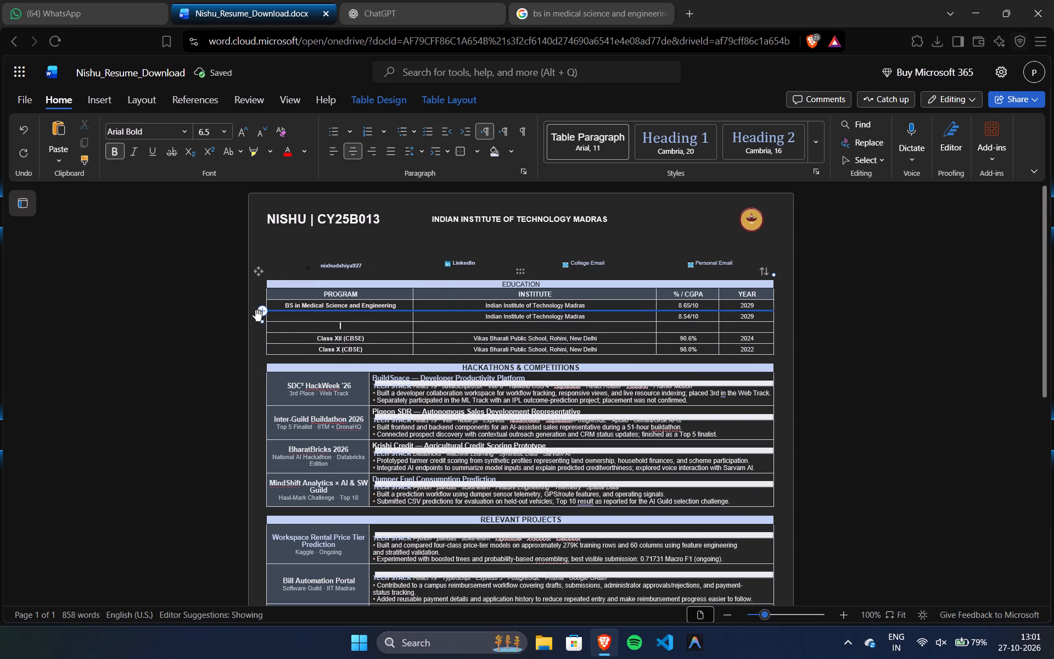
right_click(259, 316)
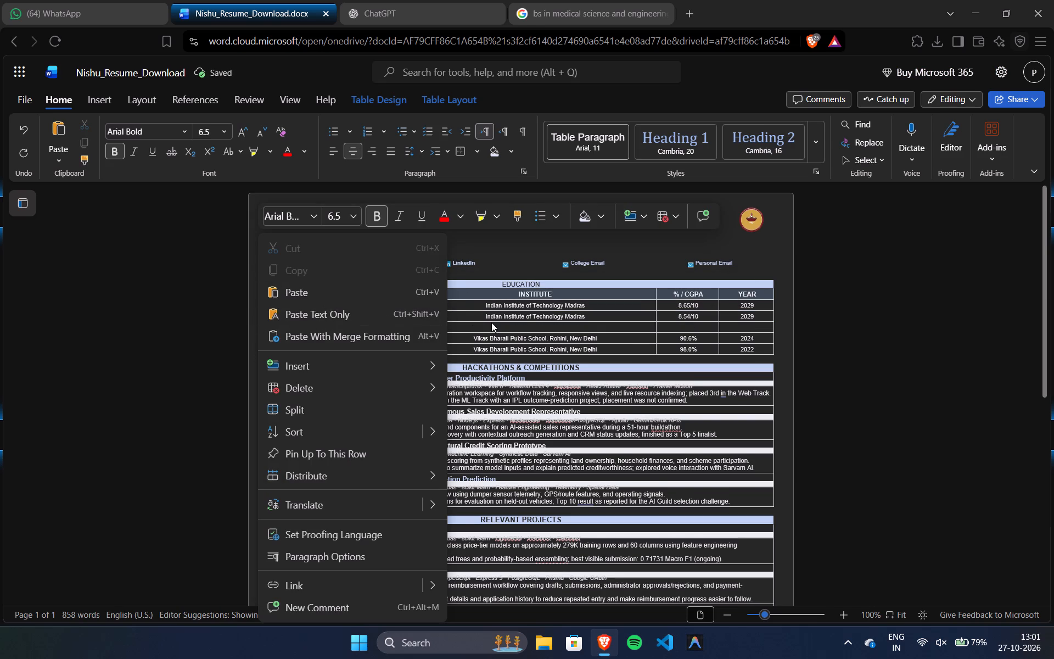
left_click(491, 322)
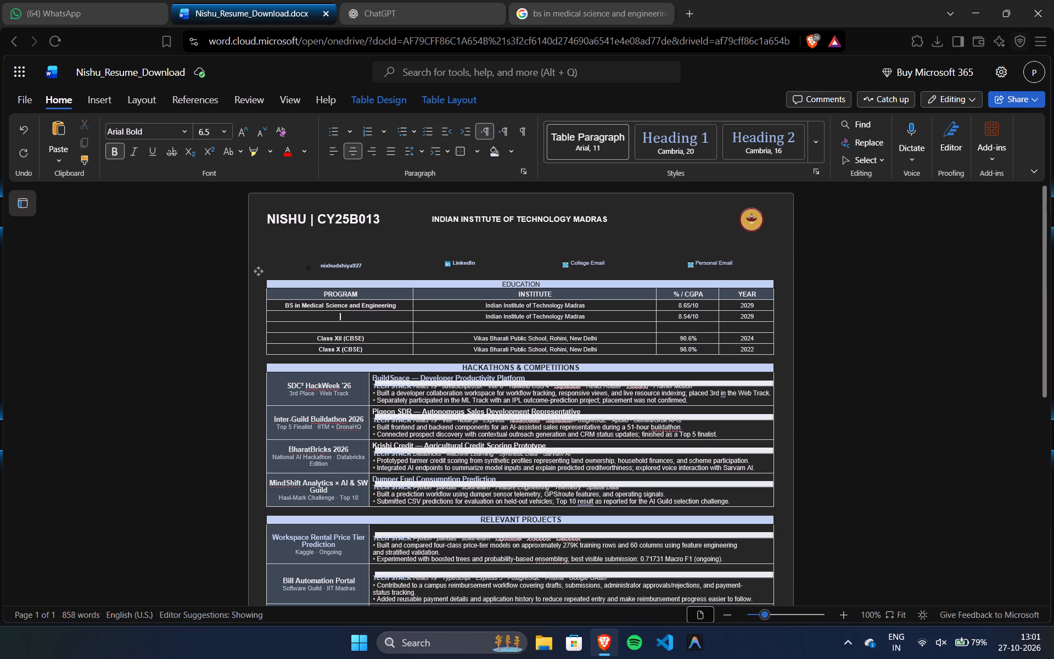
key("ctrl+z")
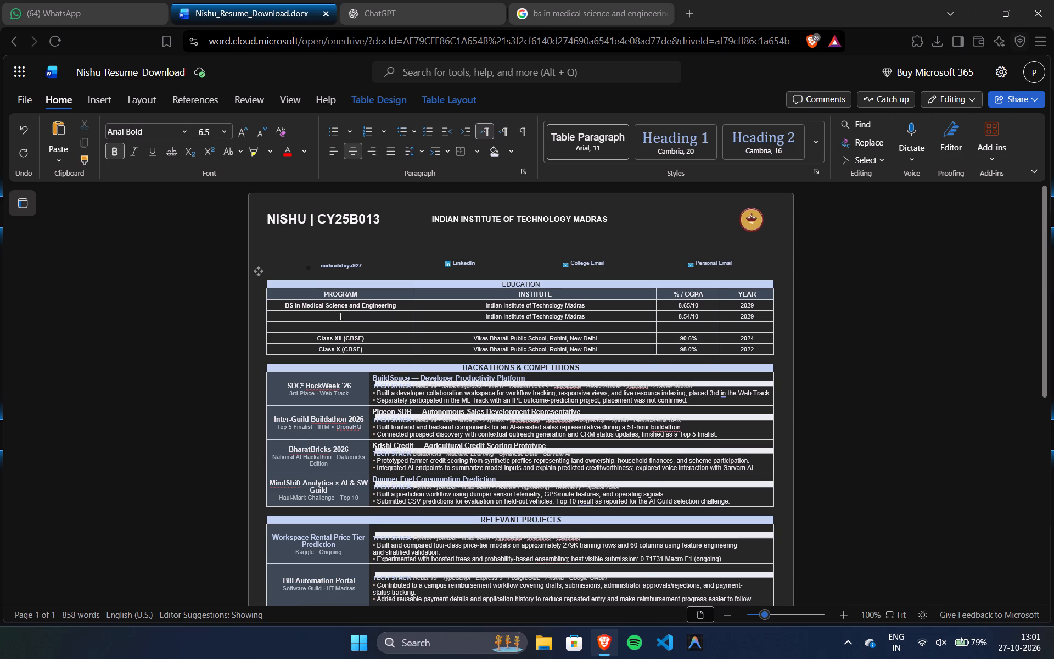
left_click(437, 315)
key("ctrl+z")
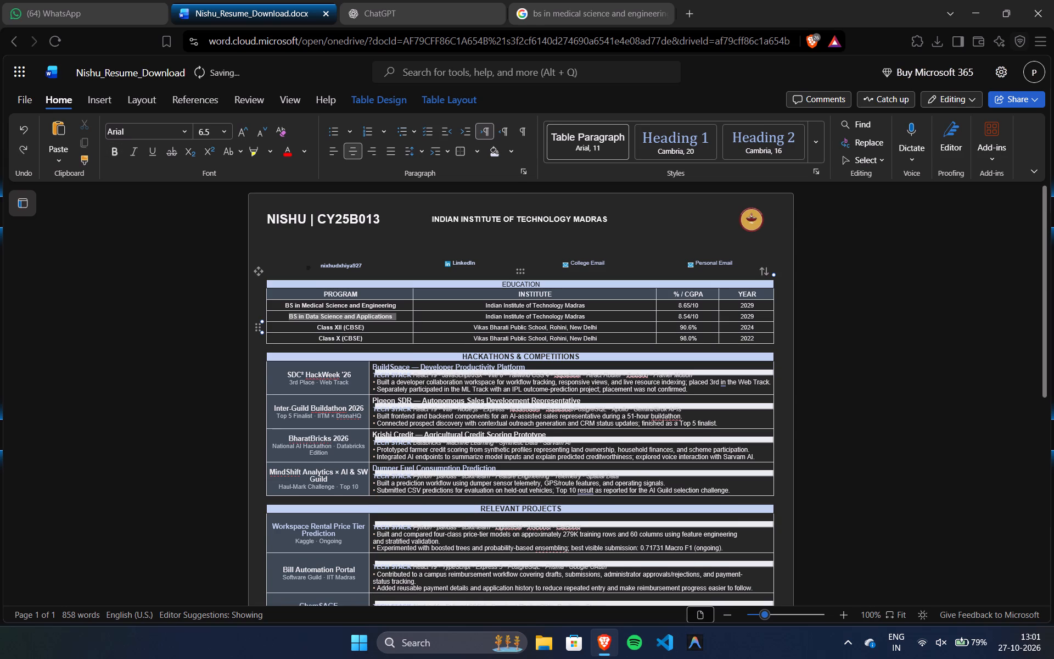
Delete the BS in Data Science and Applications row from the Education table.
left_click(405, 317)
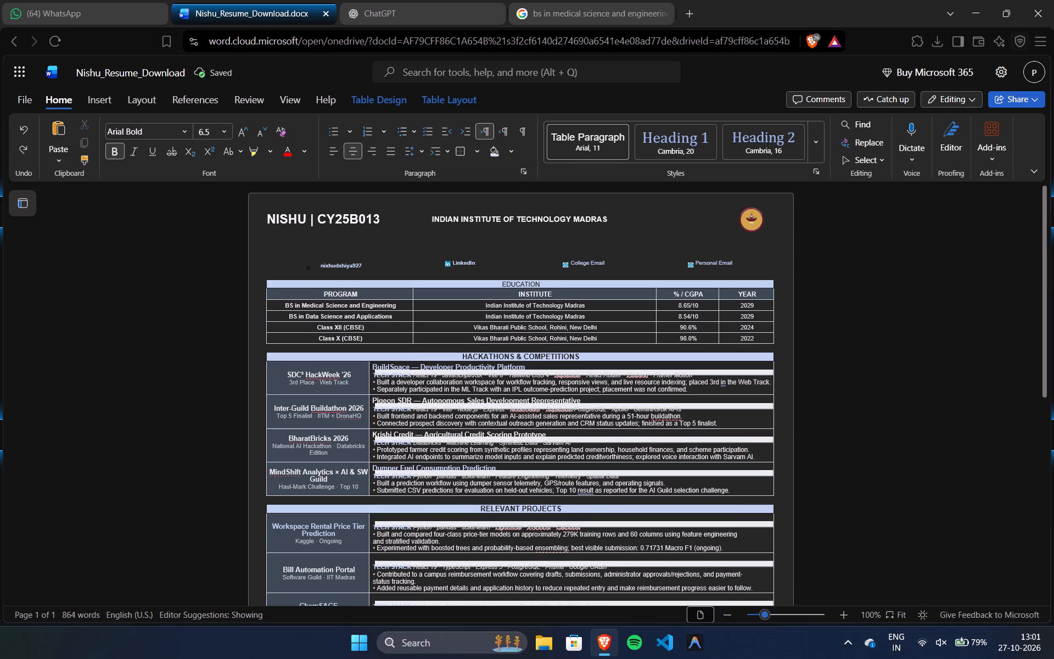
right_click(271, 315)
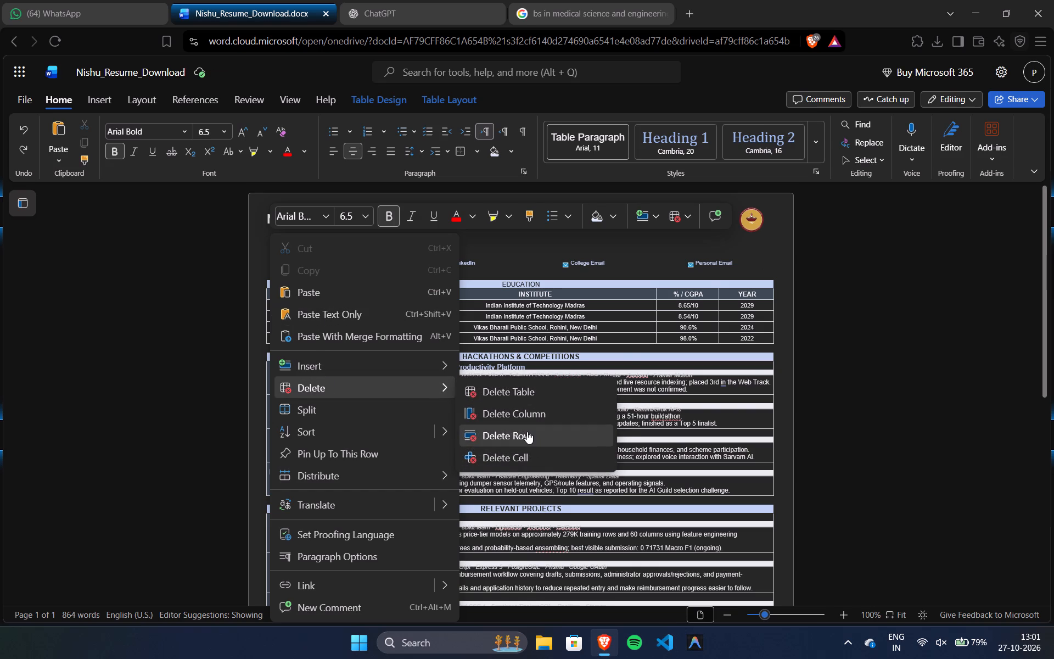
left_click(527, 432)
left_click(182, 351)
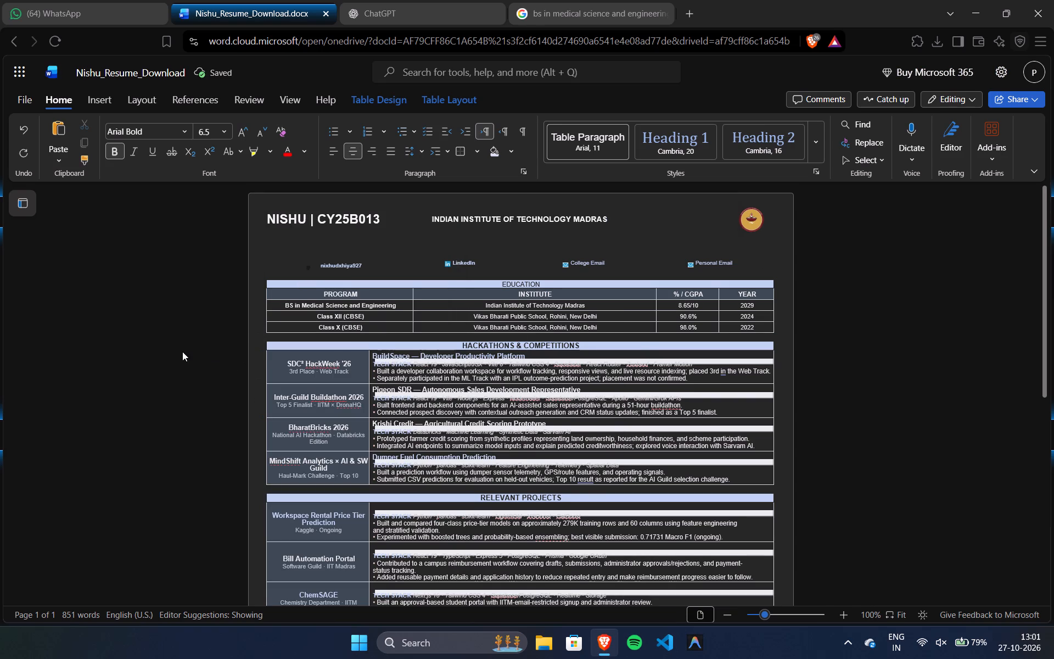
Delete the existing name from the heading at the top of the resume.
left_click(305, 217)
key("BackSpace")
key("BackSpace")
key("BackSpace")
key("BackSpace")
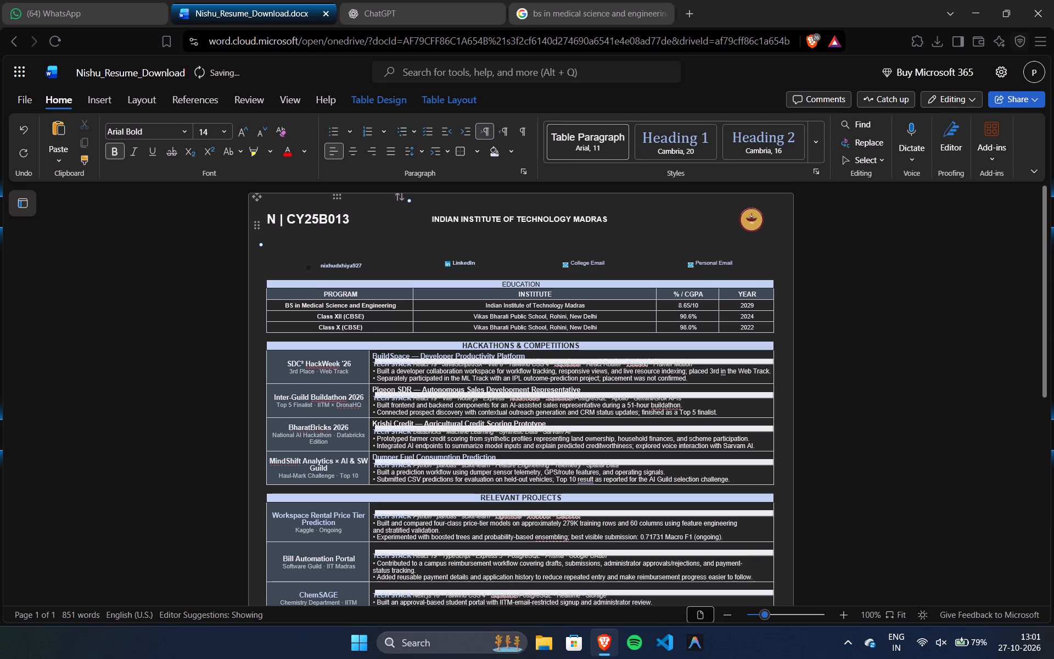
key("BackSpace")
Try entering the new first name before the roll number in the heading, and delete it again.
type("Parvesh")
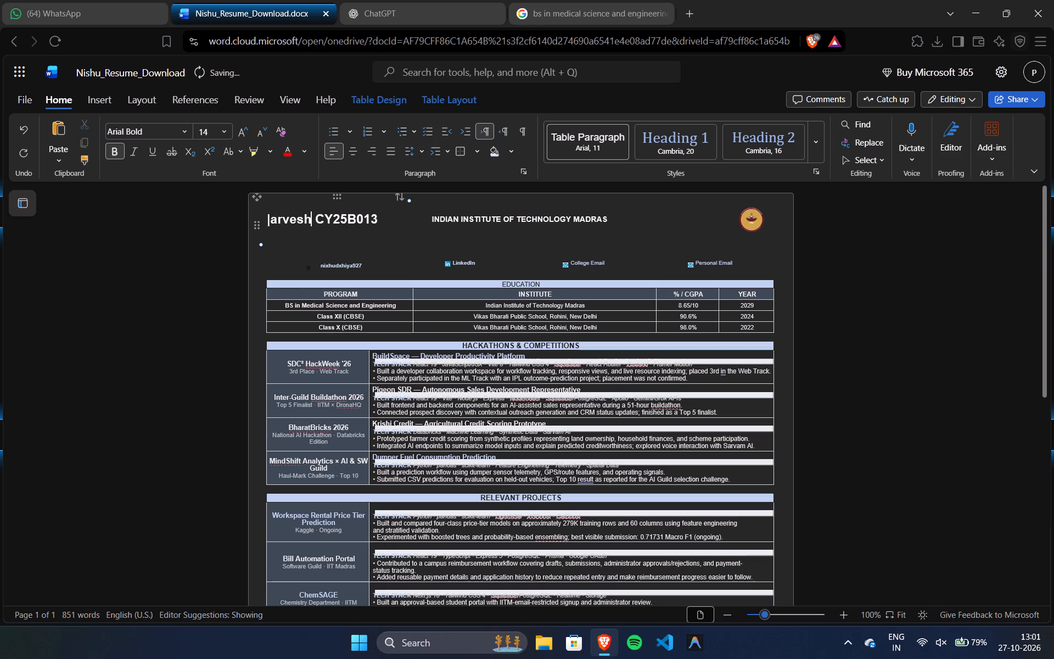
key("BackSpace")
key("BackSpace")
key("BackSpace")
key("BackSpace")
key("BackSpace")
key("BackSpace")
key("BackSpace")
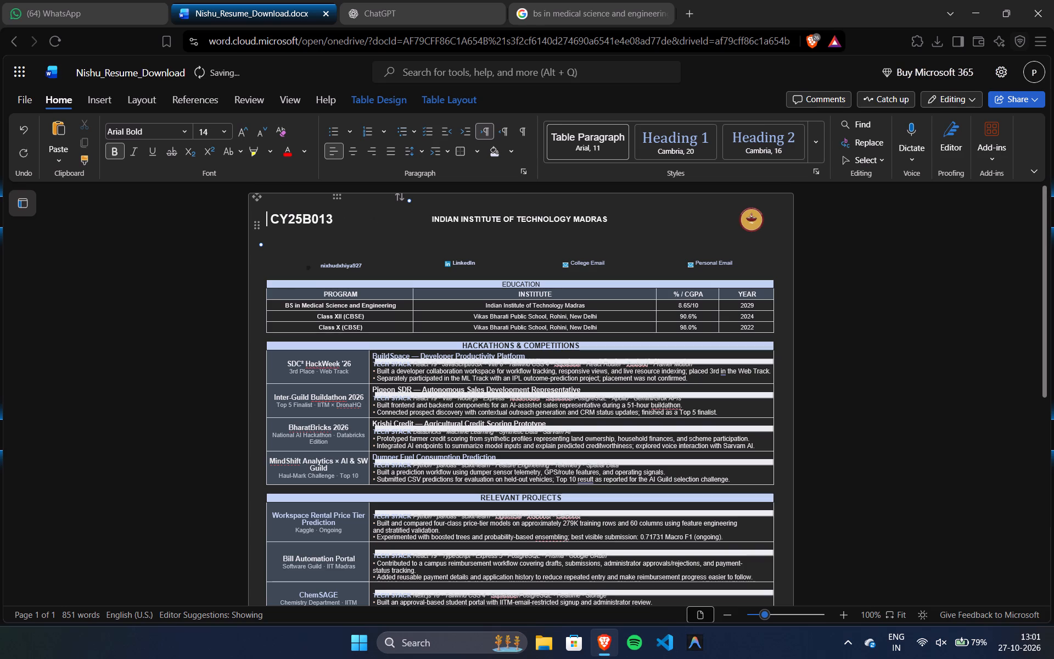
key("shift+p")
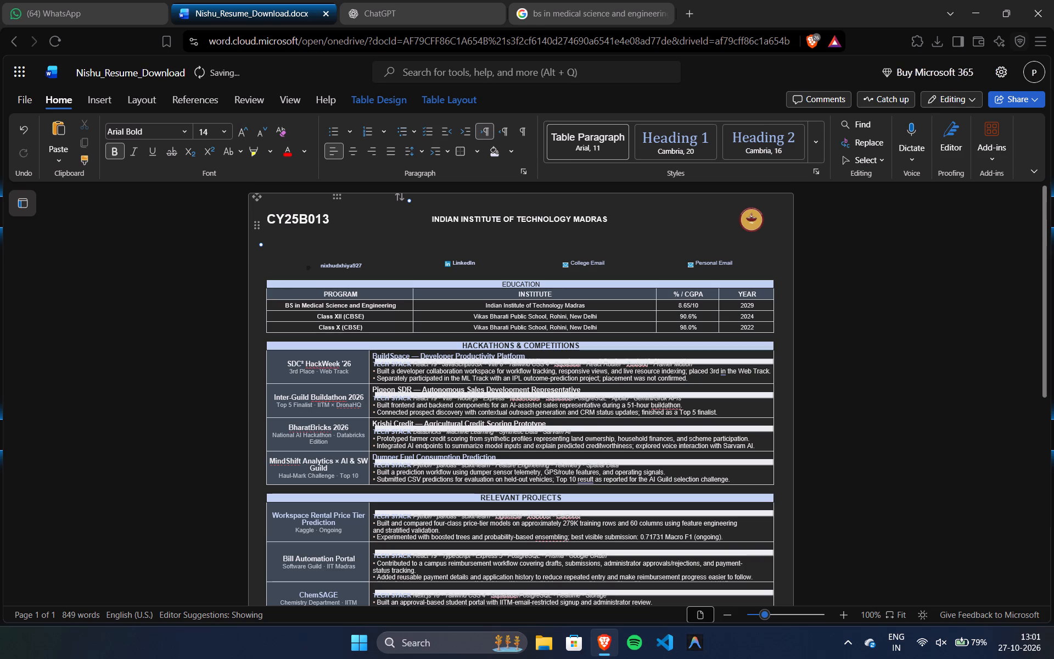
Delete the old roll number from the resume heading and add a line break in the emptied cell.
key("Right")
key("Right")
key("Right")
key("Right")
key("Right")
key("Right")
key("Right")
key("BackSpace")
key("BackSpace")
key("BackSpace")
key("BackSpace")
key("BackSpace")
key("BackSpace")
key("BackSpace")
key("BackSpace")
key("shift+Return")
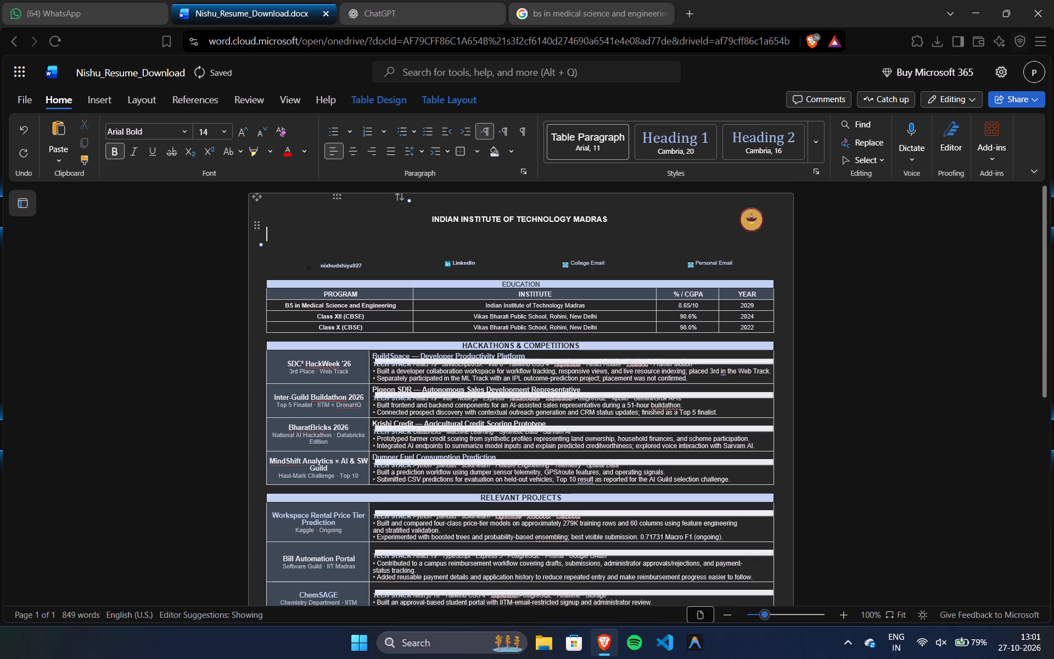
Enter the new owner's full name and roll number, separated by a vertical bar, in the resume heading.
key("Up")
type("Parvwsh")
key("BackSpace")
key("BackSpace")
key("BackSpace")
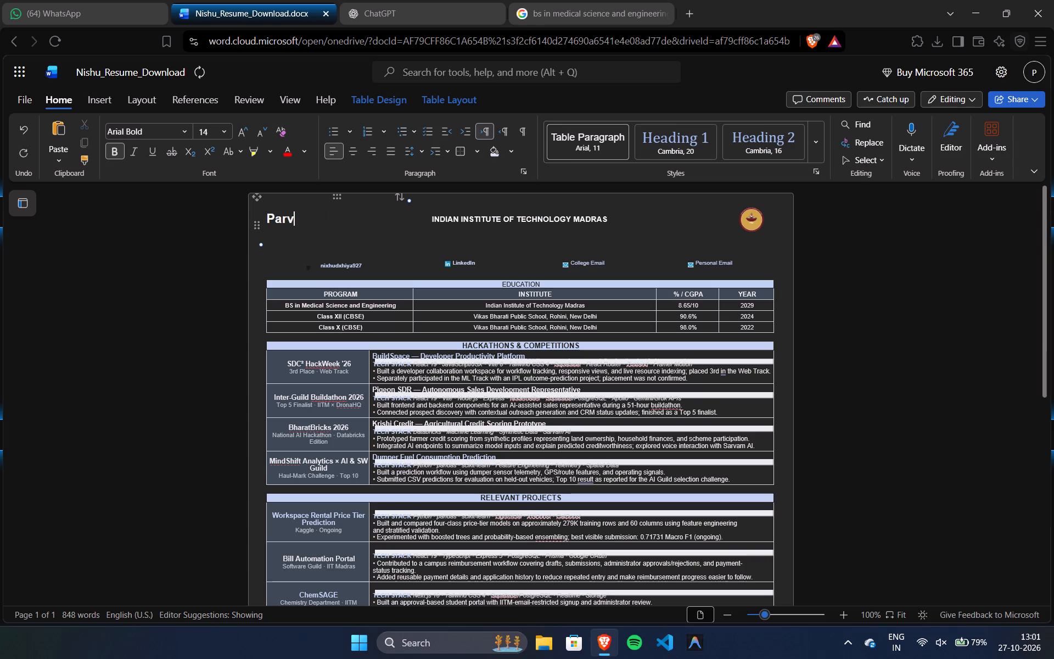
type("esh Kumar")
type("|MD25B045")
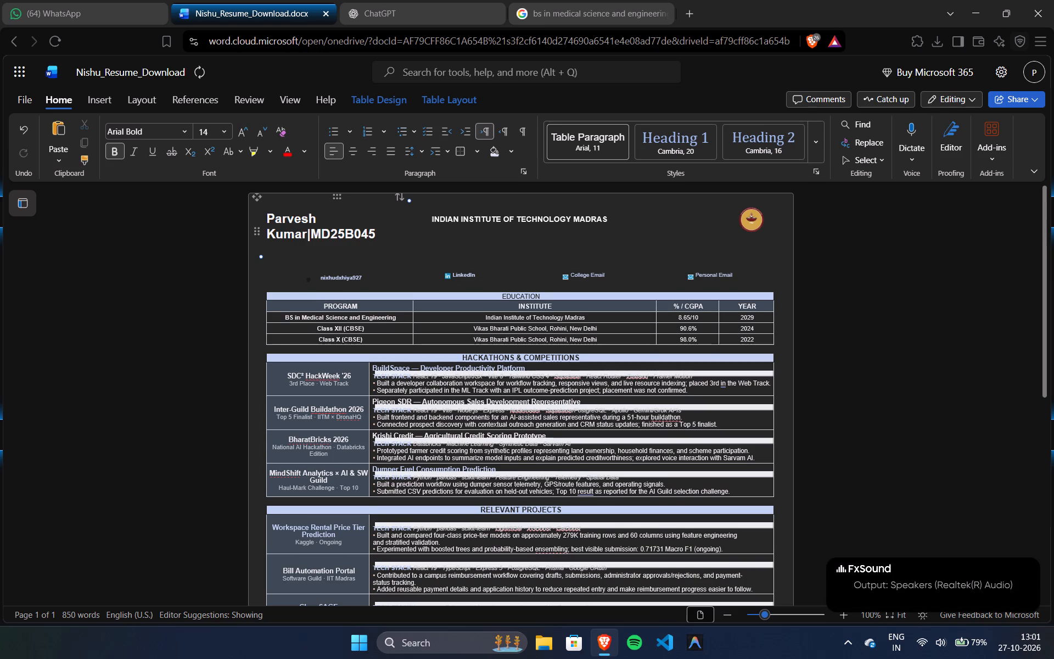
Set the font size of the name and roll number in the heading to 12.
left_click(306, 222)
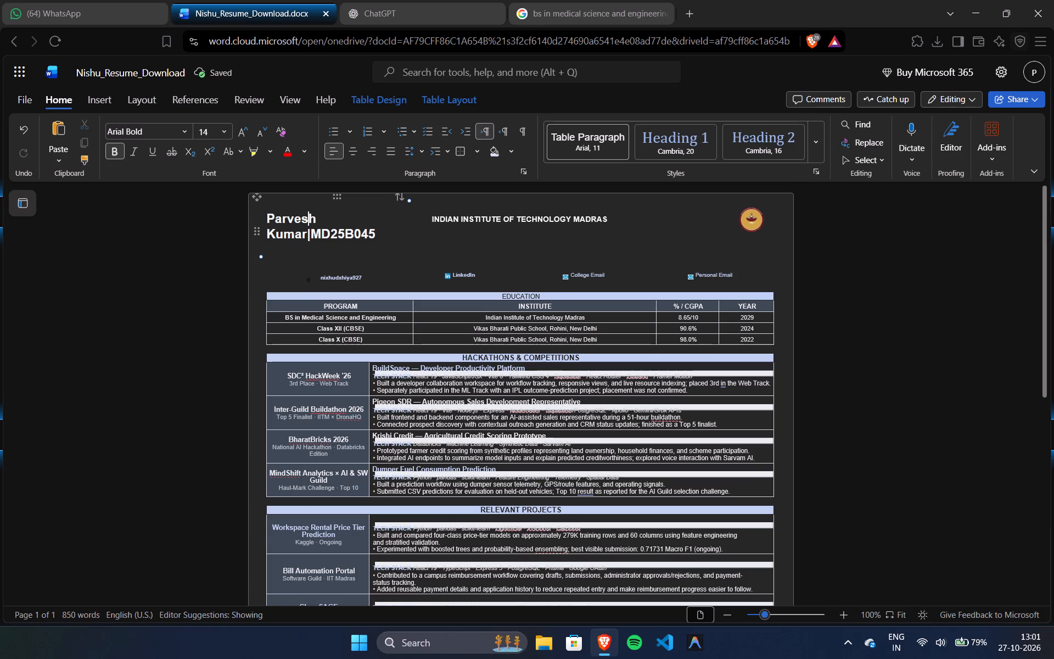
left_click_drag(377, 236, 267, 213)
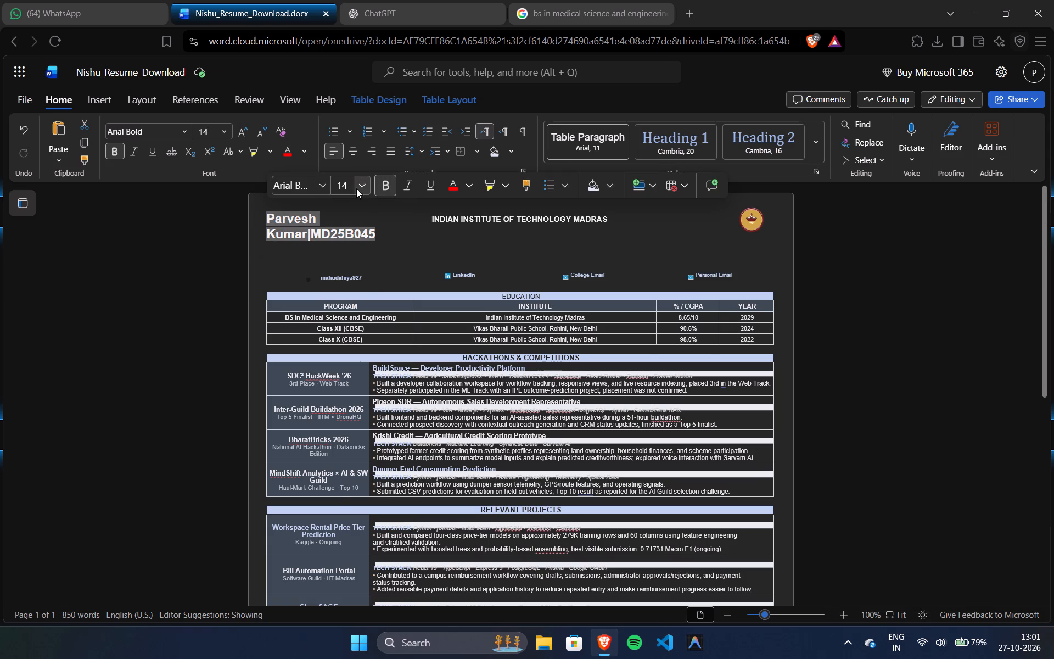
left_click(356, 188)
left_click(349, 299)
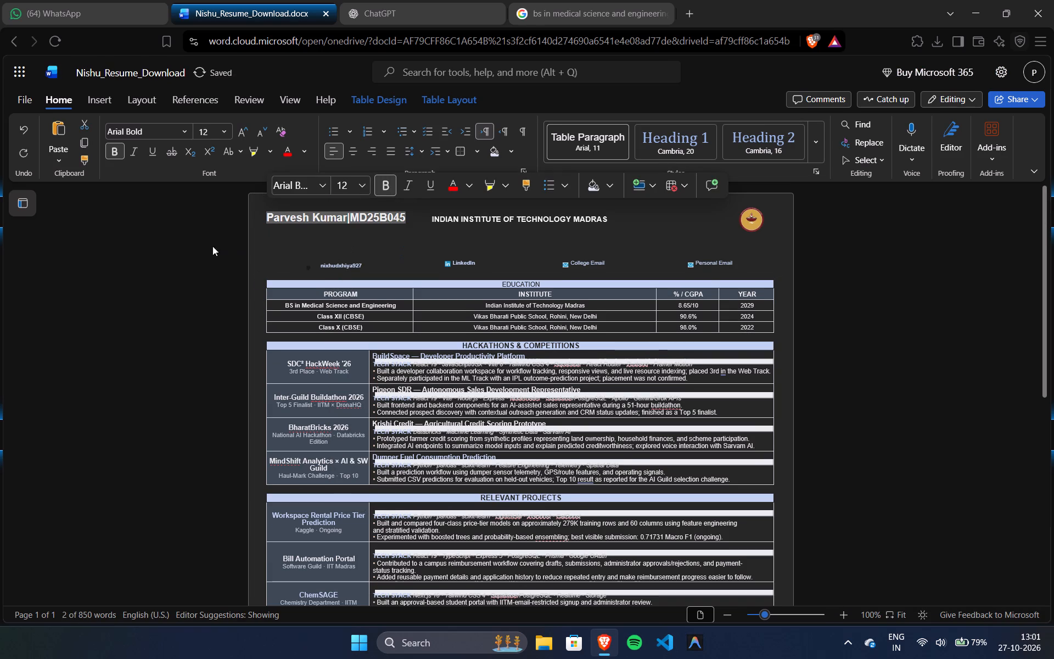
left_click(182, 244)
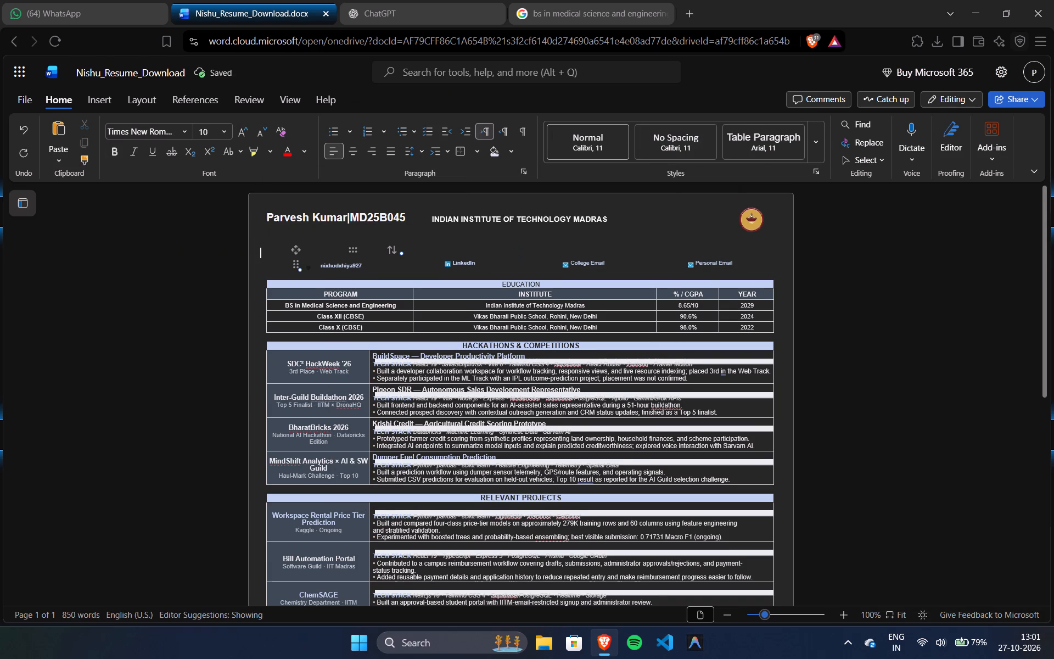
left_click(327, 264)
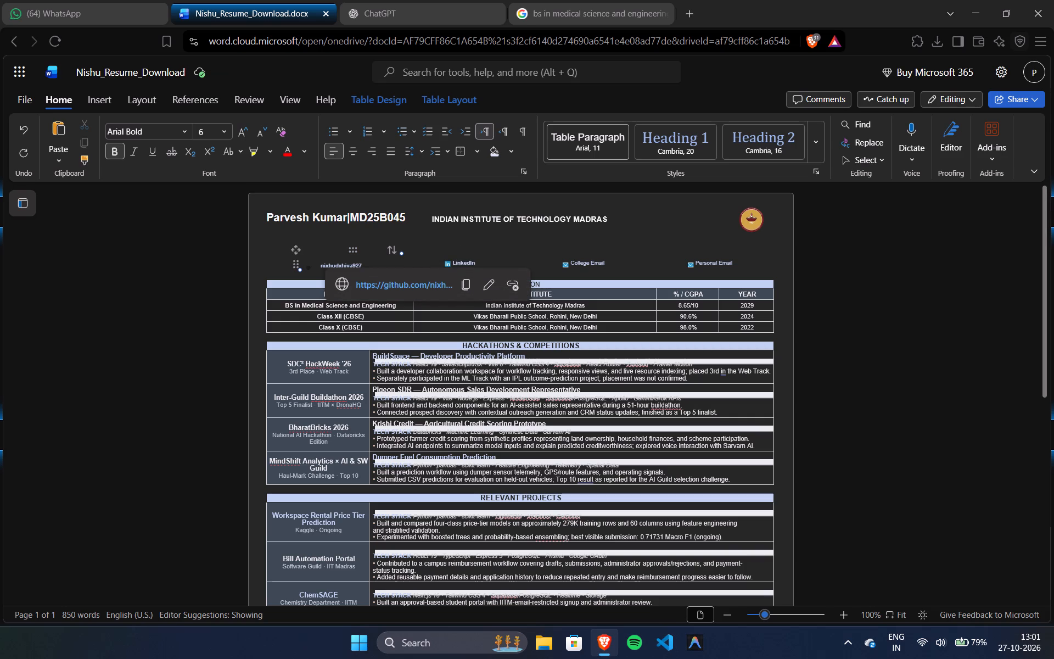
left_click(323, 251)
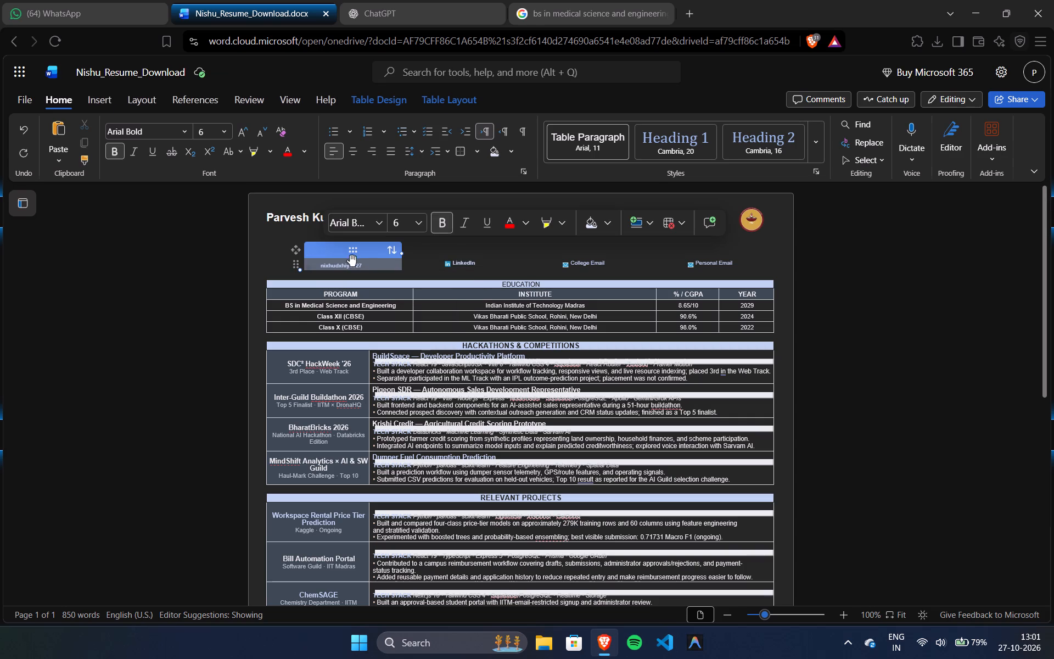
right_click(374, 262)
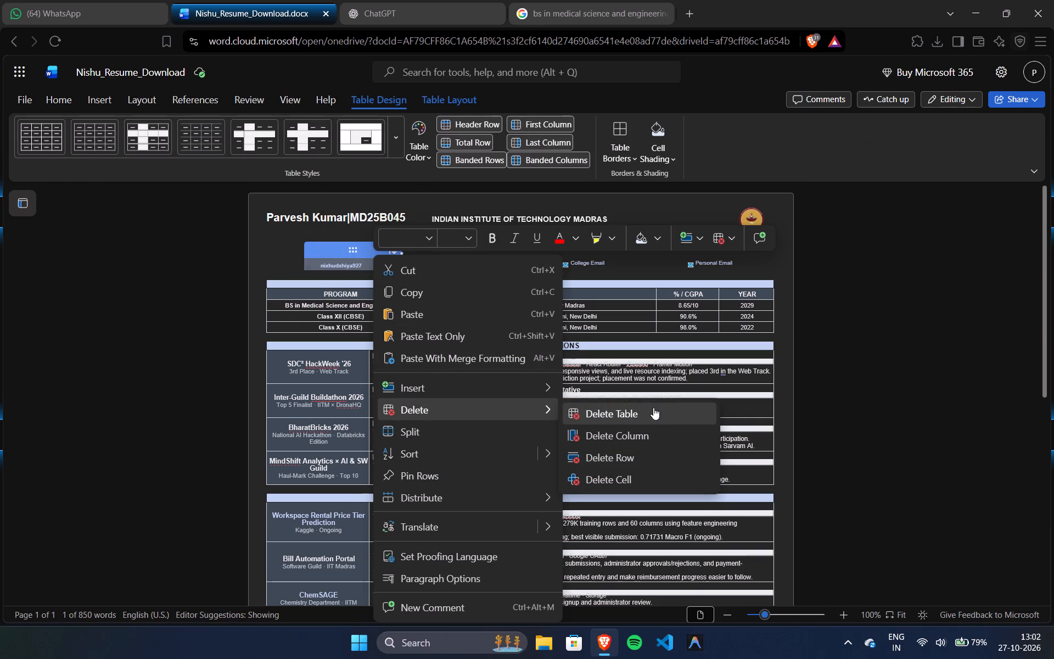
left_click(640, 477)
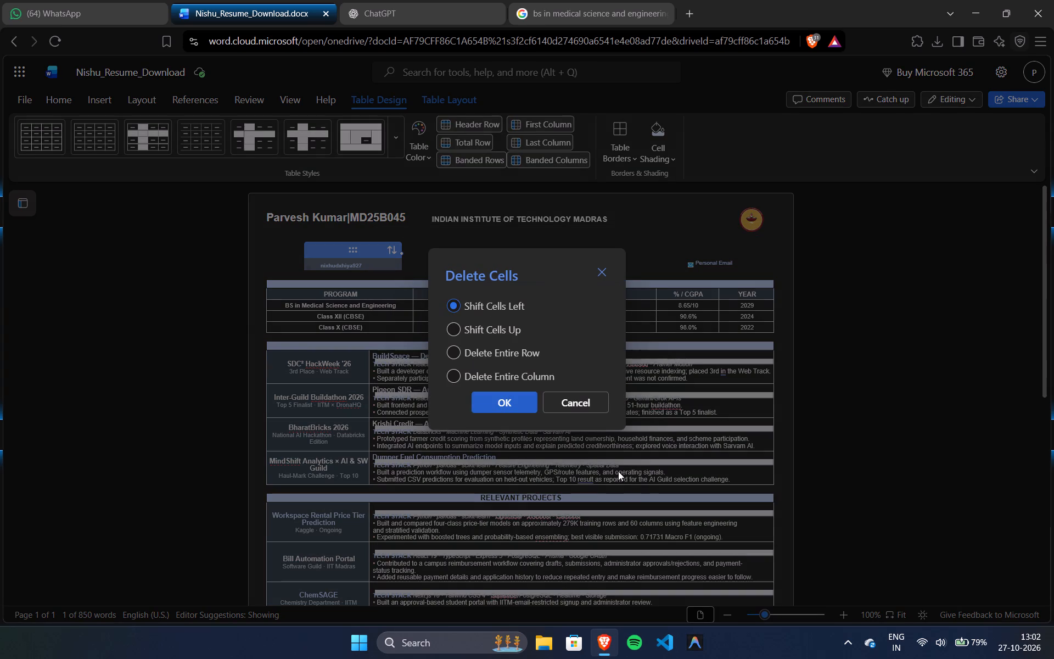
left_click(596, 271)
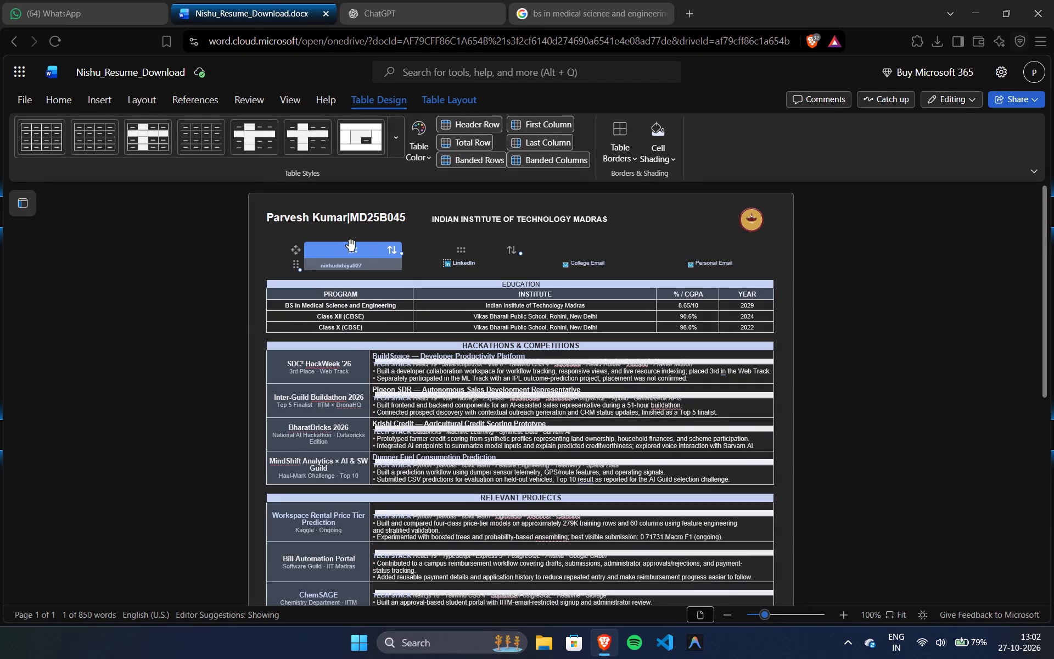
Delete the old GitHub username link from the contact row beneath the resume heading.
left_click(367, 264)
left_click_drag(367, 264, 321, 264)
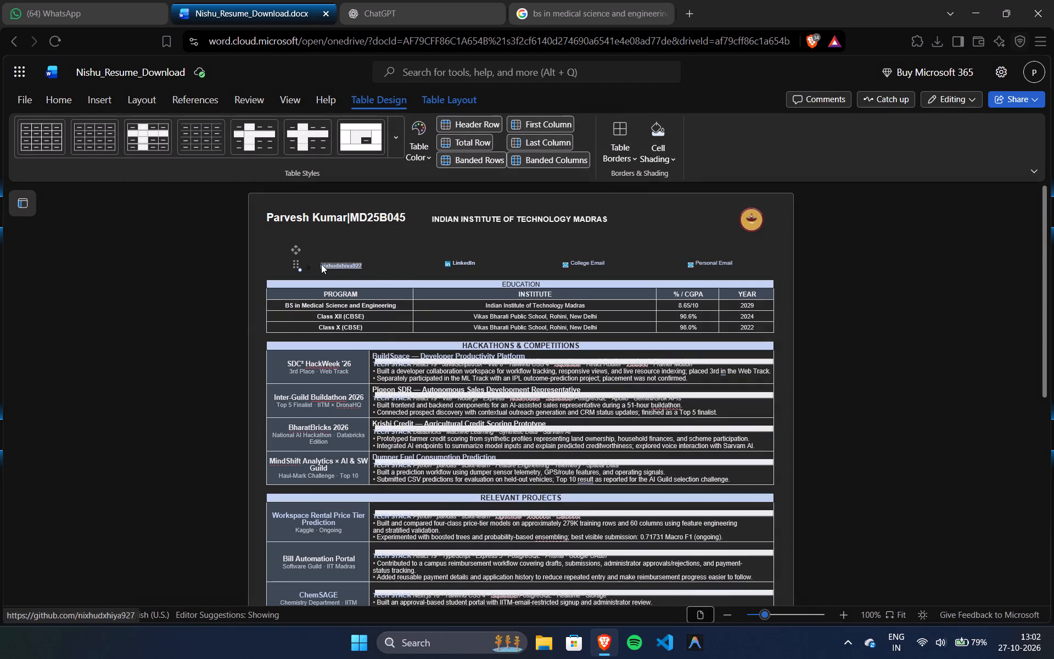
left_click_drag(321, 264, 320, 264)
key("BackSpace")
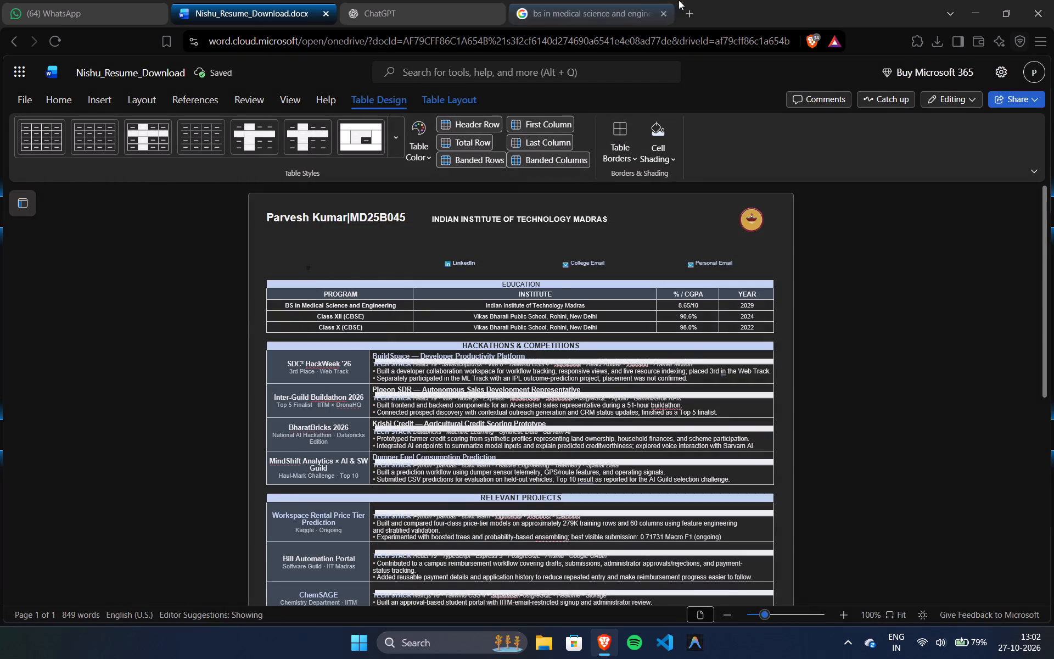
Open github.com in a new browser tab and close the web search tab about the BS in medical science and engineering.
left_click(697, 10)
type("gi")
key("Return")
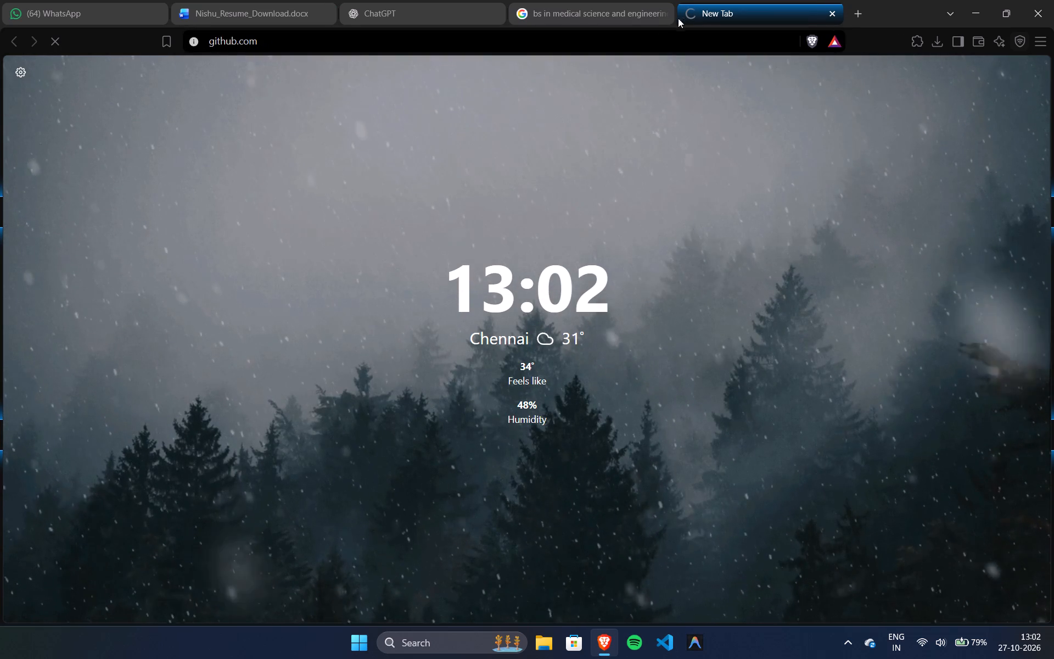
left_click(664, 14)
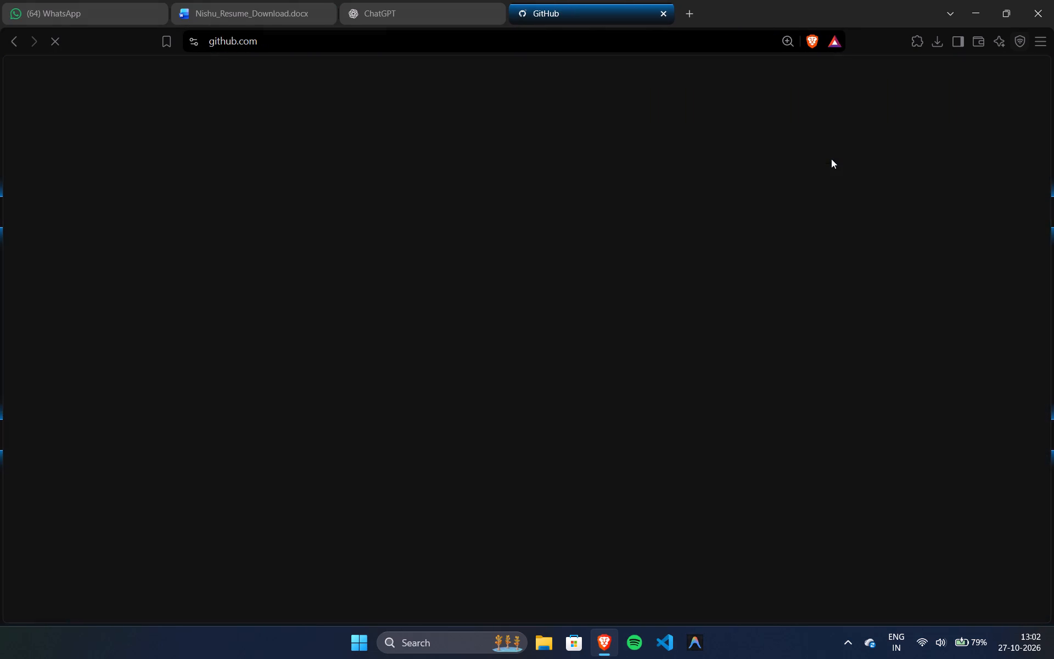
Open the signed-in account's GitHub profile page and copy its web address.
left_click(1019, 75)
left_click(909, 193)
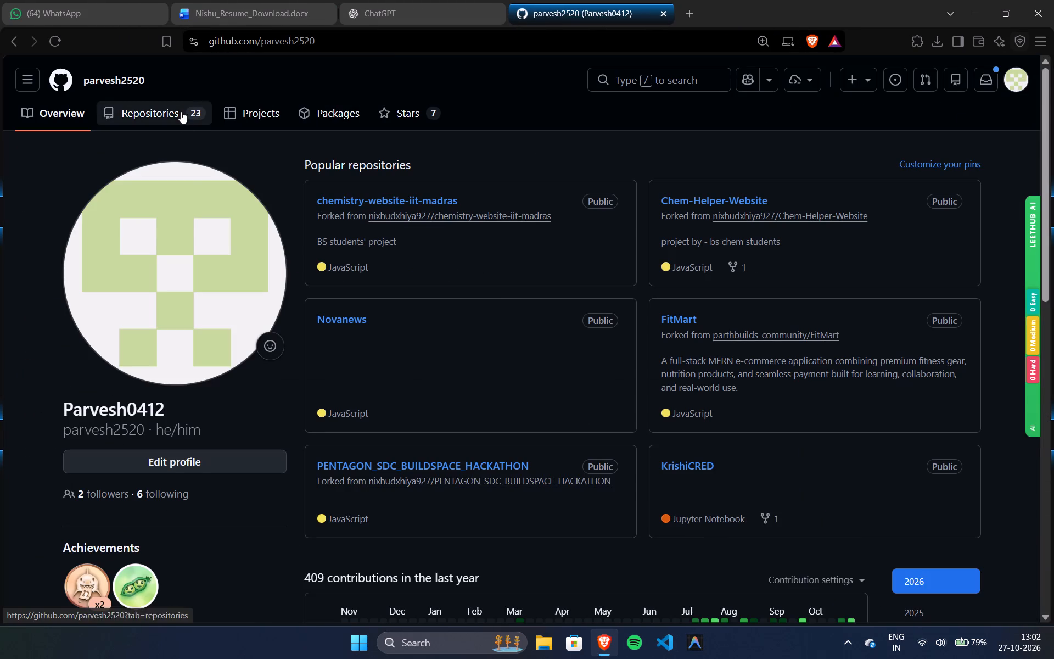
left_click(338, 41)
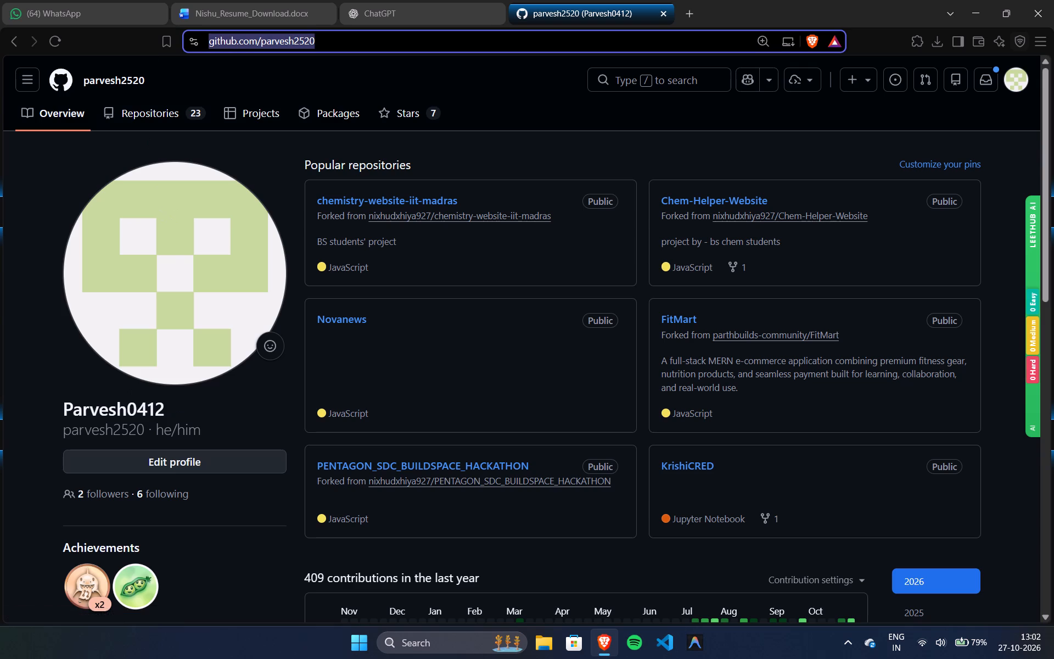
key("ctrl+c")
Switch to the resume document and paste the GitHub profile address into the empty first cell of the contact row.
left_click(286, 0)
key("ctrl+v")
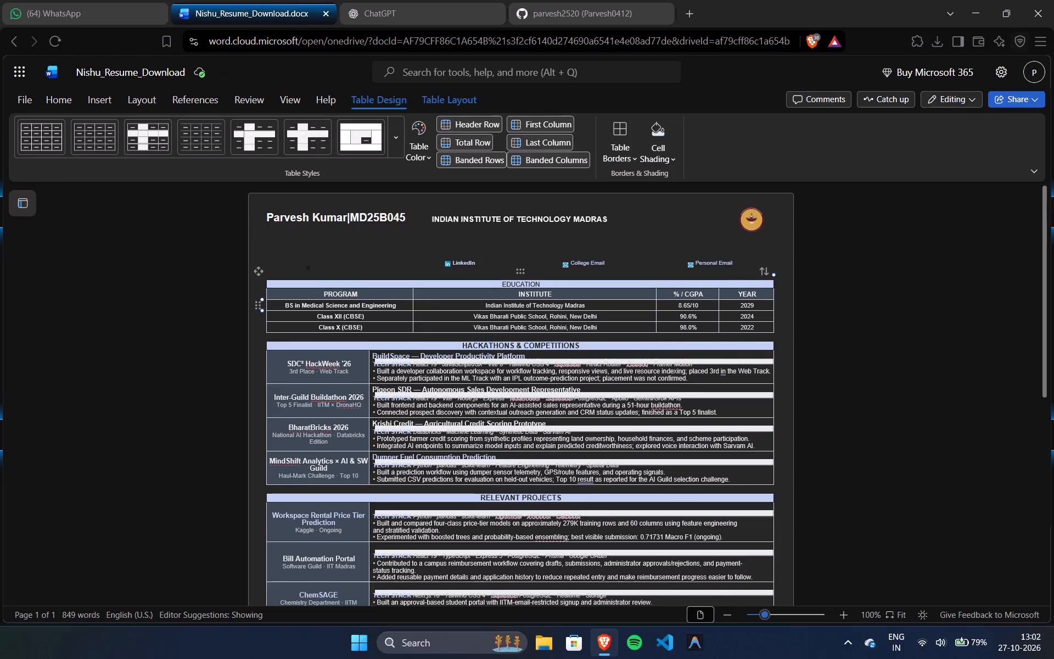
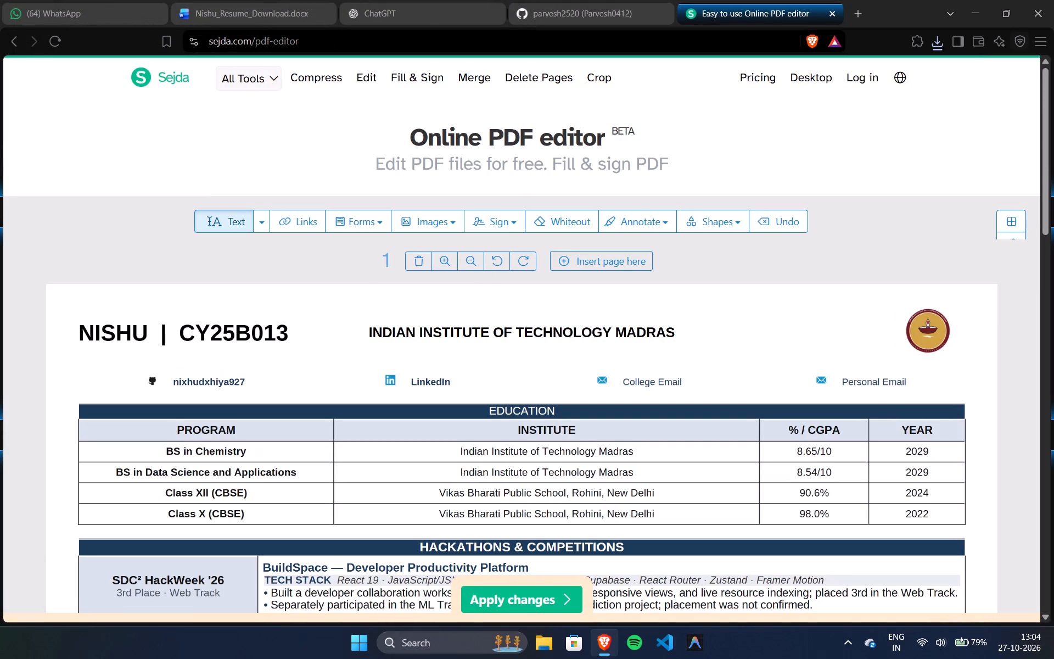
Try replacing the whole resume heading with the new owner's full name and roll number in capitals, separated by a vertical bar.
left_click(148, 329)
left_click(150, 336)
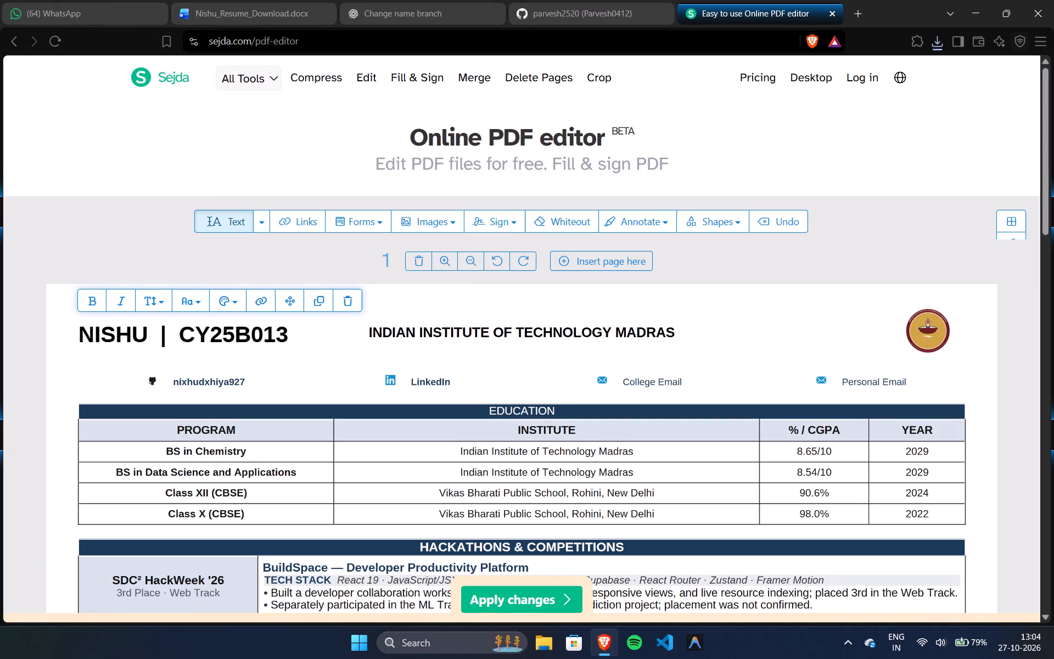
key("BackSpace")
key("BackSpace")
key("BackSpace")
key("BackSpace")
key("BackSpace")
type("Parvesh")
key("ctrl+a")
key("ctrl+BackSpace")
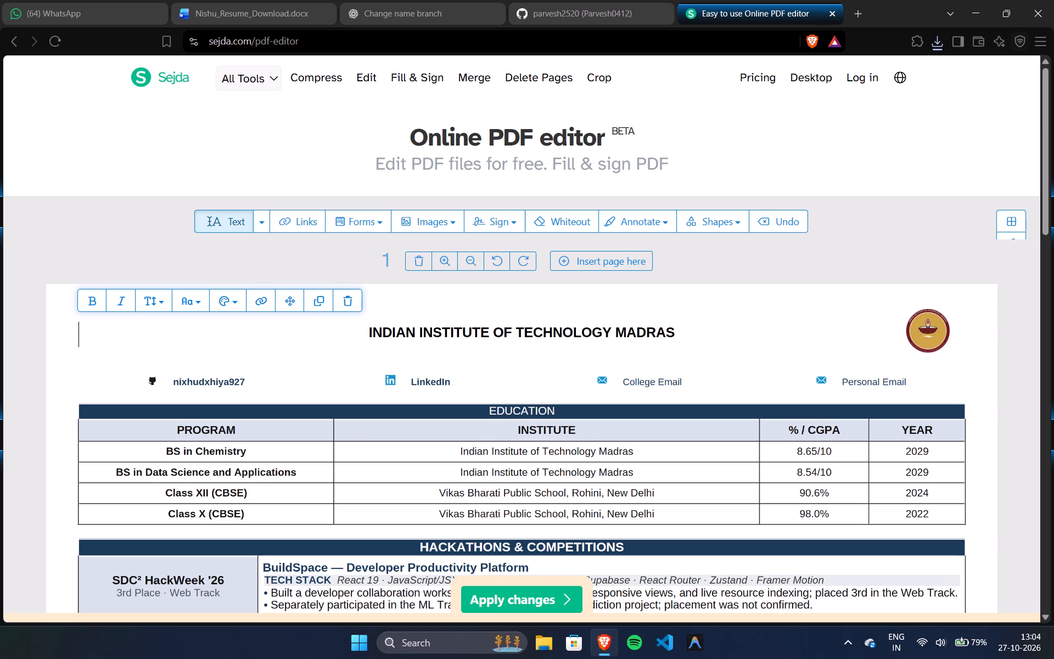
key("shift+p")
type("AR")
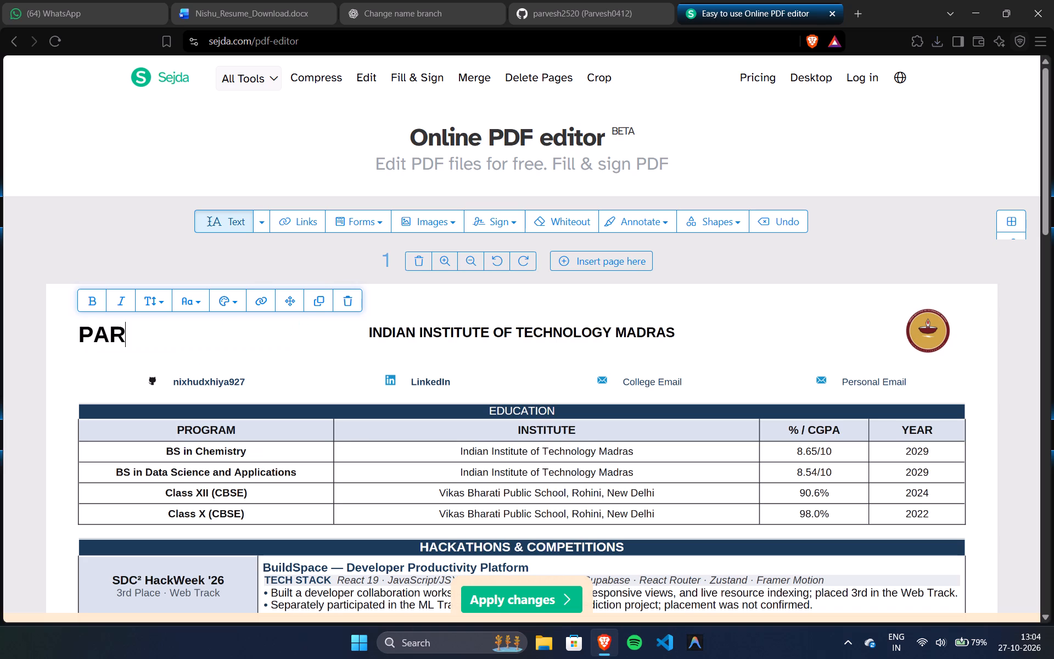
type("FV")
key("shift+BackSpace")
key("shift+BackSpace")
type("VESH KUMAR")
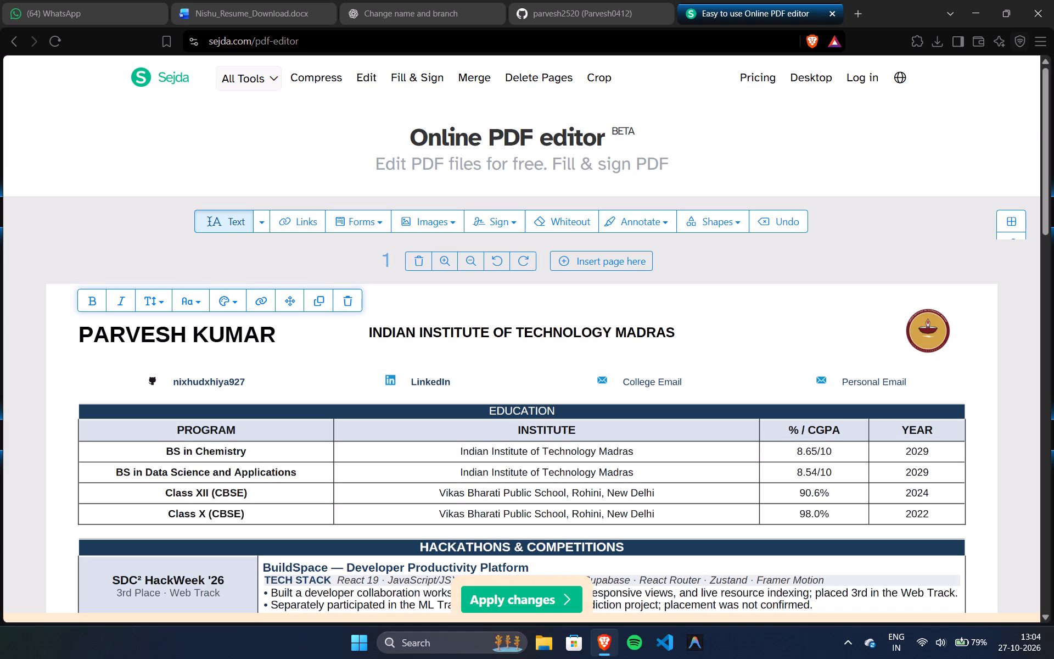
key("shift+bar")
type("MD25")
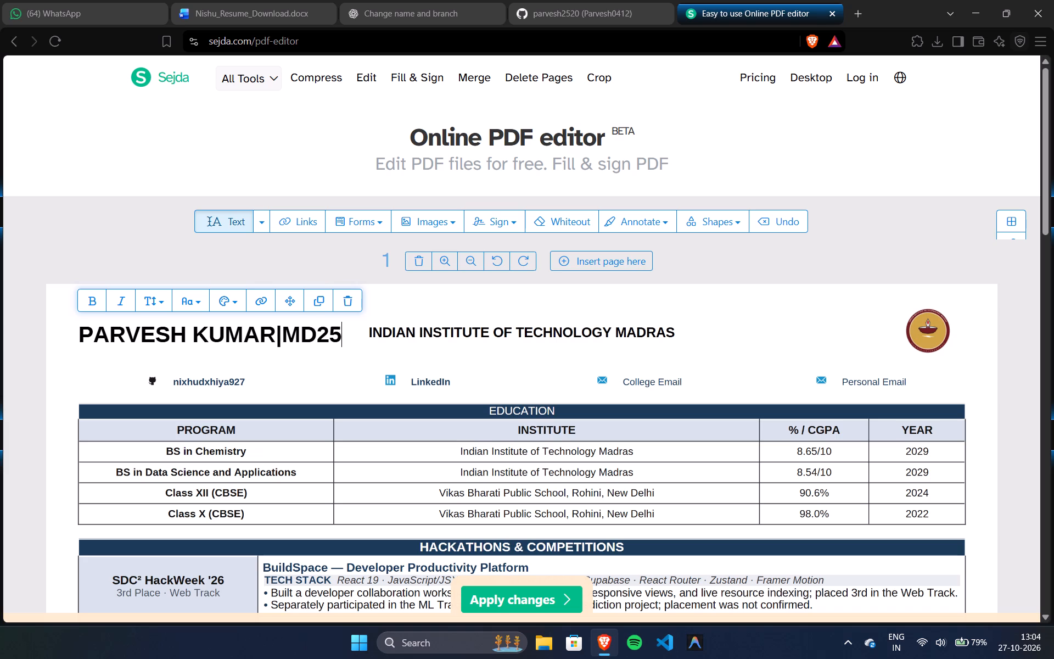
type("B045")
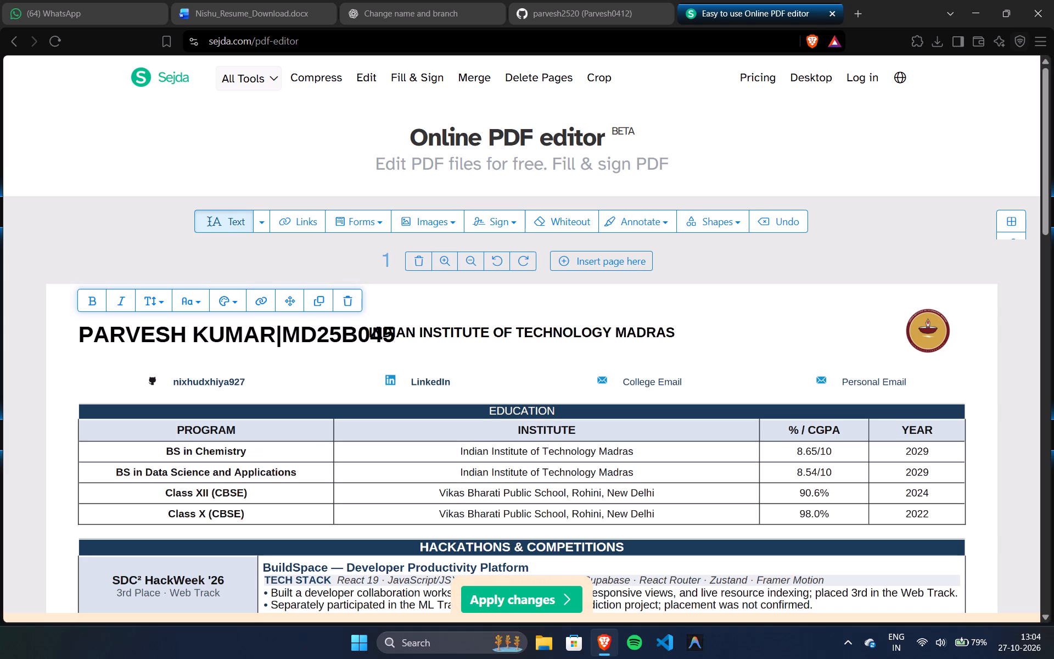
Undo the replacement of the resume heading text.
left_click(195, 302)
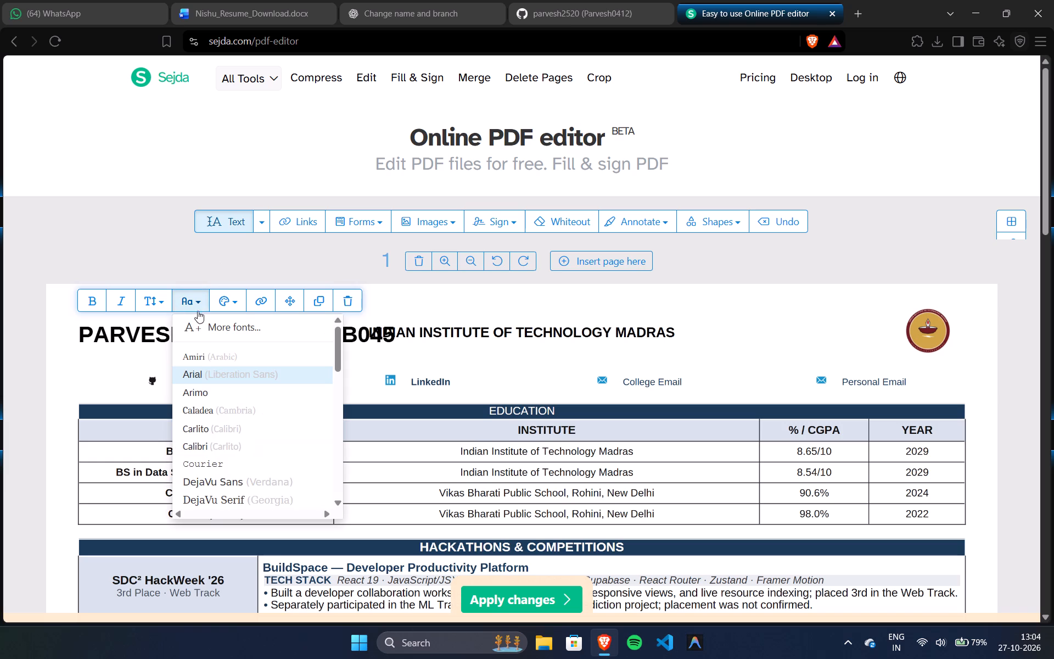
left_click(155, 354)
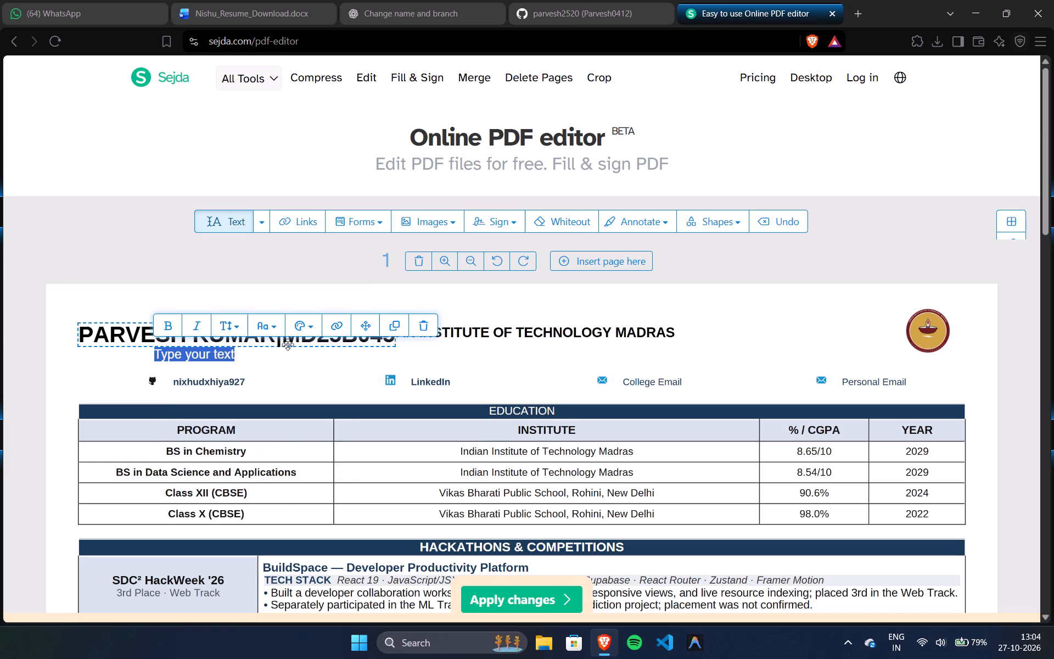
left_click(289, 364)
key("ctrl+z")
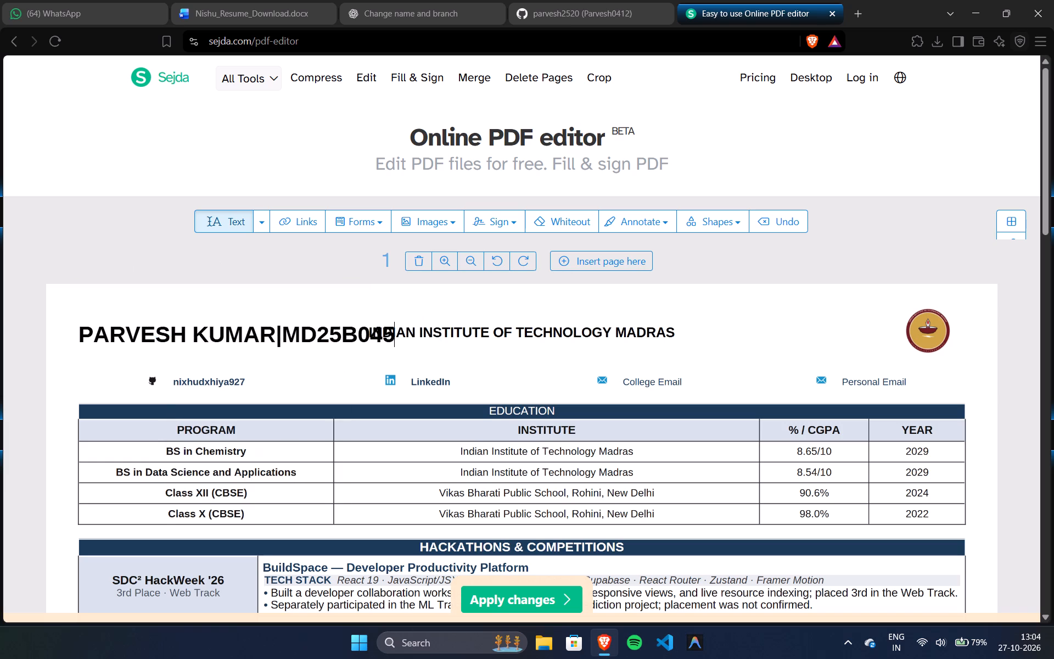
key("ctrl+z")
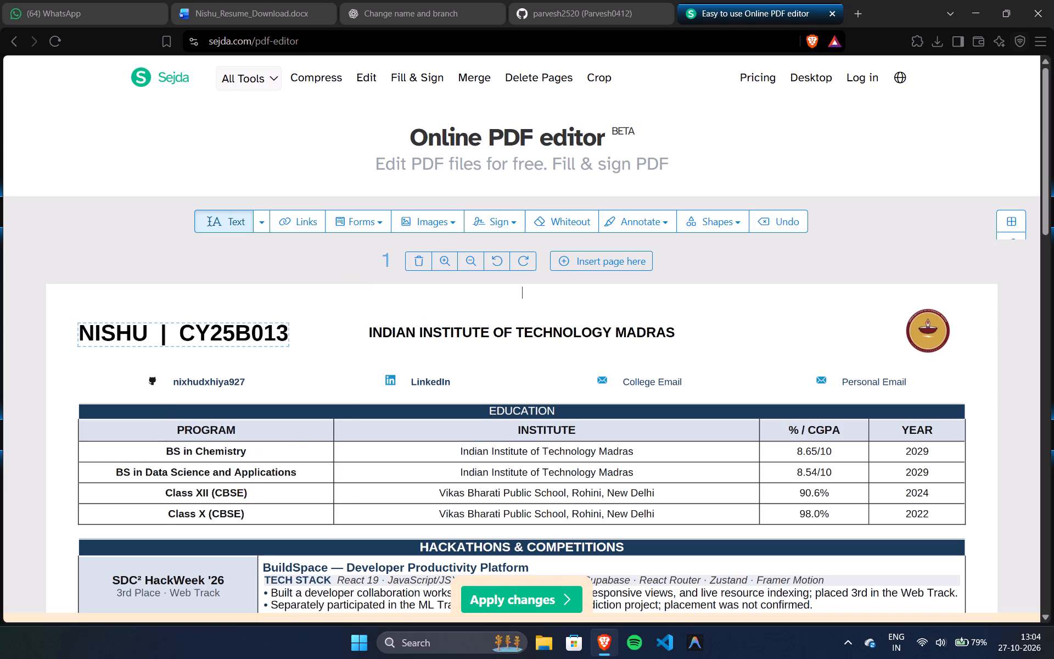
Replace the name in the resume heading with the new owner's first name in capitals, keeping the vertical bar.
left_click(148, 331)
left_click(148, 331)
key("BackSpace")
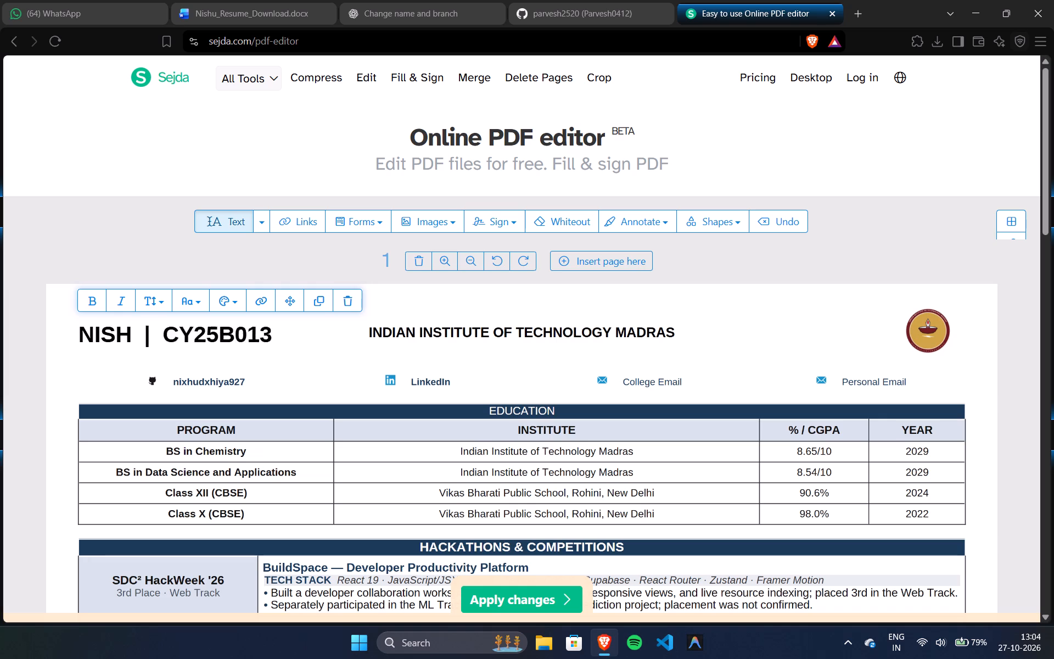
key("BackSpace")
key("BackSpace")
key("BackSpace")
key("BackSpace")
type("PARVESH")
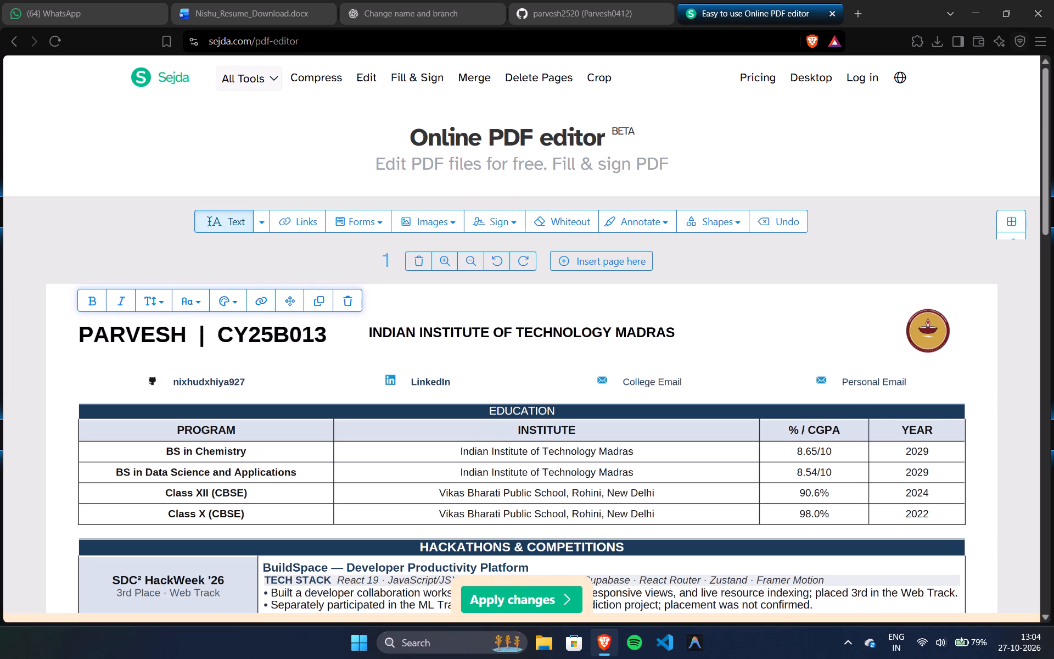
Change the department prefix to MD and update the final digits of the heading's roll number to the new owner's.
left_click(245, 334)
key("BackSpace")
key("BackSpace")
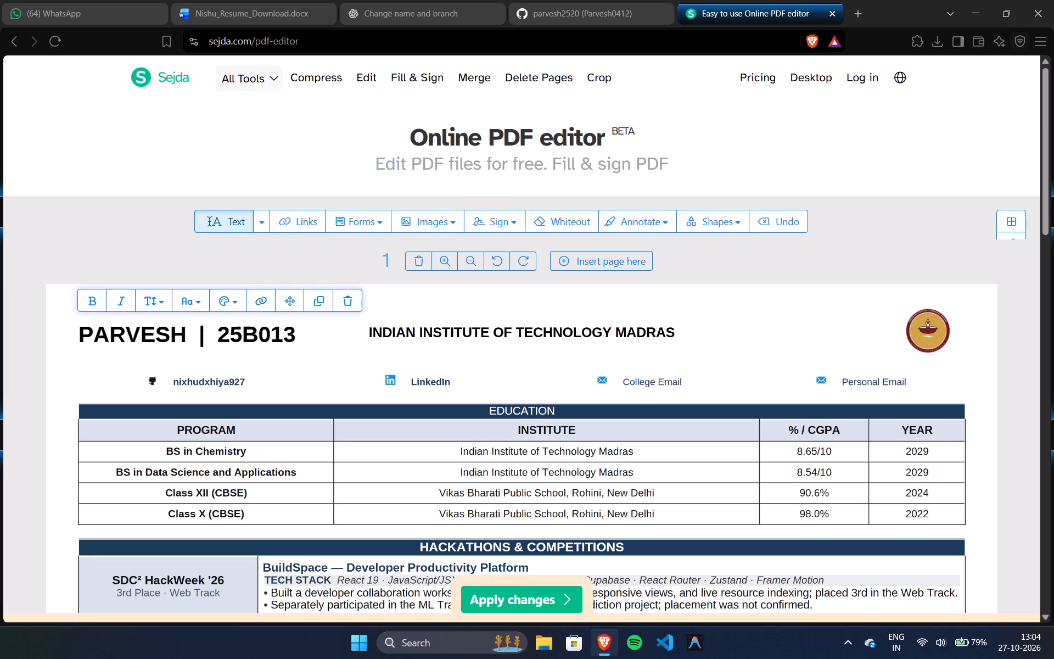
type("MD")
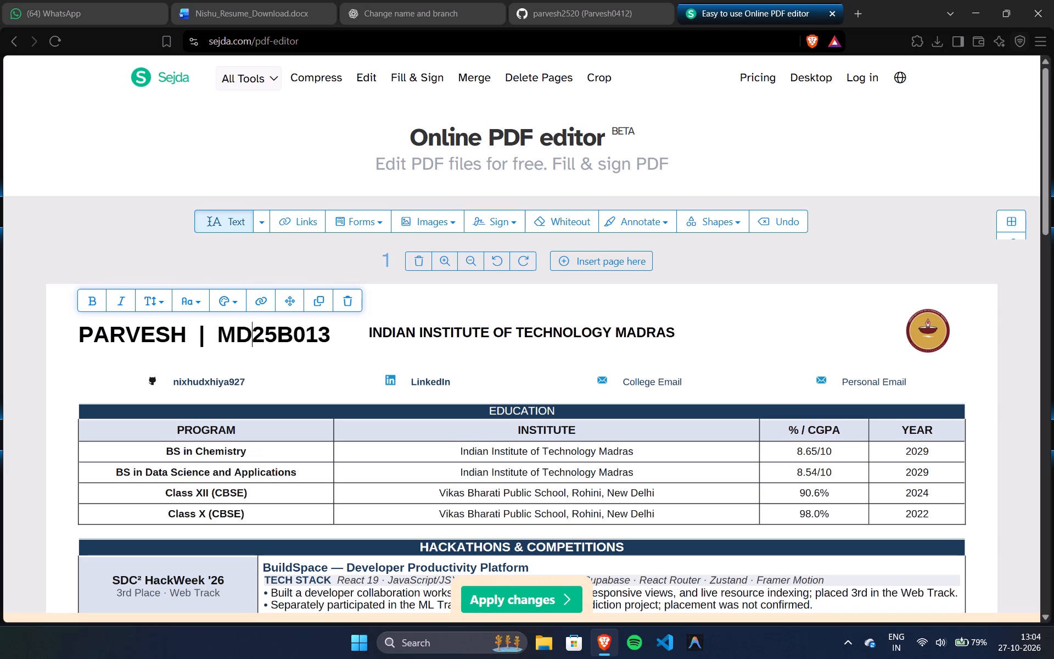
left_click(329, 333)
key("BackSpace")
key("BackSpace")
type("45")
Delete the old GitHub username from the contact row beneath the heading.
left_click(209, 384)
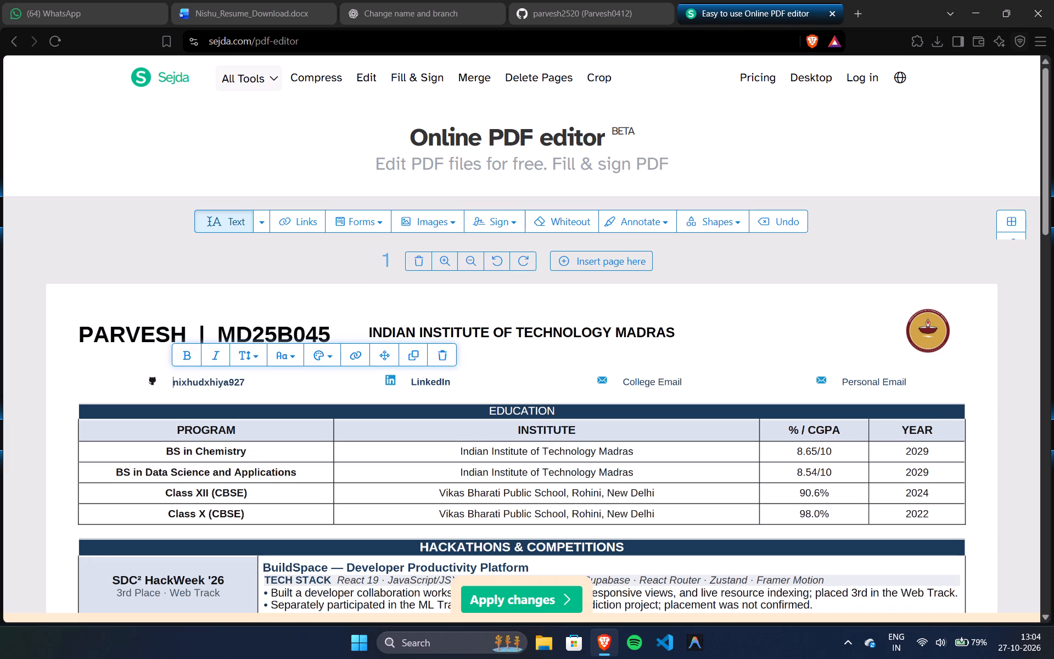
left_click(244, 382)
left_click_drag(244, 382, 175, 382)
key("BackSpace")
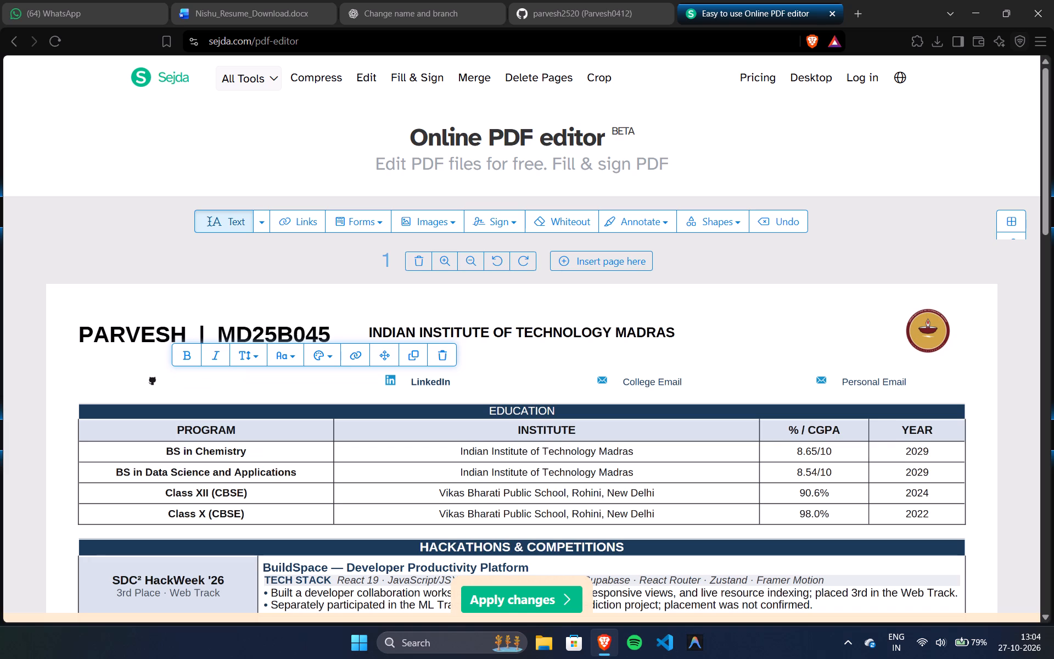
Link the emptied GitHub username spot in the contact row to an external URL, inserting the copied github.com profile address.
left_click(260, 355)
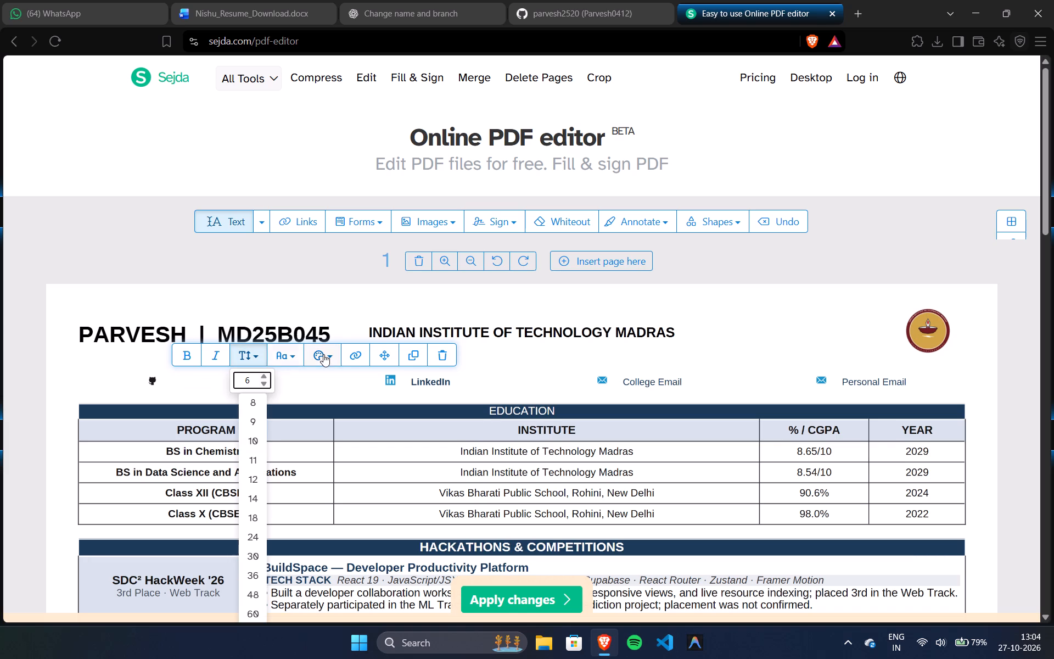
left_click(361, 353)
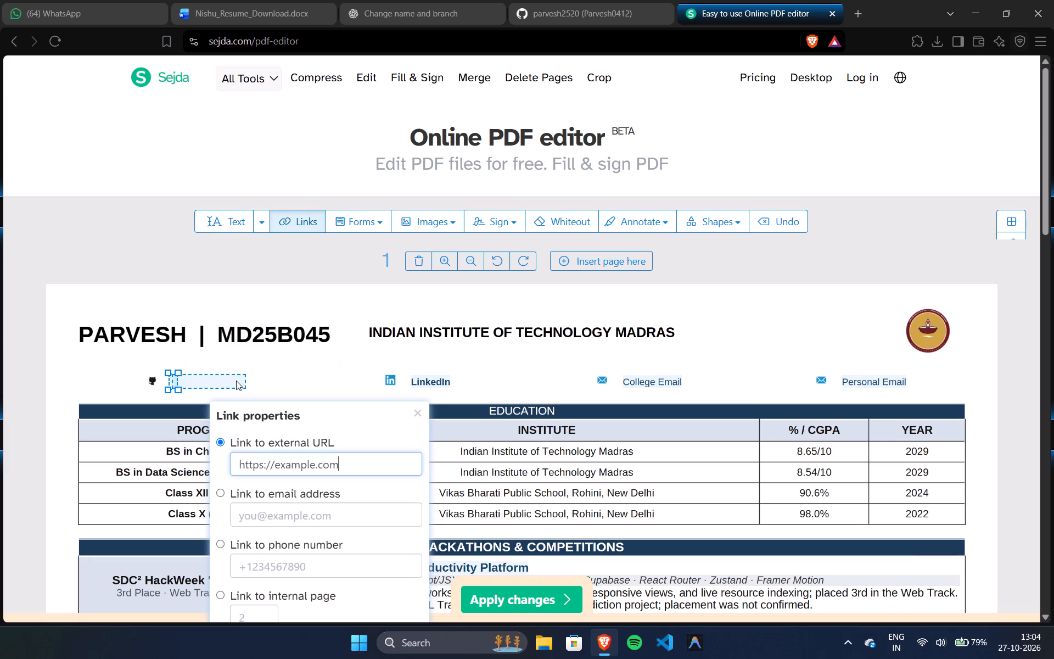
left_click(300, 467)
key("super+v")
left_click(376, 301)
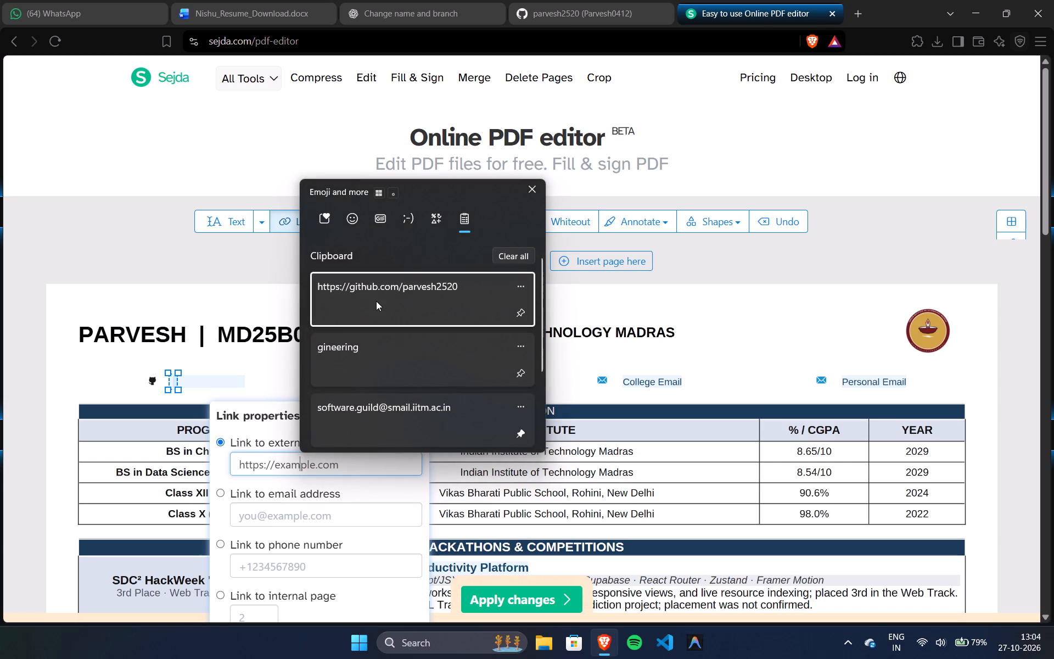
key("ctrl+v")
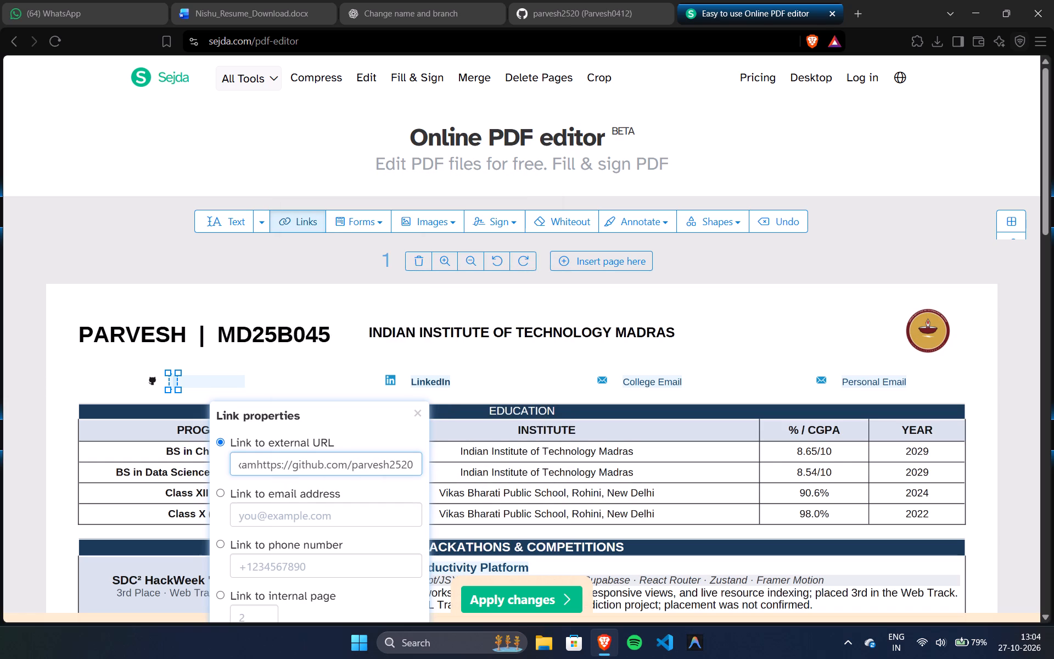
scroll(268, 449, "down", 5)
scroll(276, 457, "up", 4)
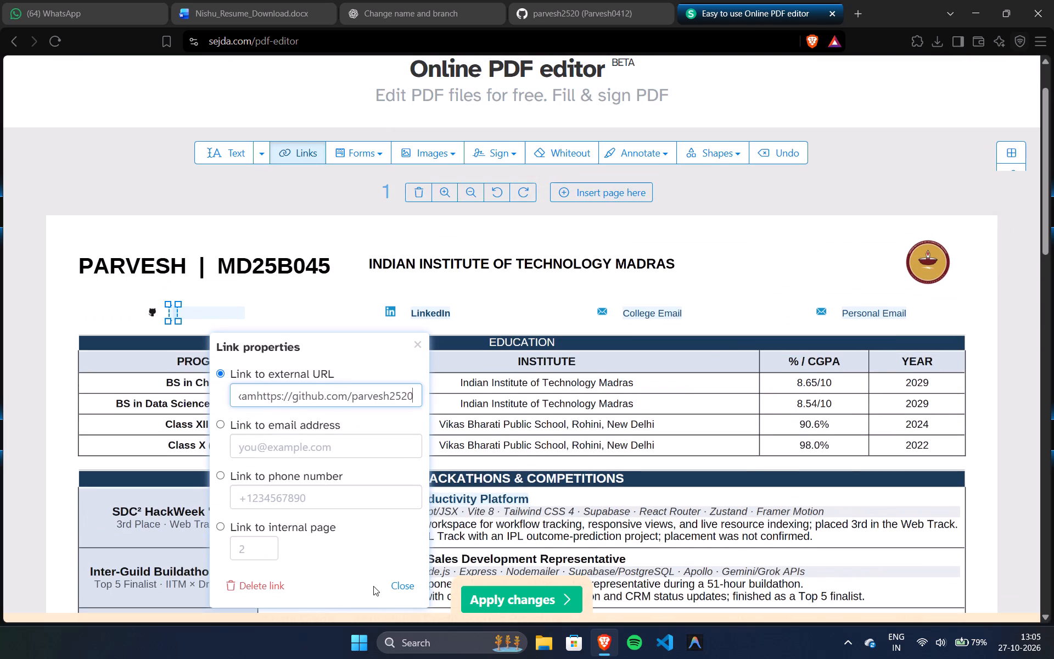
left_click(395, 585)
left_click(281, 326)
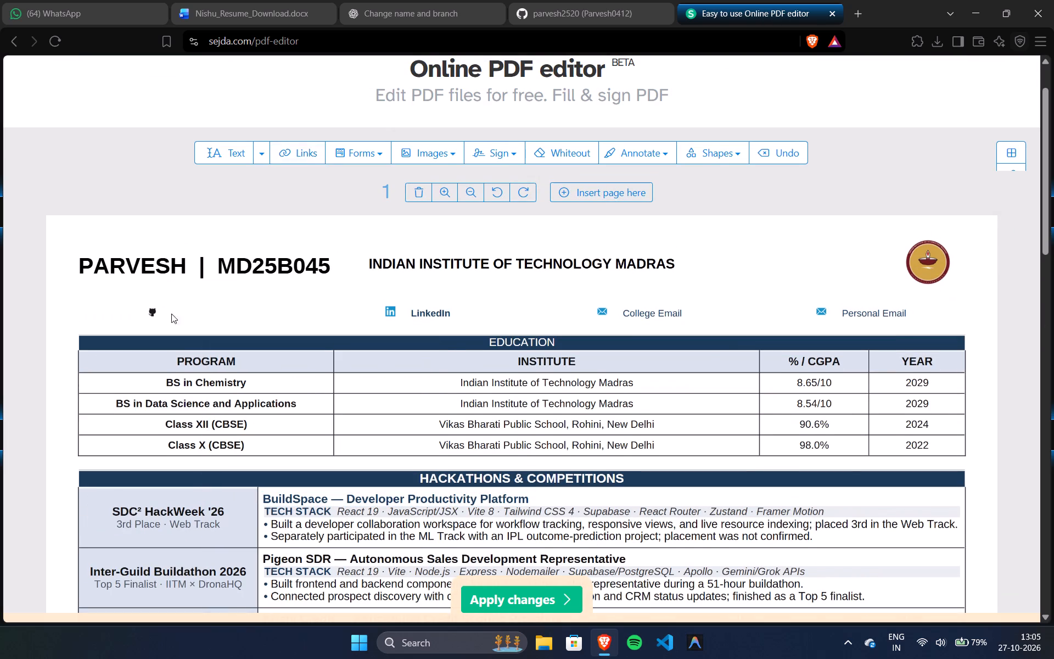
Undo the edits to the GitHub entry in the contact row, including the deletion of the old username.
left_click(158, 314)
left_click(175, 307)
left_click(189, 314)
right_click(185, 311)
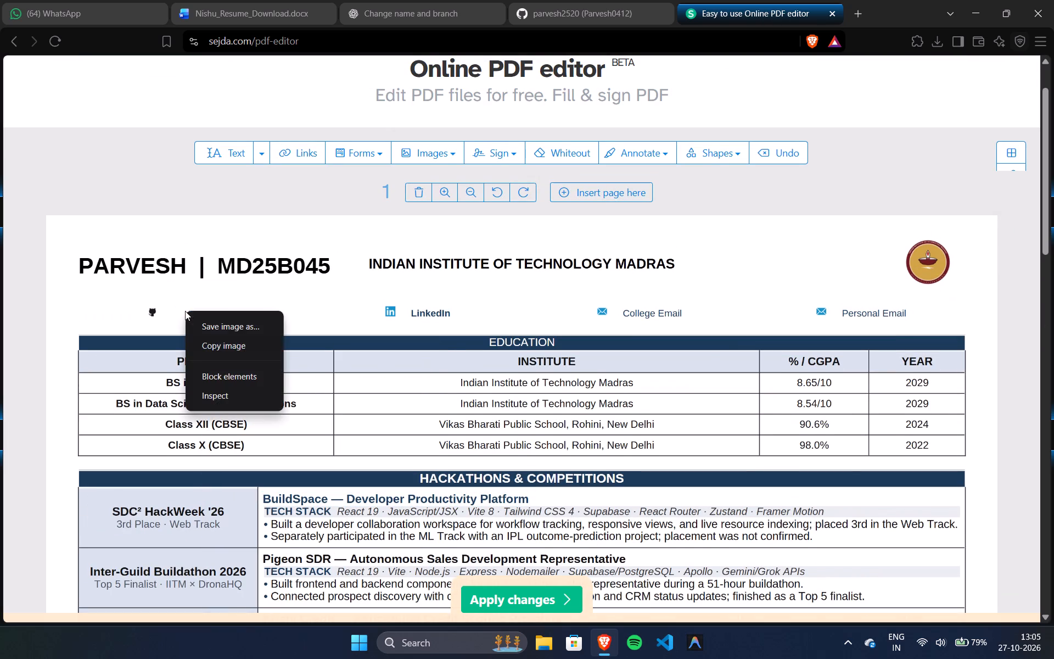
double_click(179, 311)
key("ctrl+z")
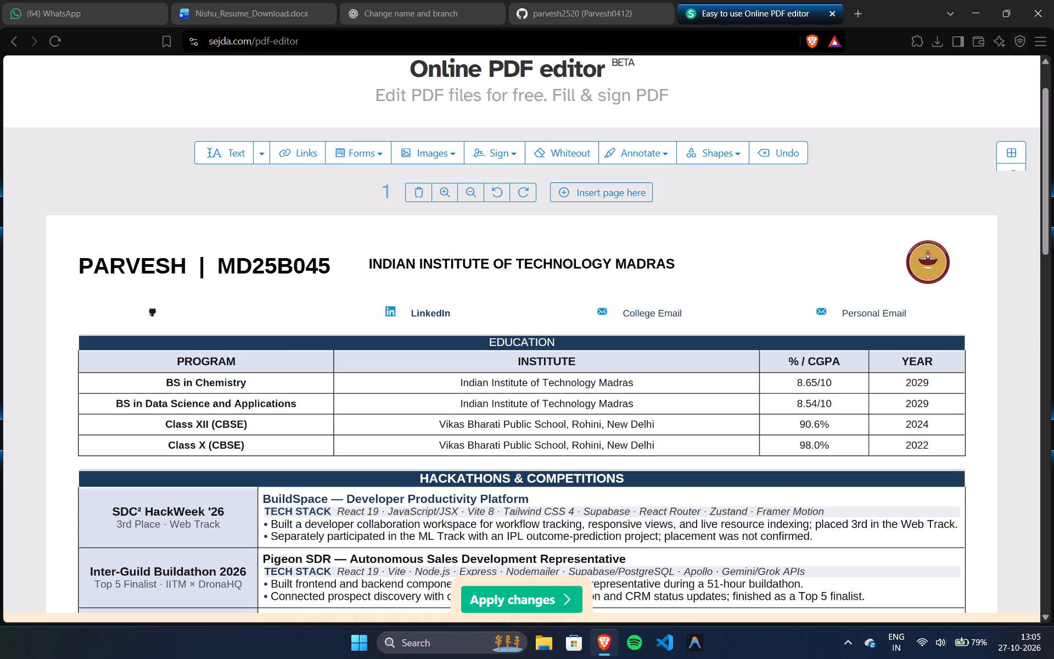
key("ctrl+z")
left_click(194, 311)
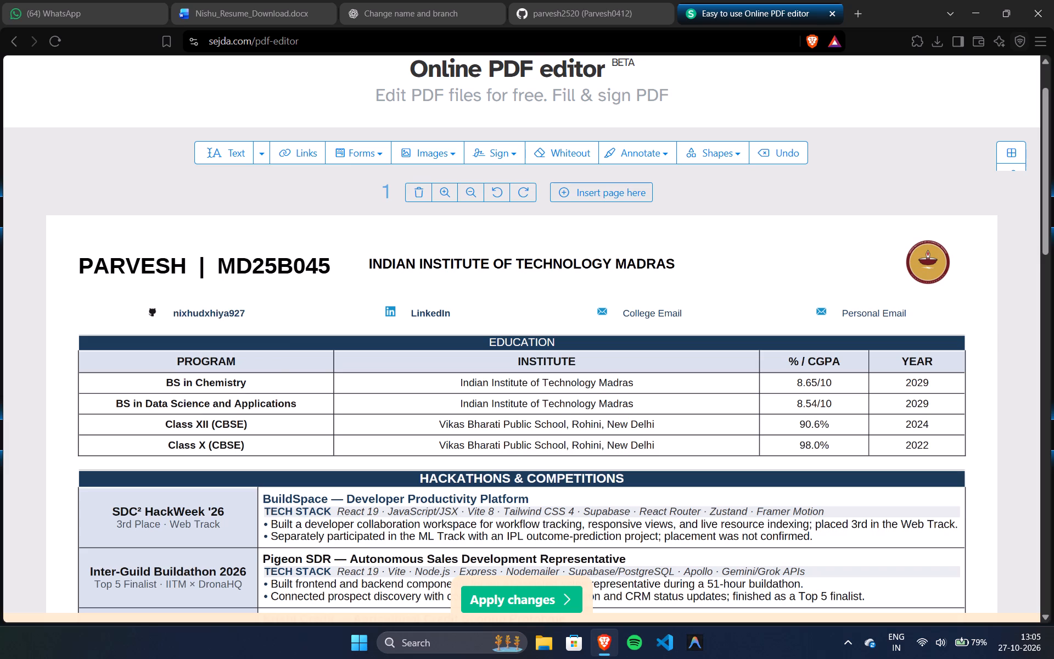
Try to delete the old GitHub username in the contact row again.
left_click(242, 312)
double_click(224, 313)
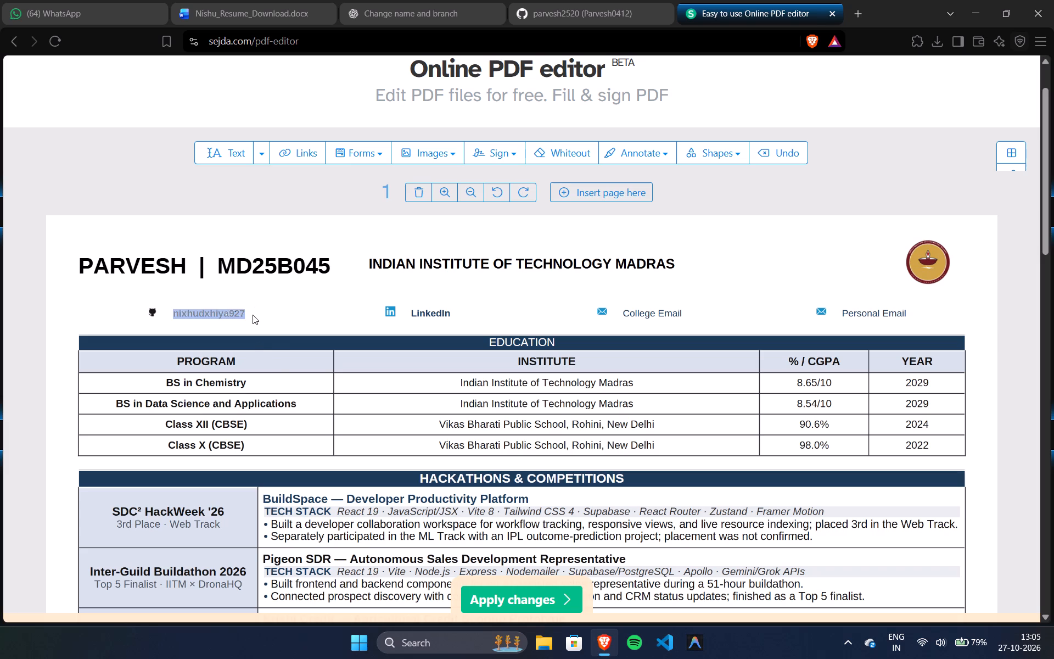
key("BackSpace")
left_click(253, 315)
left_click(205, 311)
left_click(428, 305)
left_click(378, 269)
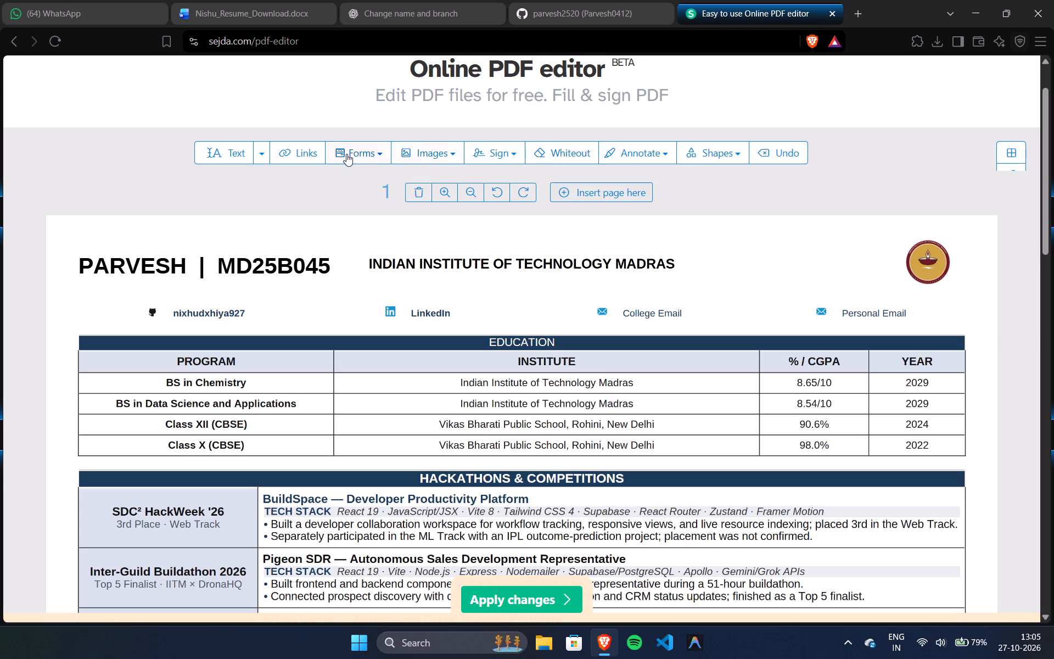
left_click(305, 154)
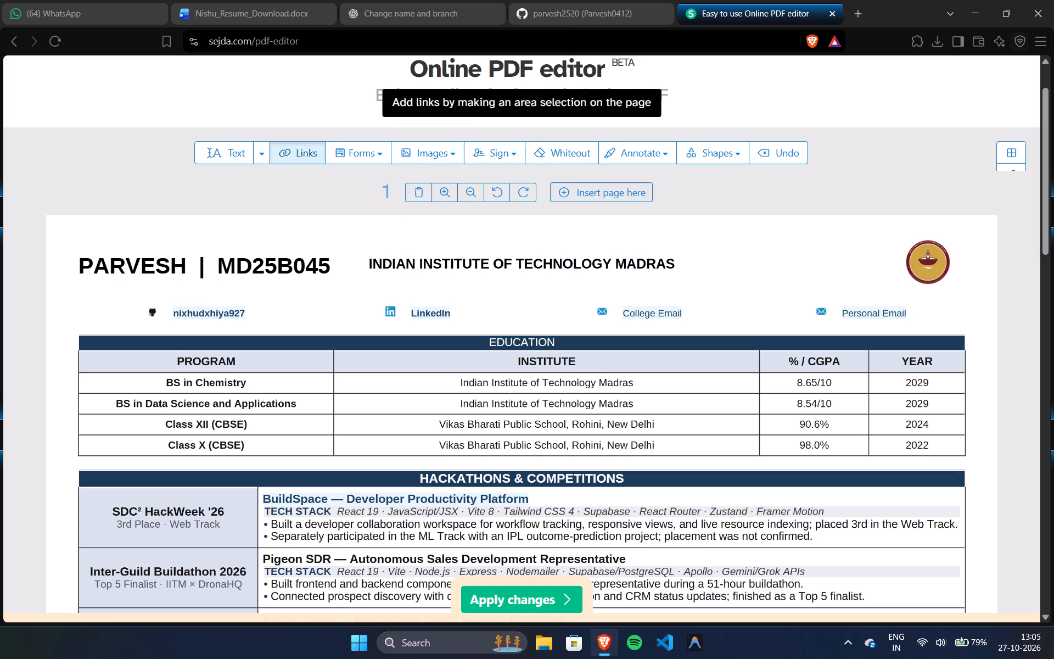
left_click_drag(171, 307, 245, 320)
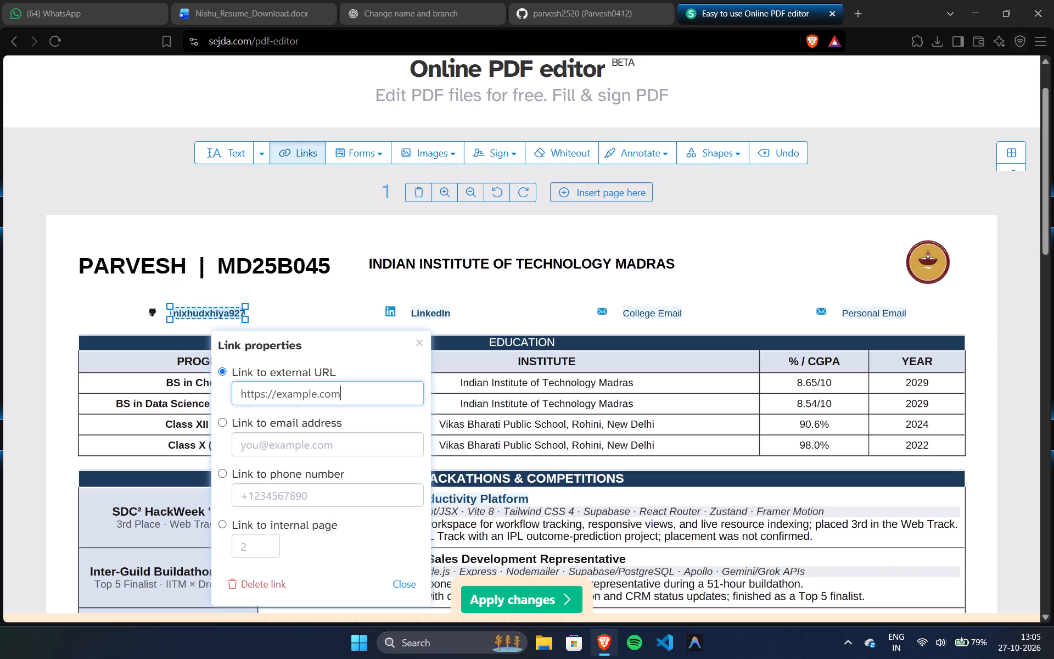
left_click(341, 390)
key("ctrl+v")
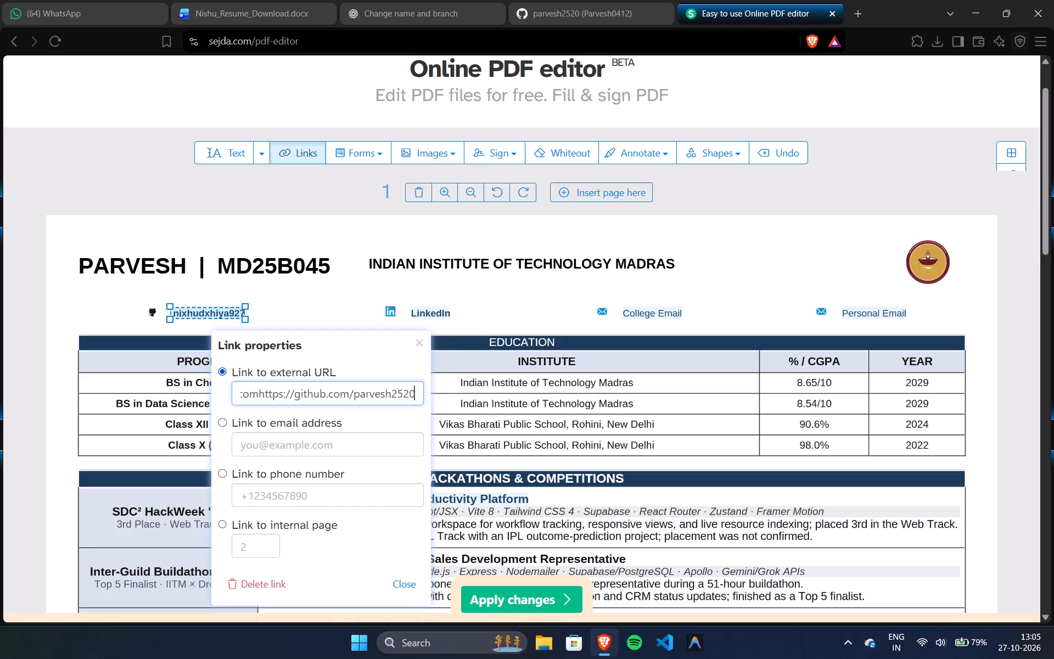
key("Return")
left_click(220, 315)
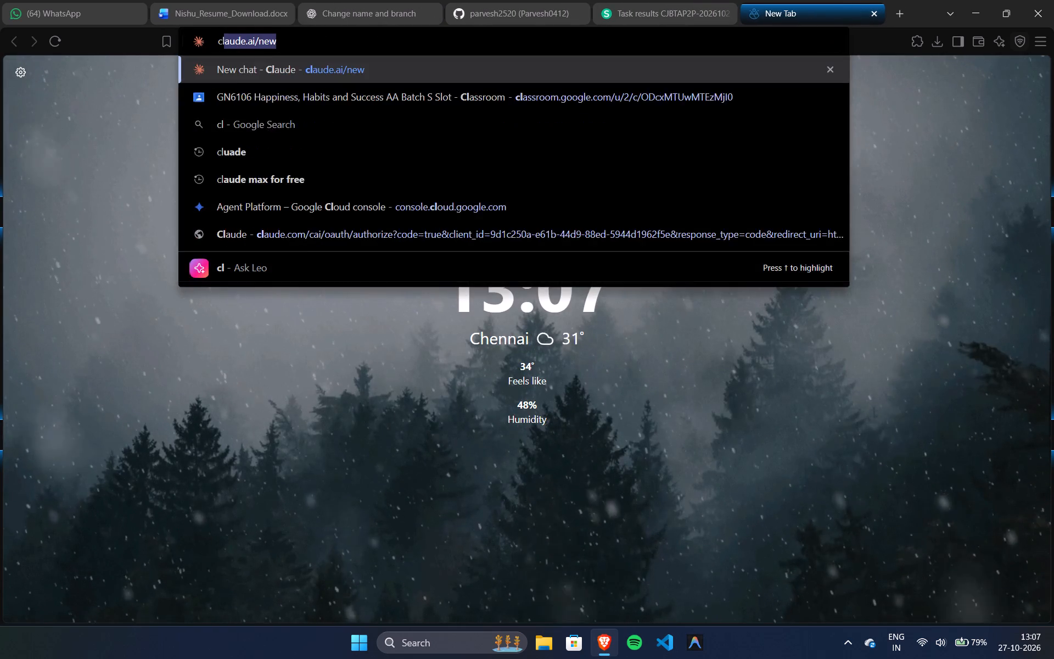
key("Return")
Return to the Sejda results and test the GitHub link in the resume preview, without leaving the site.
left_click(699, 1)
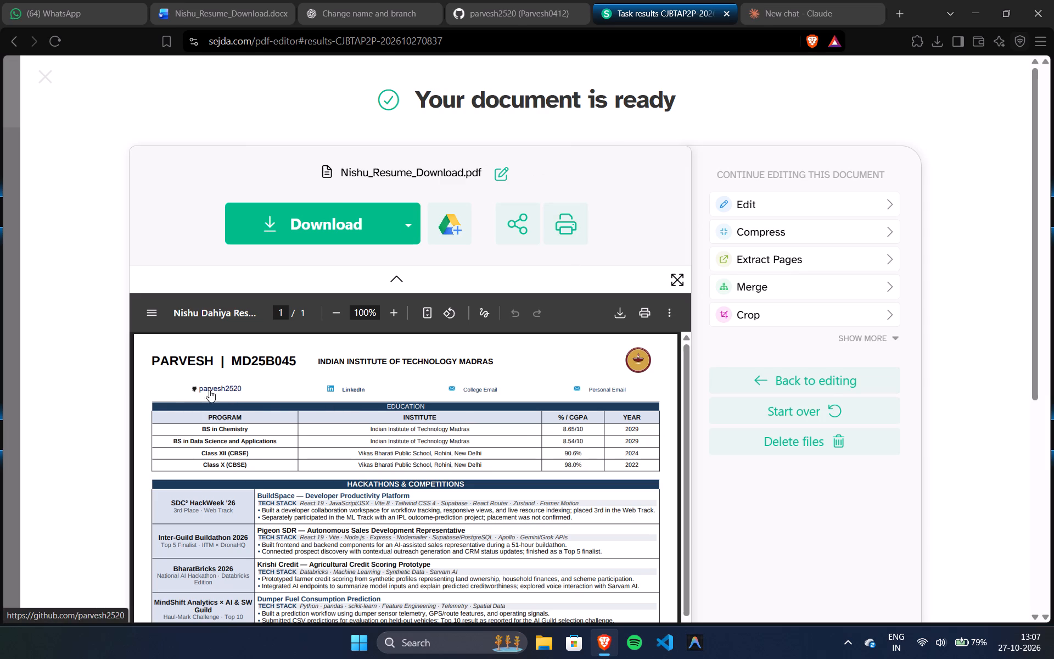
left_click(238, 396)
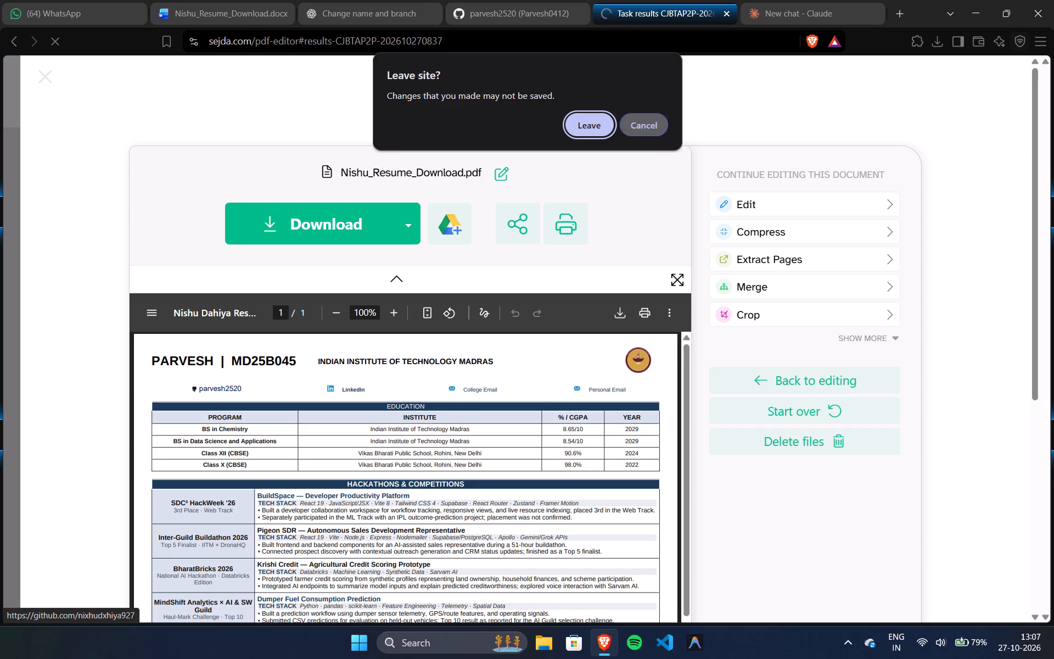
left_click(642, 131)
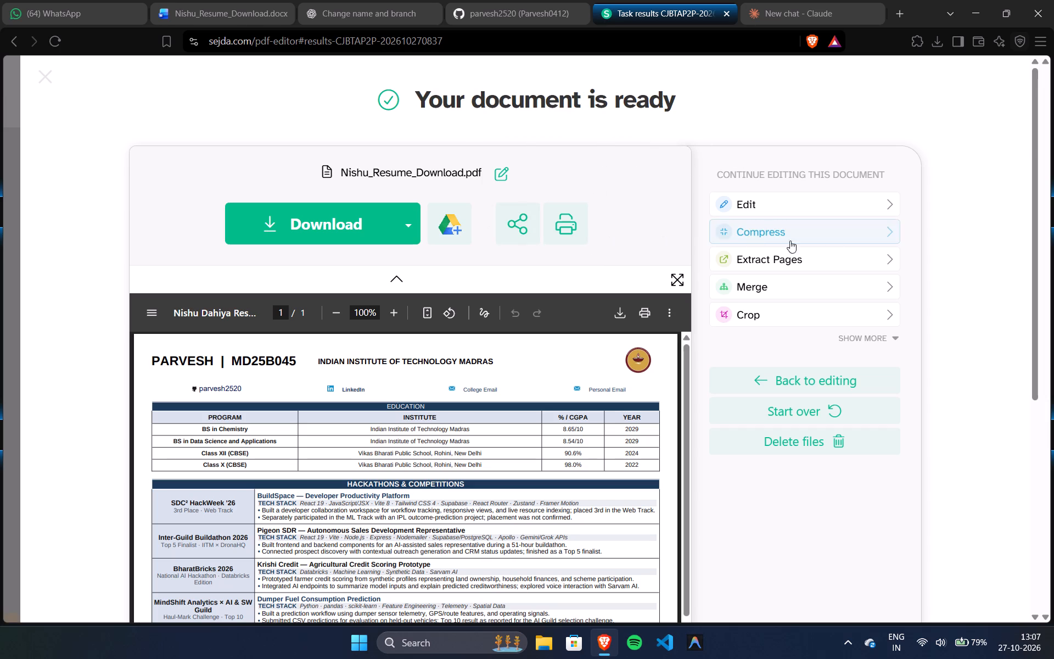
Reopen the processed resume in the Sejda PDF editor to continue editing.
left_click(793, 210)
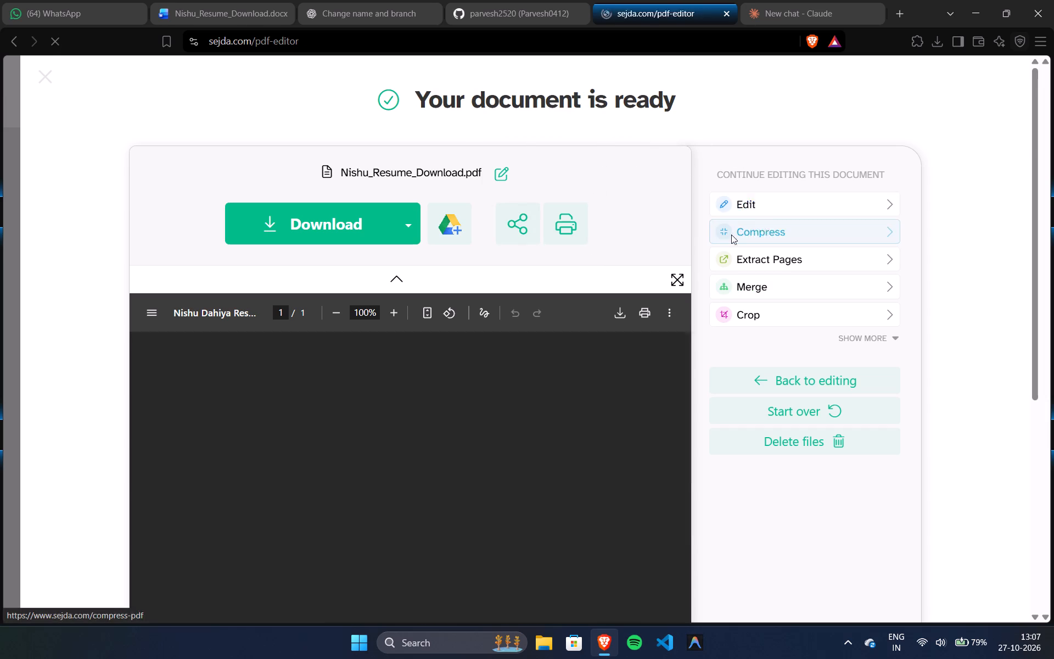
scroll(335, 291, "down", 3)
scroll(259, 303, "up", 2)
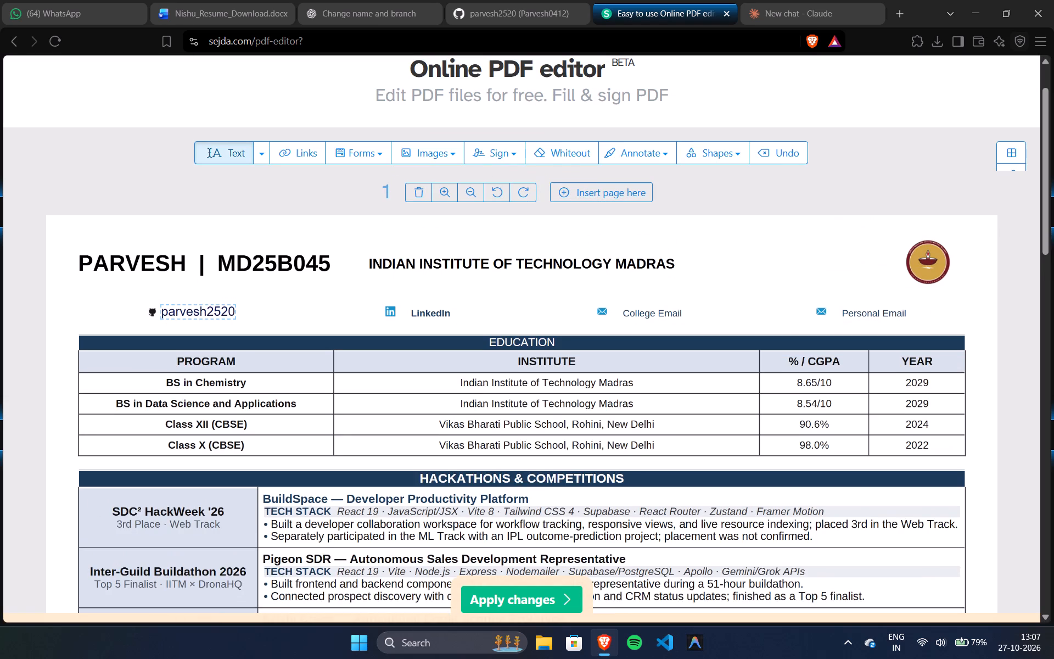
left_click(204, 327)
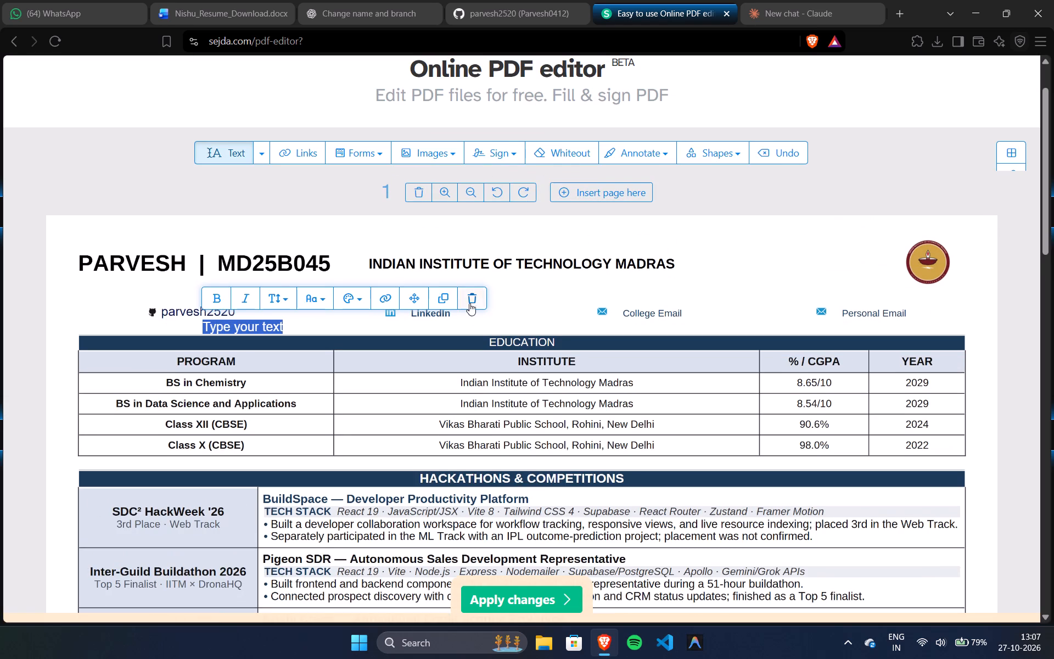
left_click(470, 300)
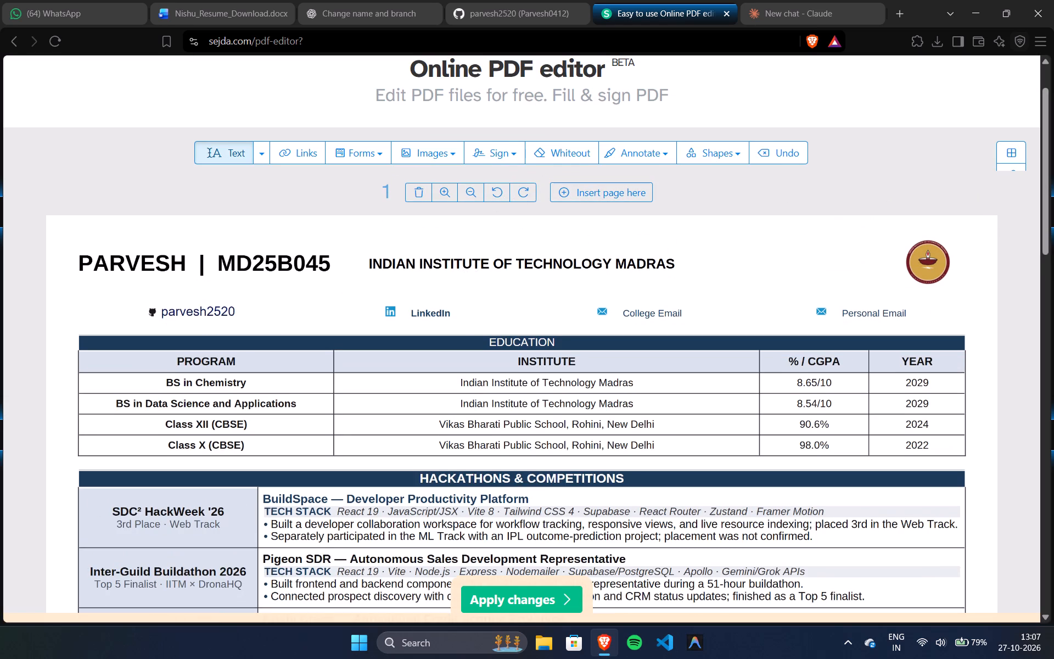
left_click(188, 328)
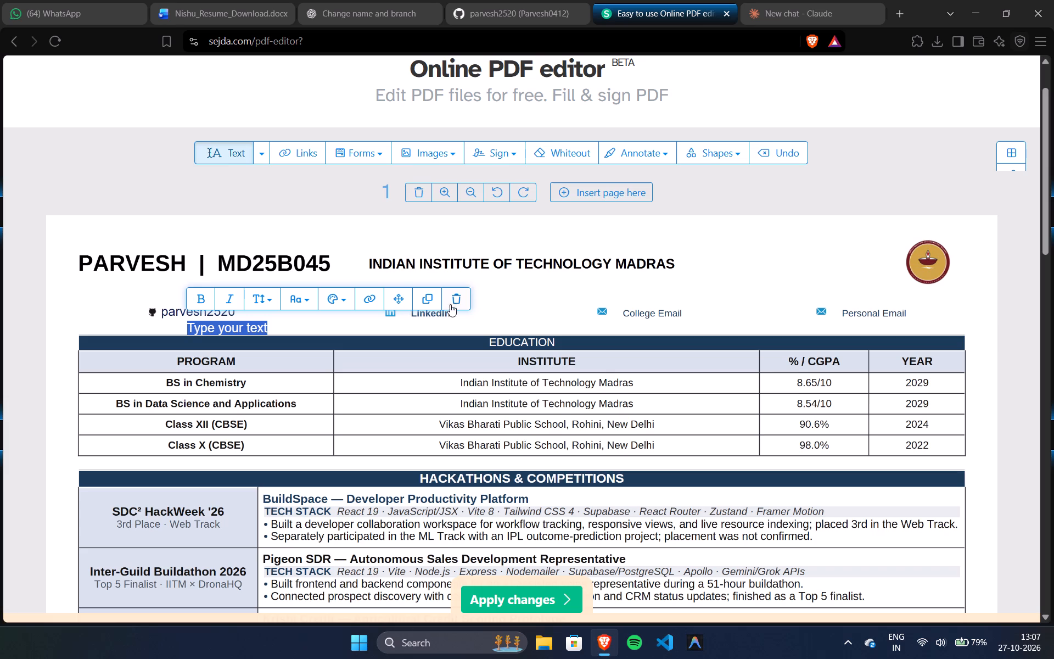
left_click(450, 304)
Move the overlapping link areas on the GitHub handle apart so that each one can be selected separately.
left_click(304, 154)
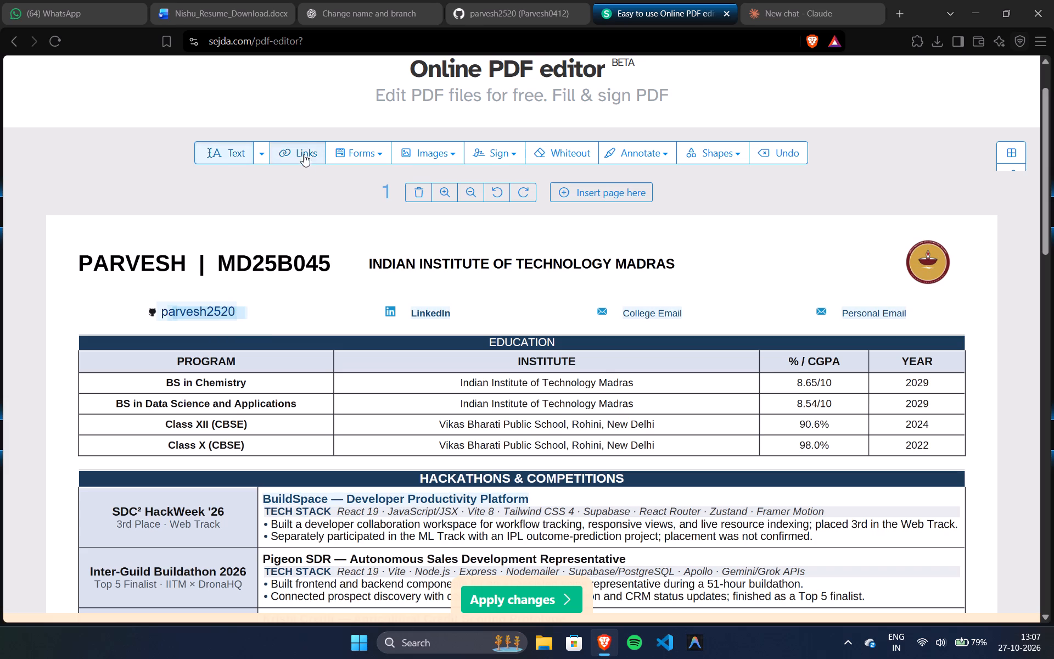
left_click_drag(210, 310, 230, 291)
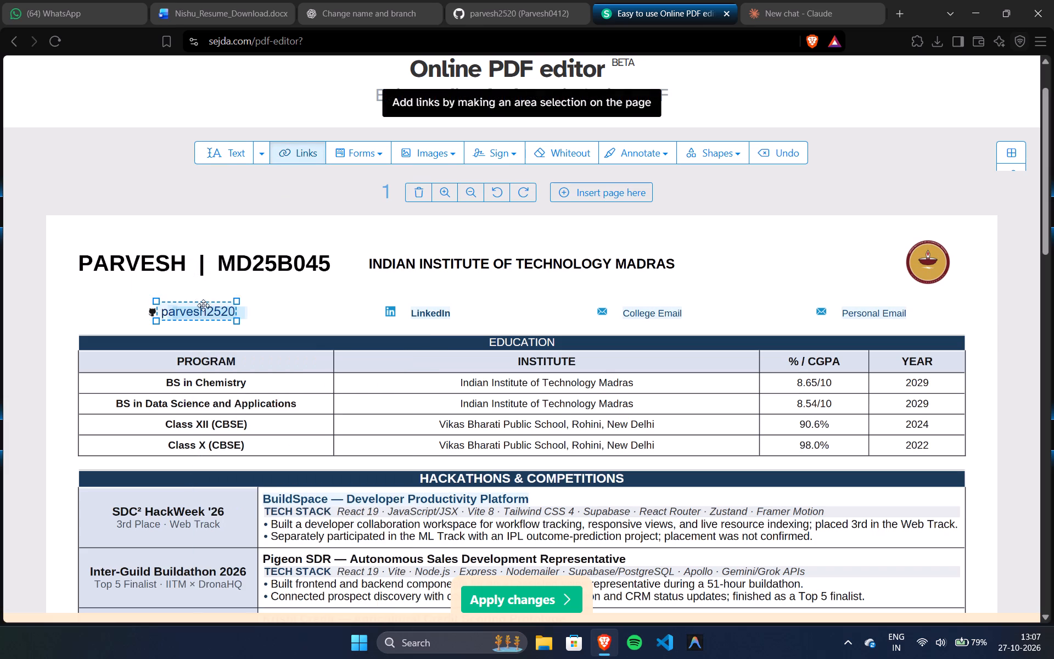
left_click_drag(195, 305, 173, 274)
left_click_drag(197, 310, 240, 306)
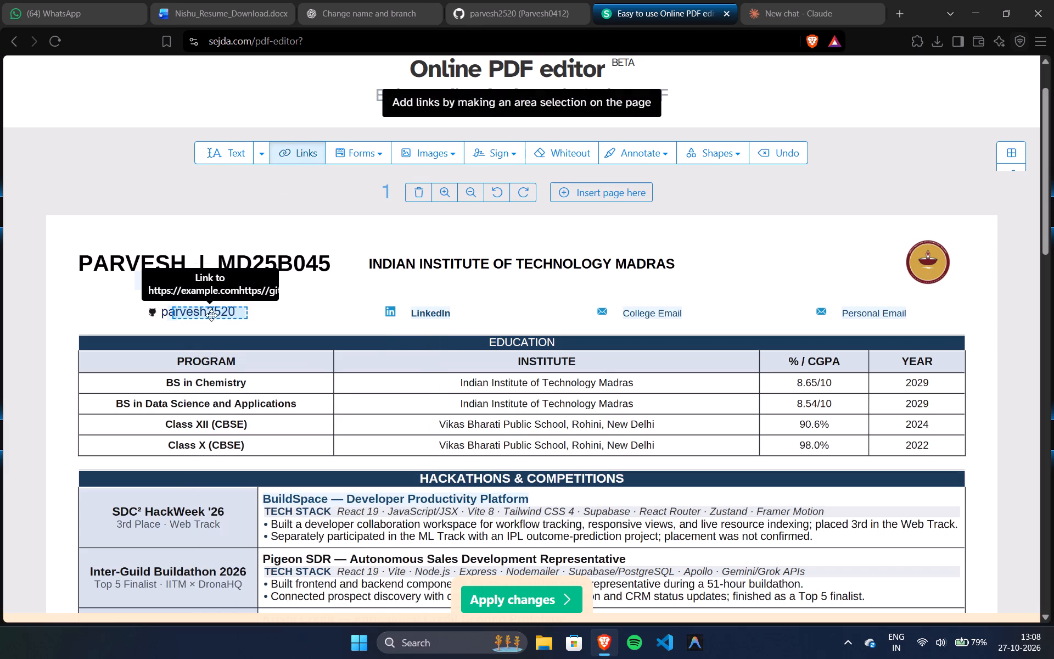
left_click_drag(211, 315, 277, 294)
left_click_drag(190, 311, 208, 314)
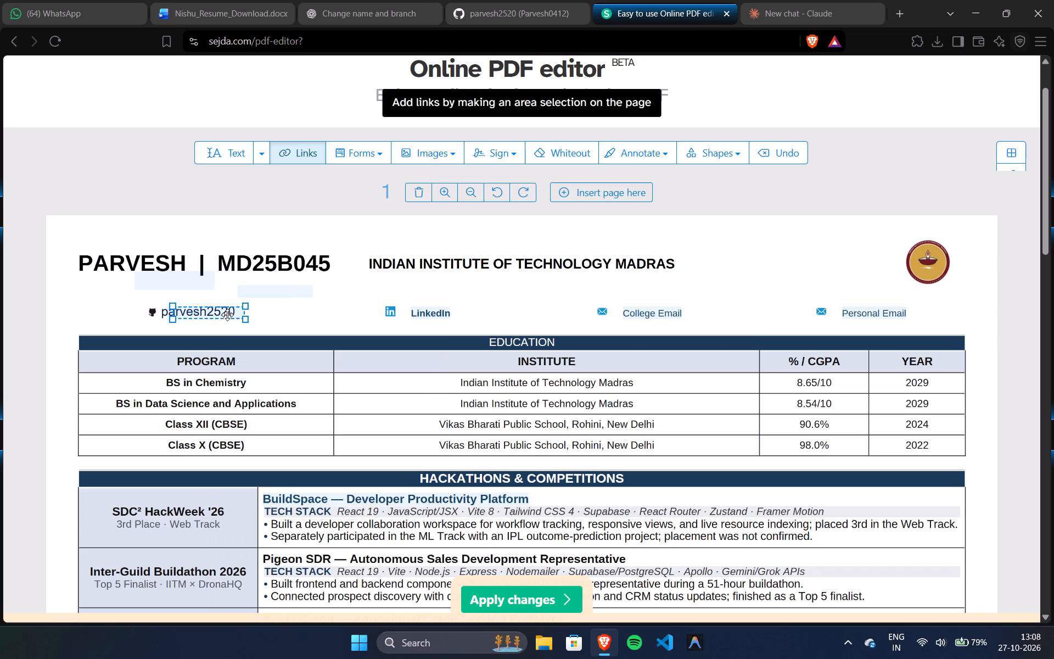
left_click(224, 327)
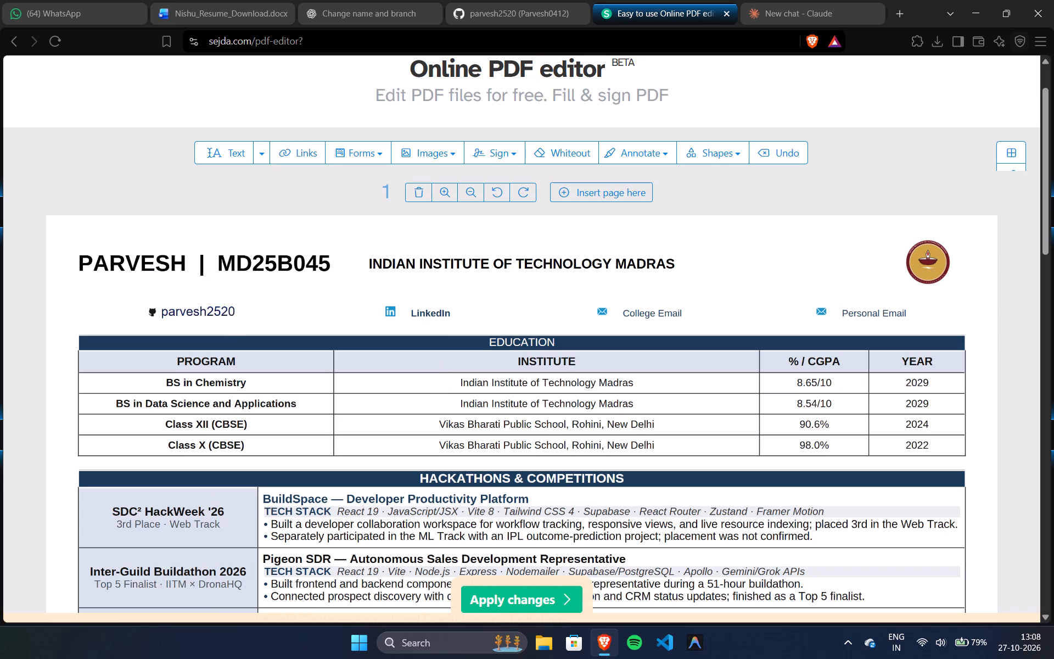
left_click(200, 313)
left_click(168, 286)
Isolate the link area that points to the previous owner's GitHub profile and delete that link.
left_click(293, 154)
left_click_drag(182, 284, 198, 316)
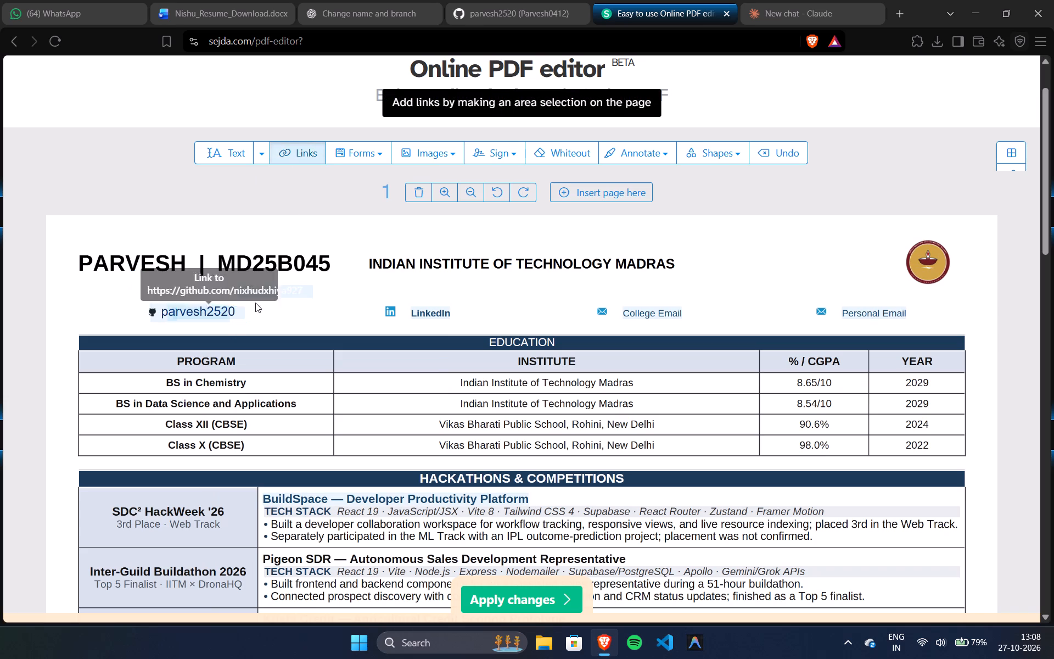
left_click_drag(209, 314, 206, 309)
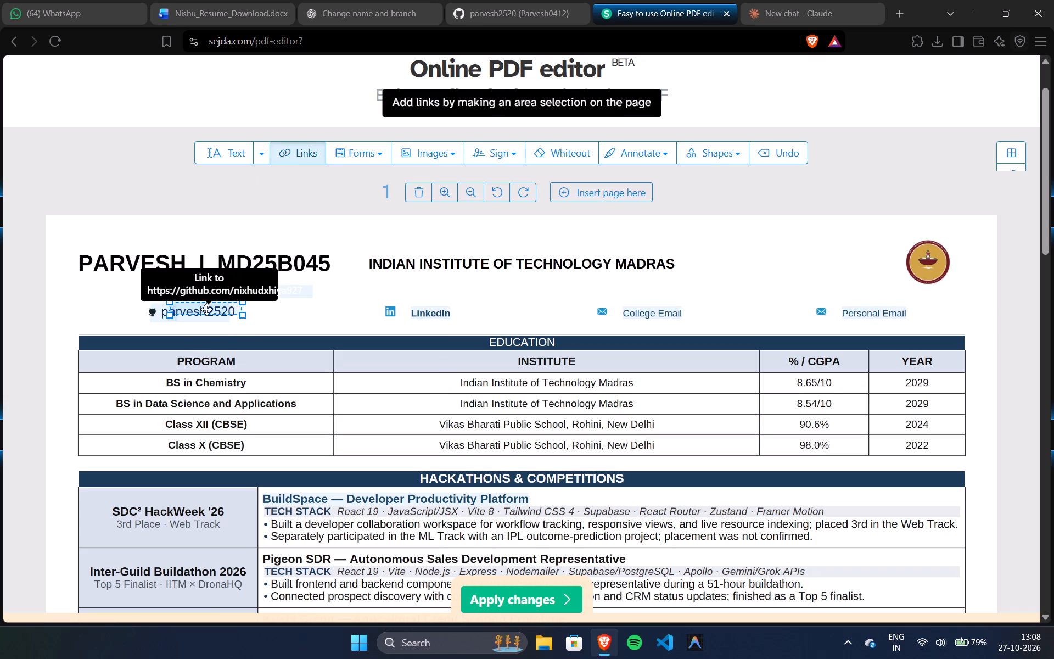
left_click_drag(206, 309, 176, 244)
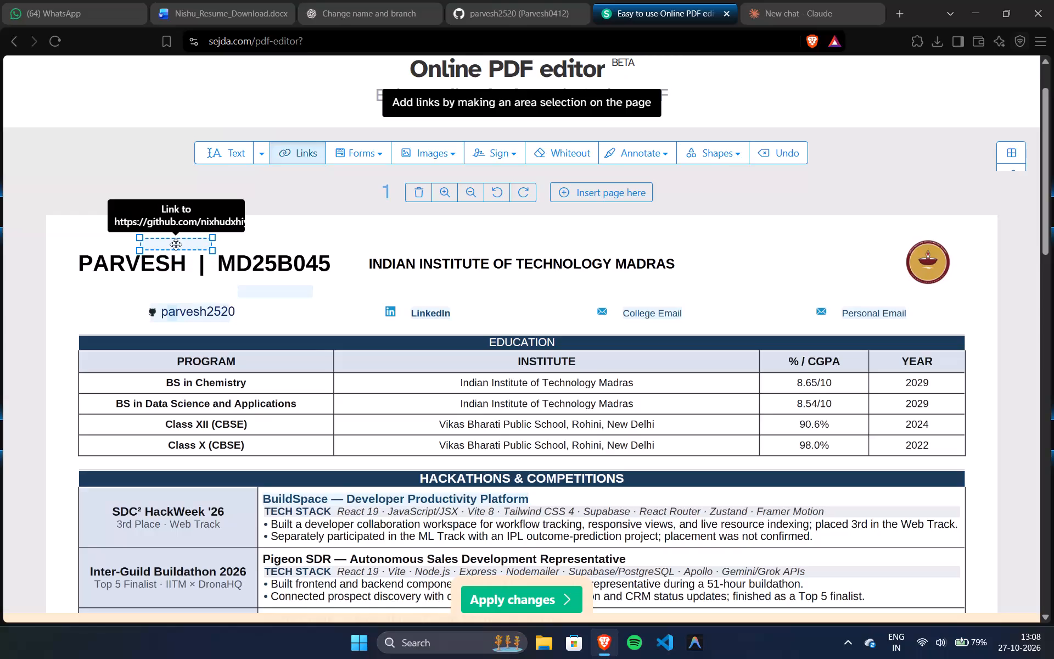
right_click(183, 245)
left_click(195, 242)
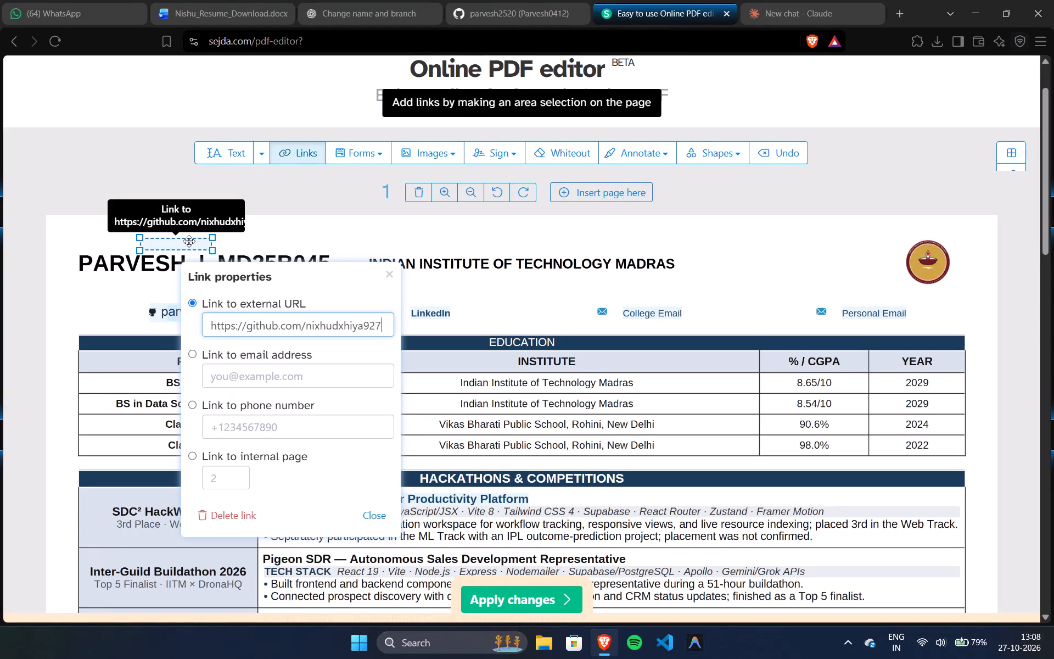
left_click(243, 516)
left_click(270, 295)
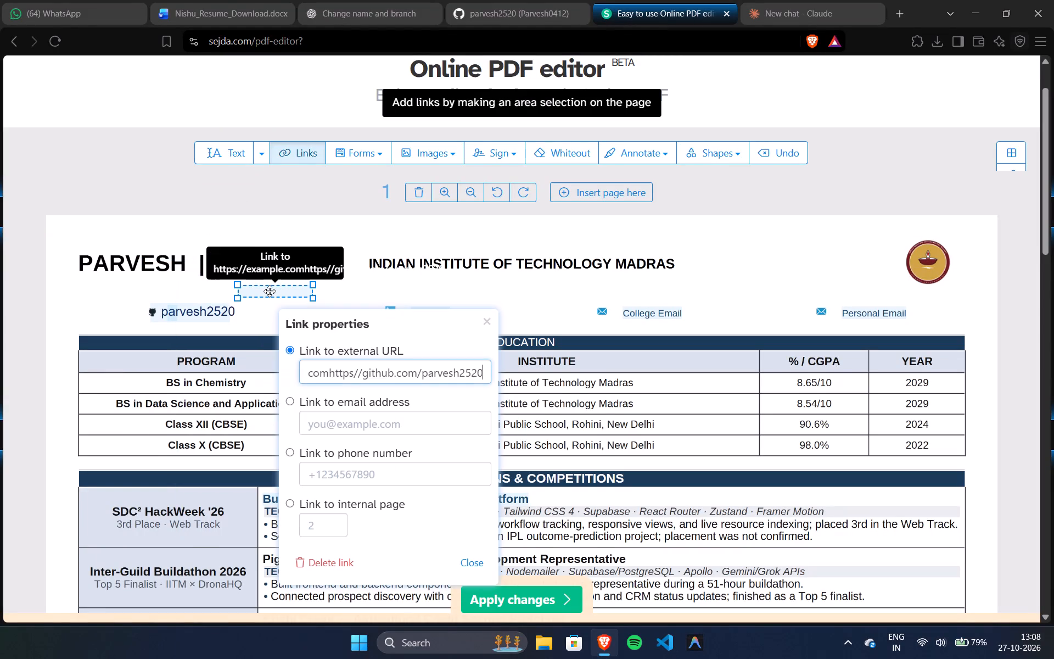
left_click_drag(270, 291, 189, 312)
left_click(205, 314)
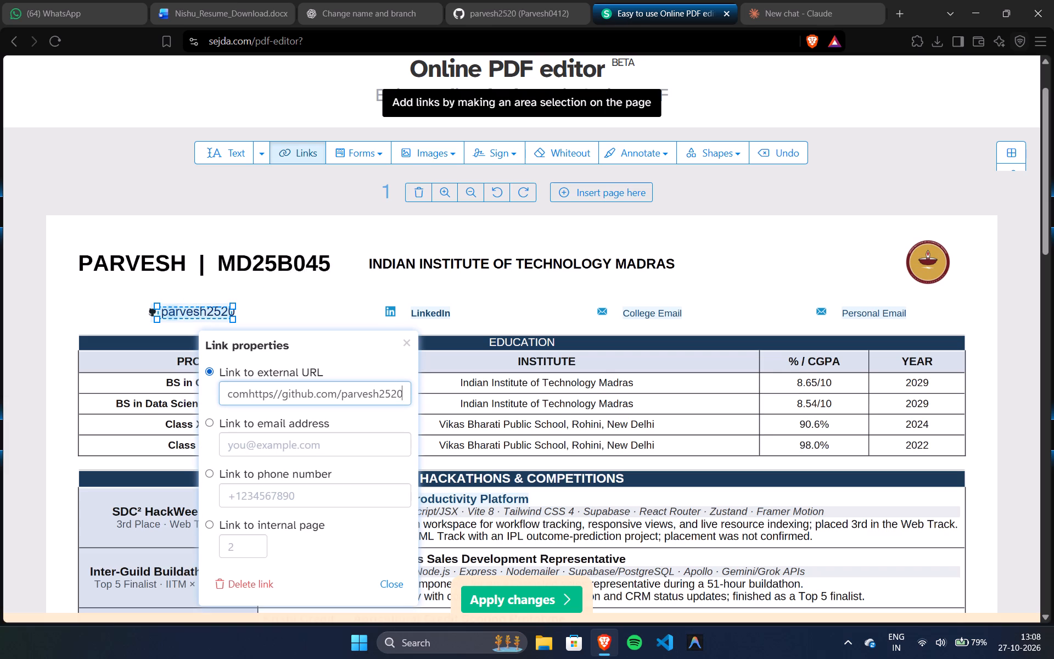
key("ctrl+a")
key("BackSpace")
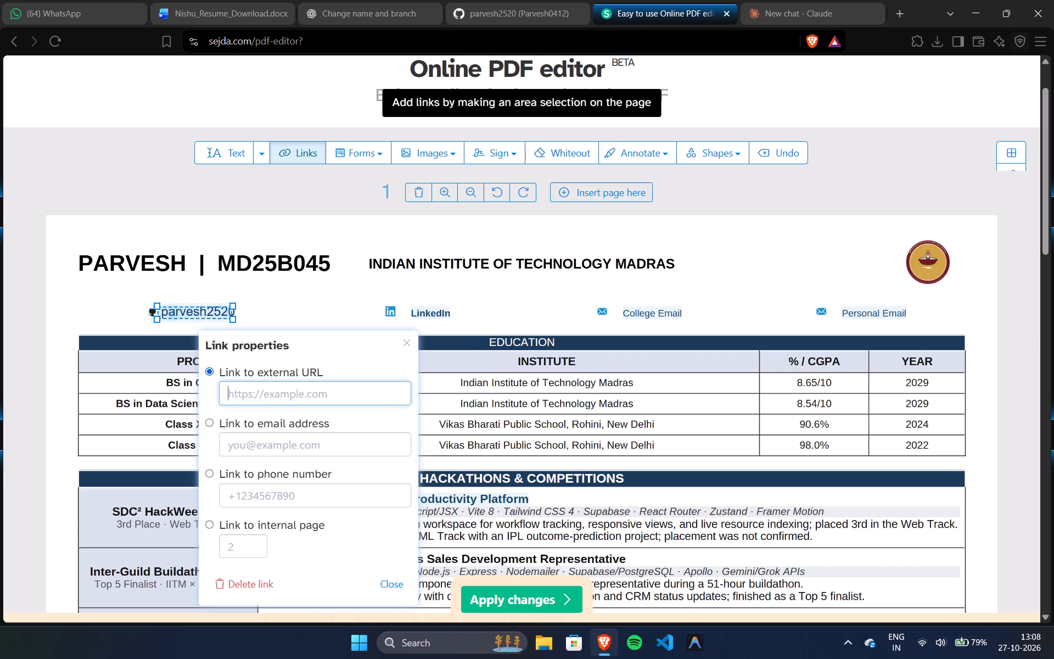
key("super+v")
left_click(323, 222)
key("ctrl+v")
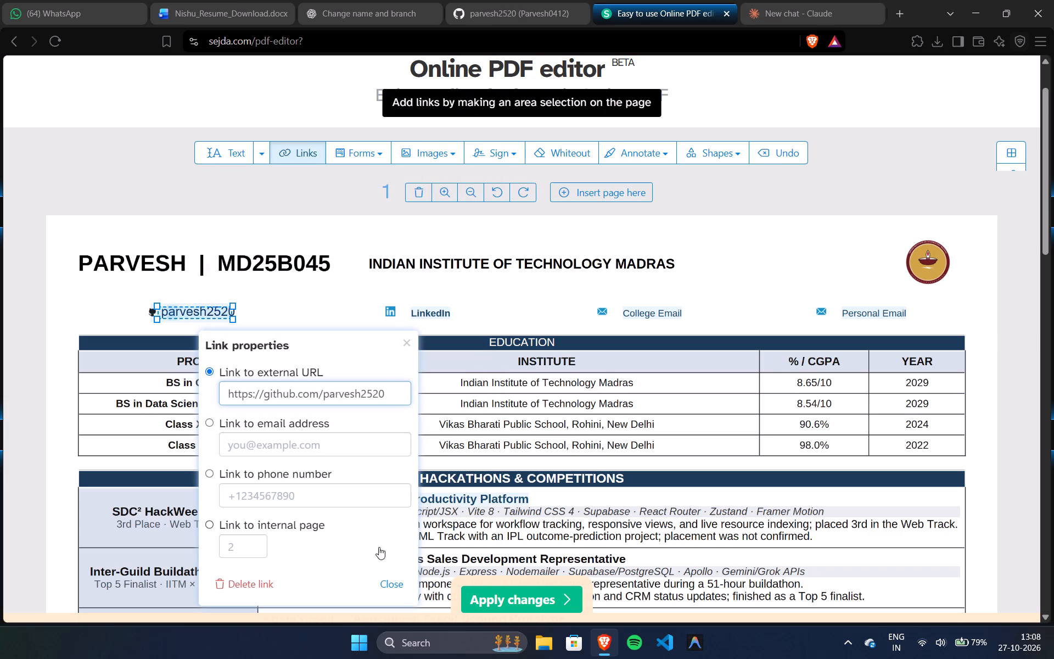
left_click(323, 306)
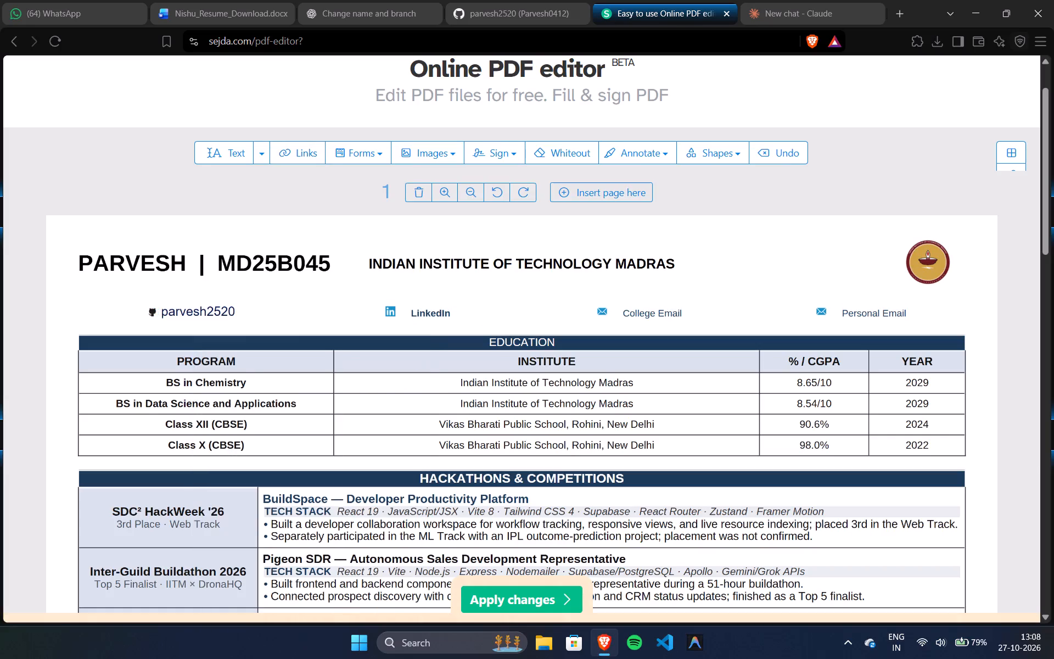
Edit the College Email link's address so its username matches the roll number in the resume heading.
left_click(309, 152)
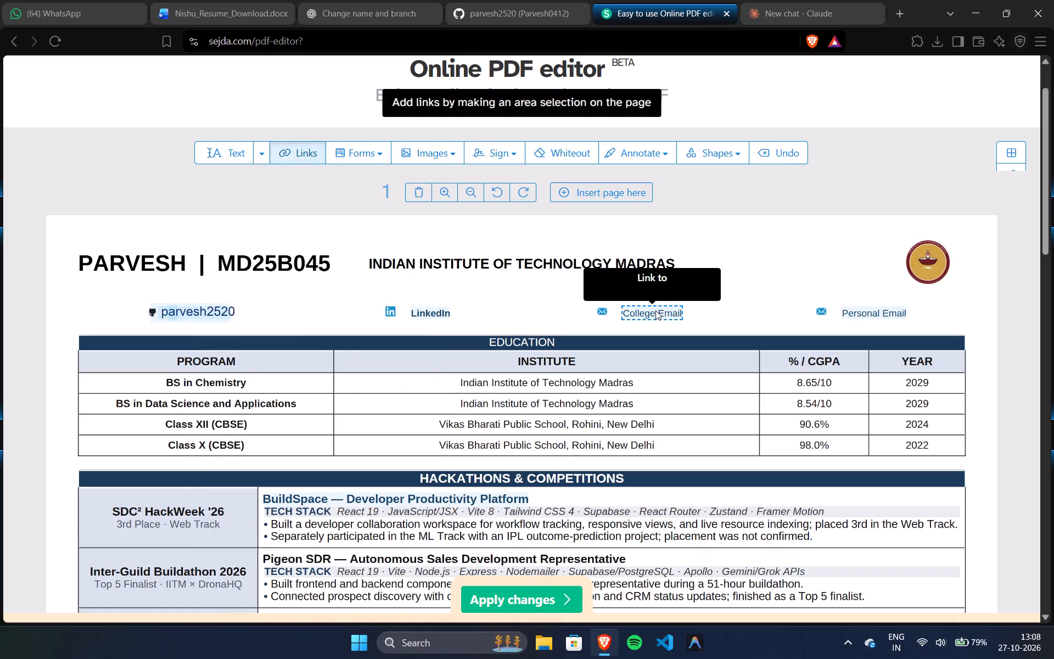
left_click(655, 310)
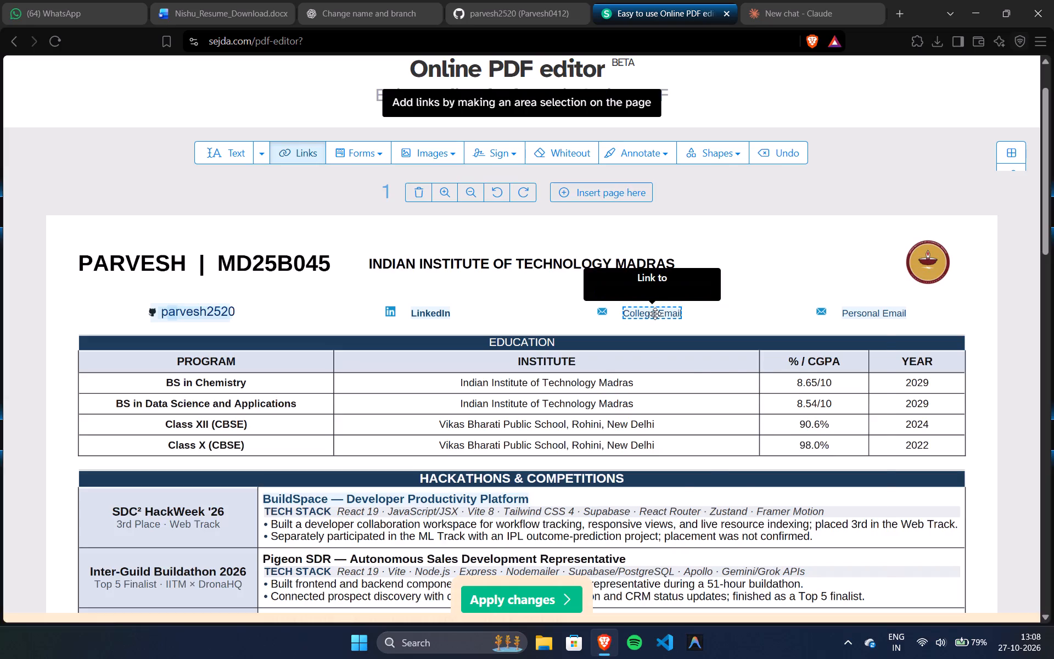
left_click(655, 314)
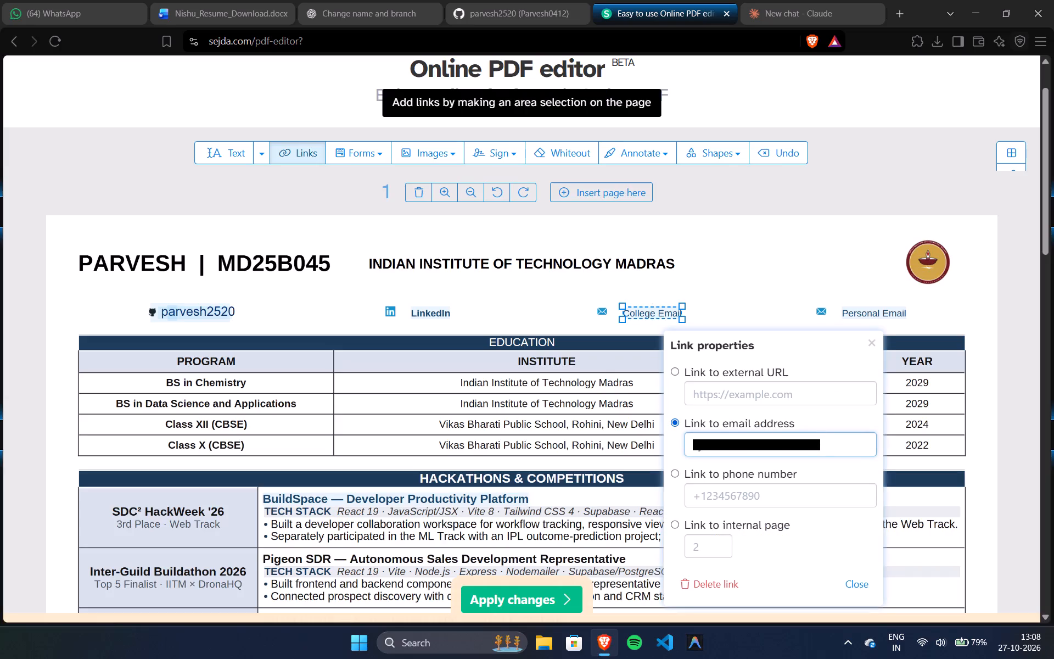
left_click(702, 445)
key("BackSpace")
key("BackSpace")
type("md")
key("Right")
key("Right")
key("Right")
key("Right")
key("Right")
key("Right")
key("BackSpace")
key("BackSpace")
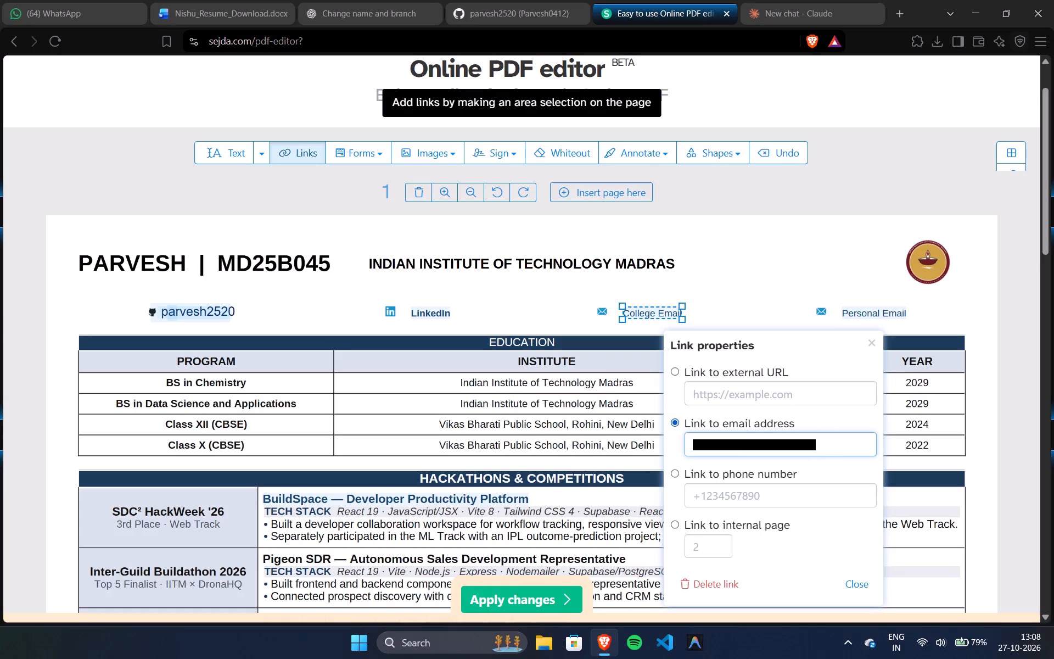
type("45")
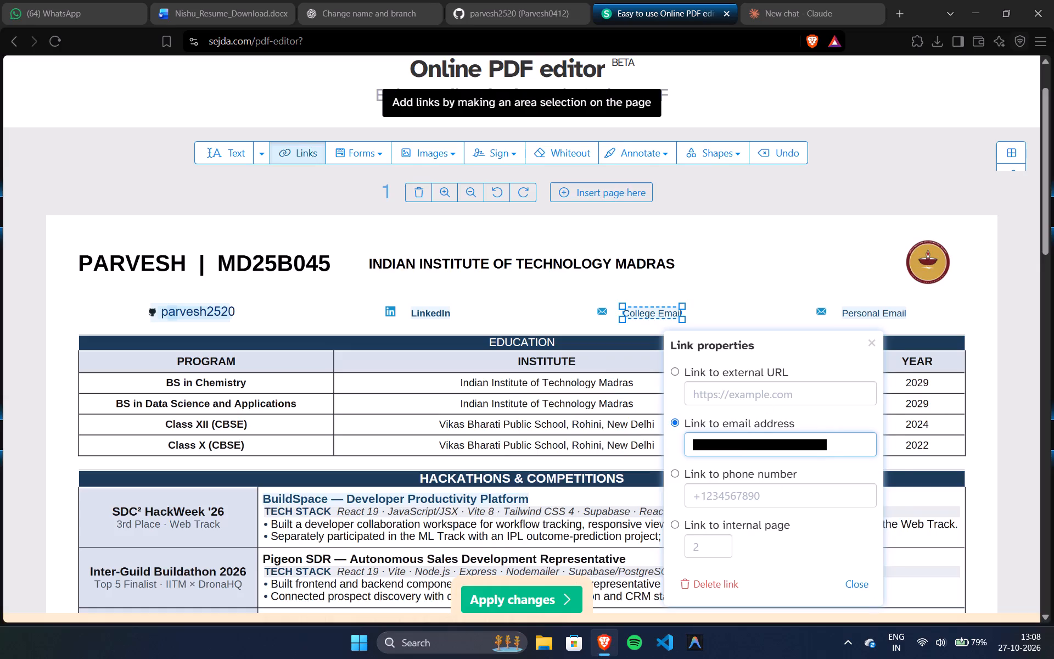
left_click(747, 298)
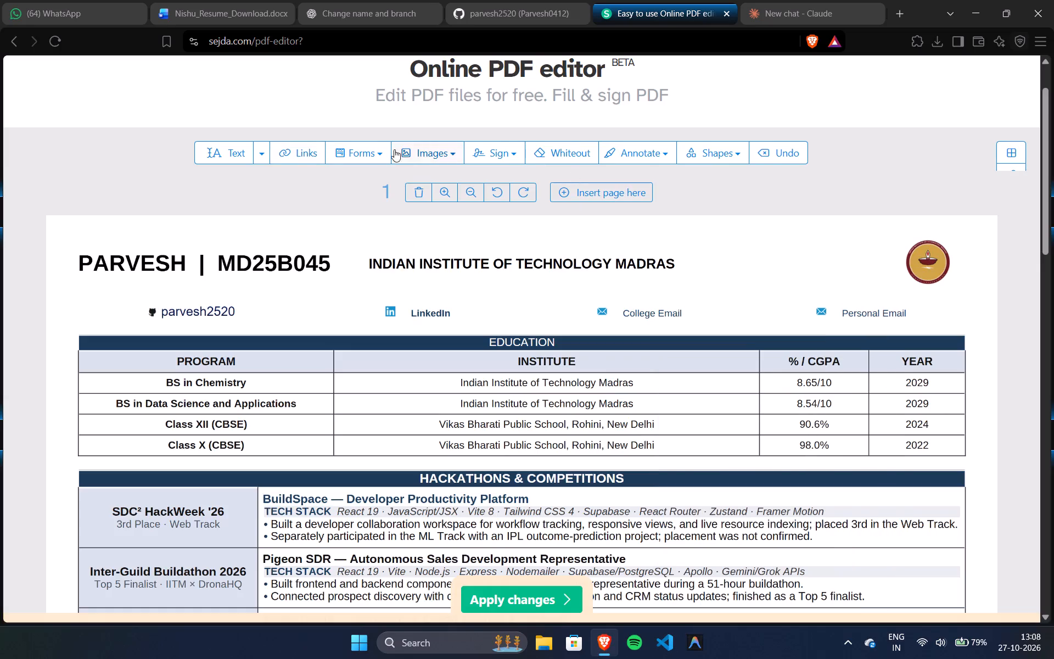
Replace the username part of the Personal Email link's address with the new student's username.
left_click(301, 155)
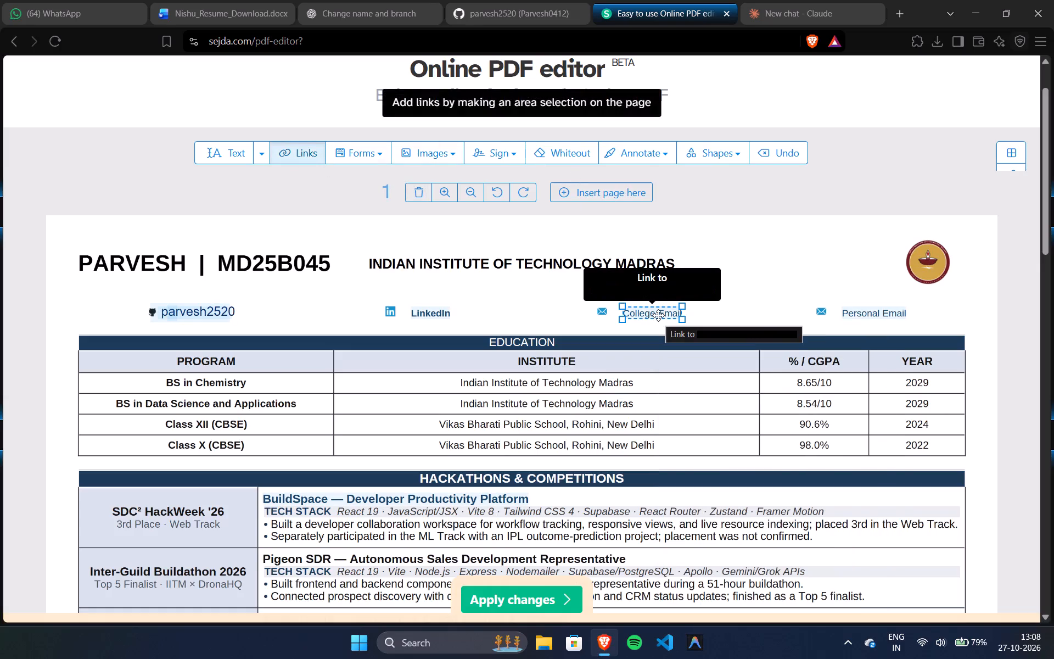
left_click(865, 312)
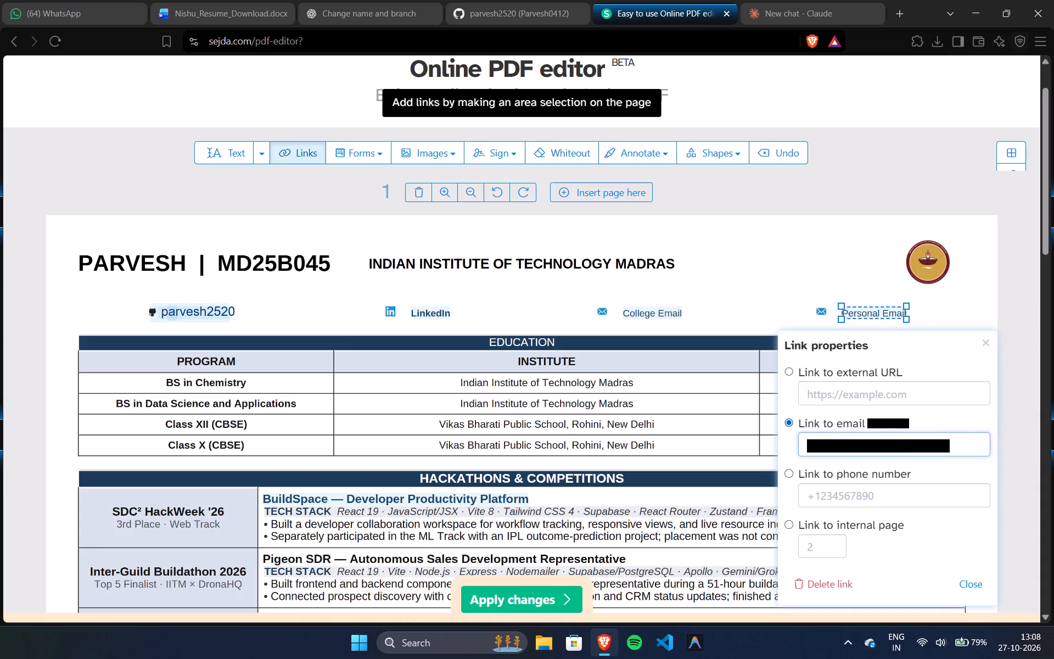
left_click_drag(952, 442, 963, 440)
left_click_drag(888, 448, 802, 451)
key("BackSpace")
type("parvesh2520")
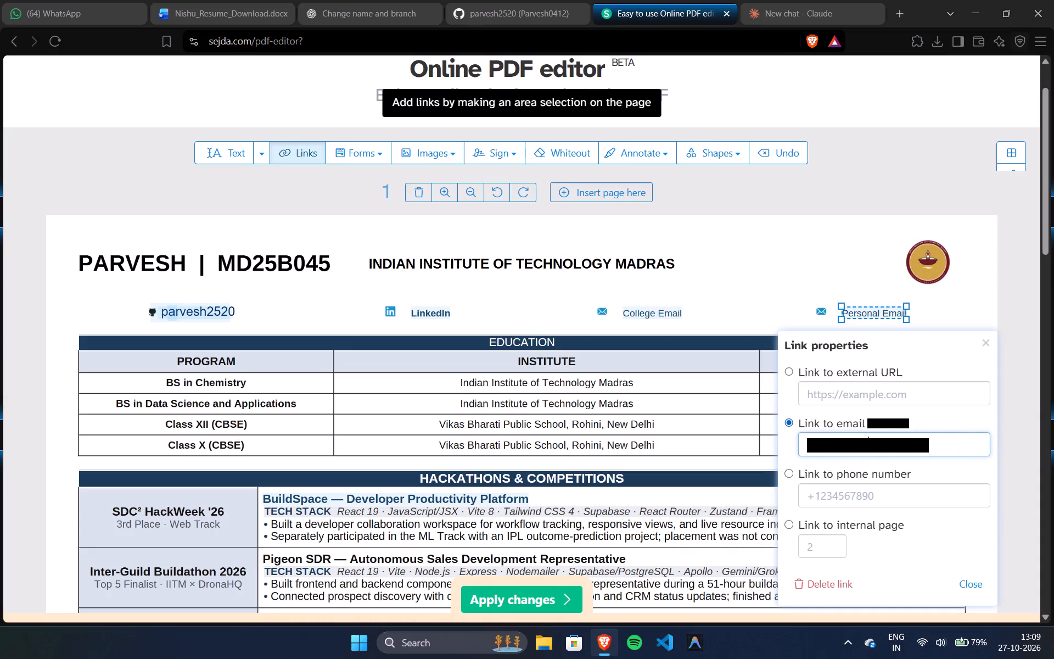
left_click(743, 230)
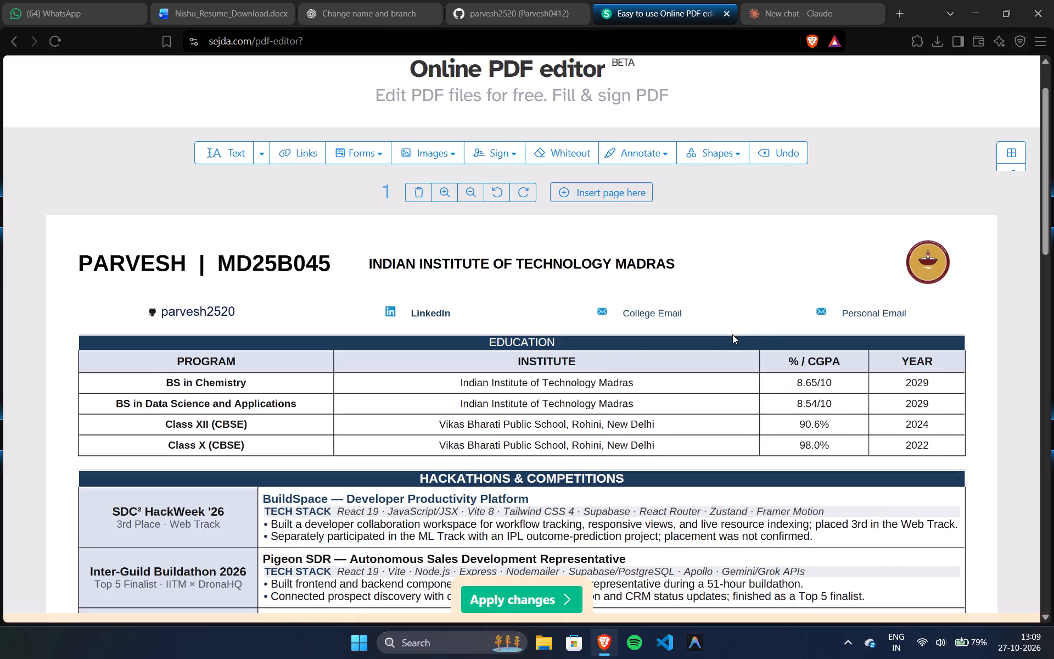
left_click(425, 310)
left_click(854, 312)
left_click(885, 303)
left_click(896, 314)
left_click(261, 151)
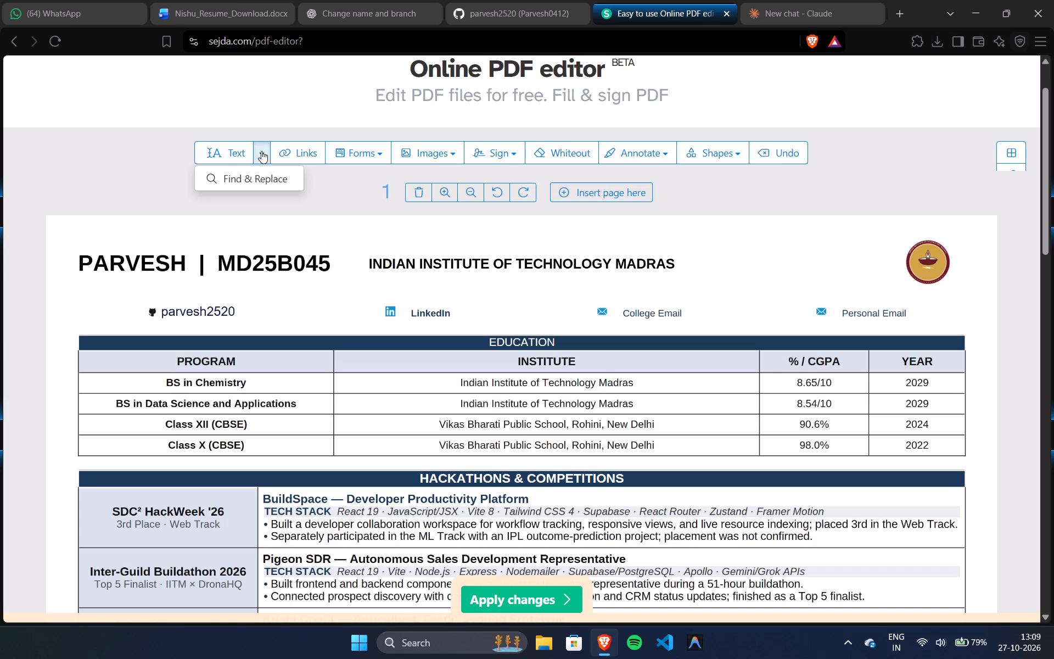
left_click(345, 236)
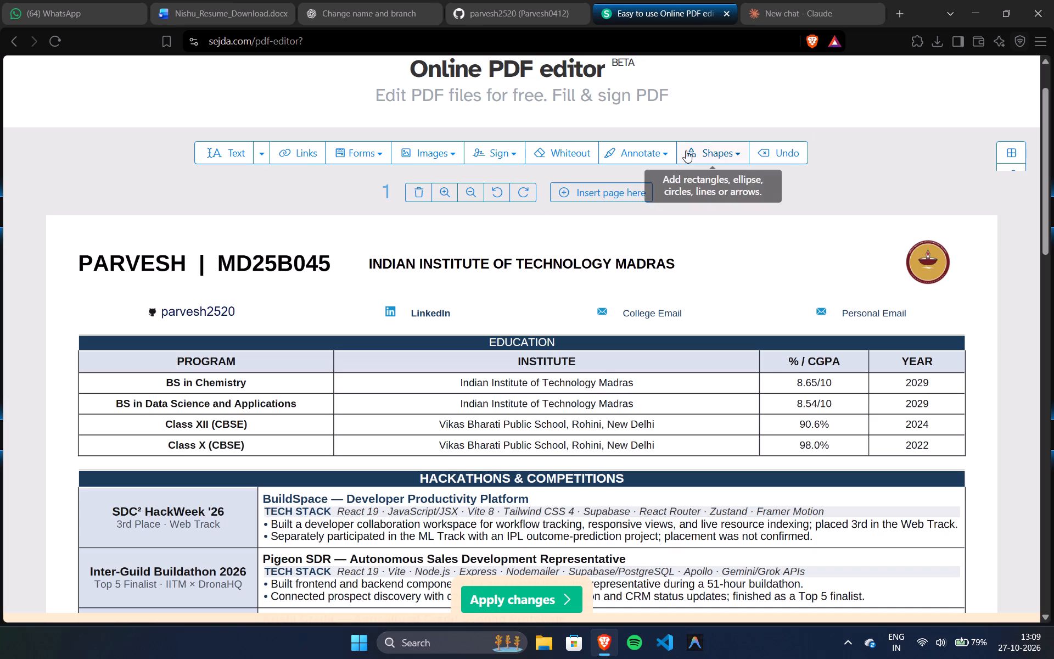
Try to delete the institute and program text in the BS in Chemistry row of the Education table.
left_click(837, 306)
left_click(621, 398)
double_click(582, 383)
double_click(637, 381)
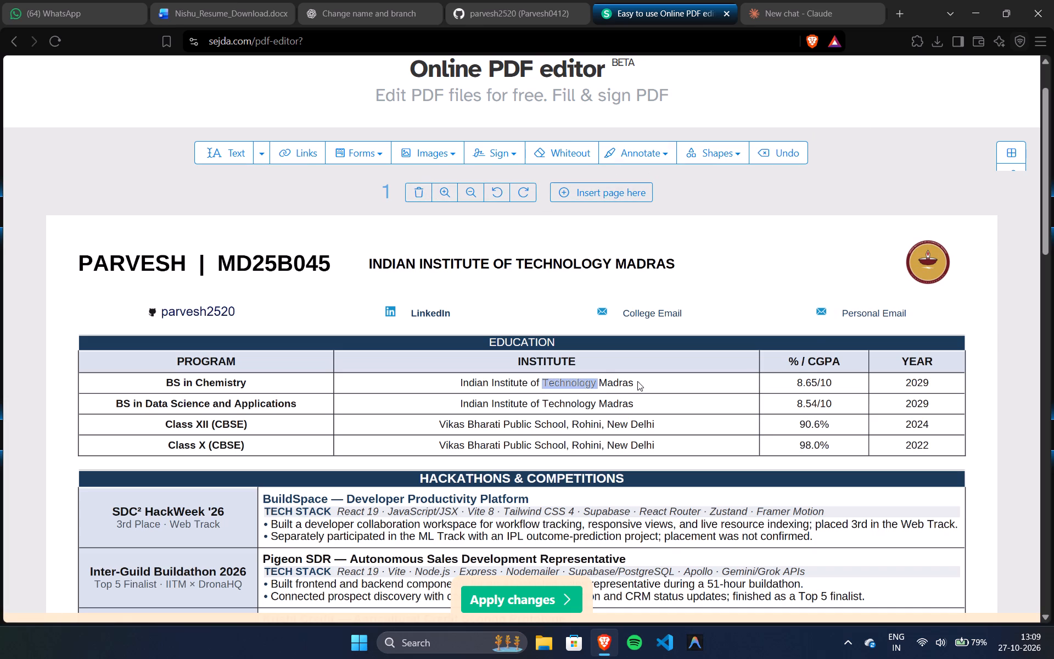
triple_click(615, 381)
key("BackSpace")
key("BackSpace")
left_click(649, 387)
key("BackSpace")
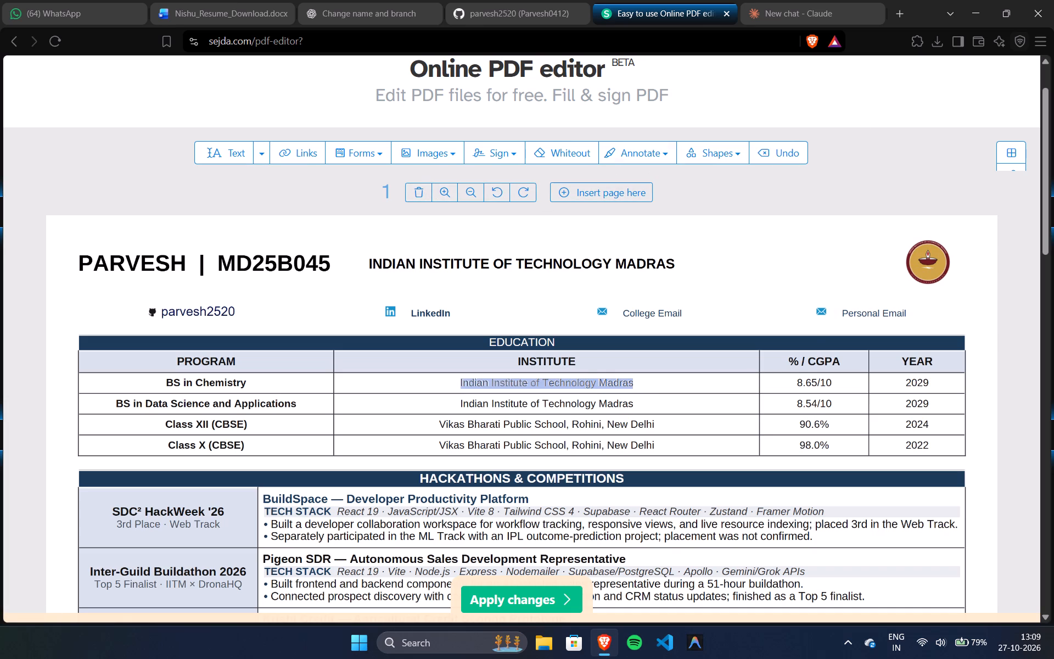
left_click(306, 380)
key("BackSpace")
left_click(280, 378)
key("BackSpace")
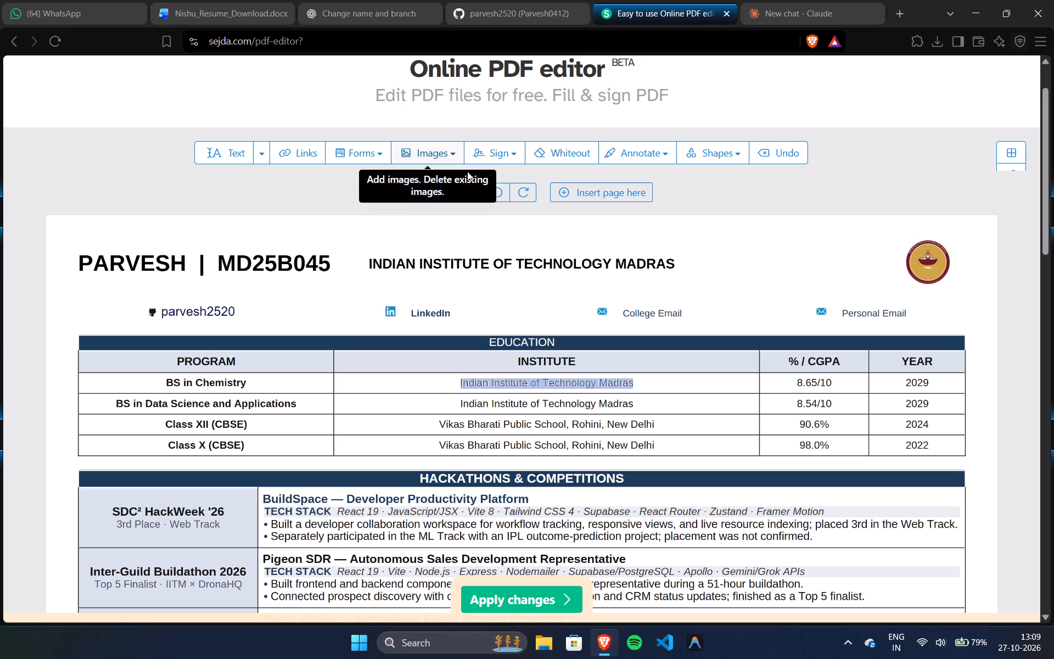
With the Text tool, move the Personal Email label closer to its envelope icon and in line with it.
left_click(233, 143)
left_click(245, 381)
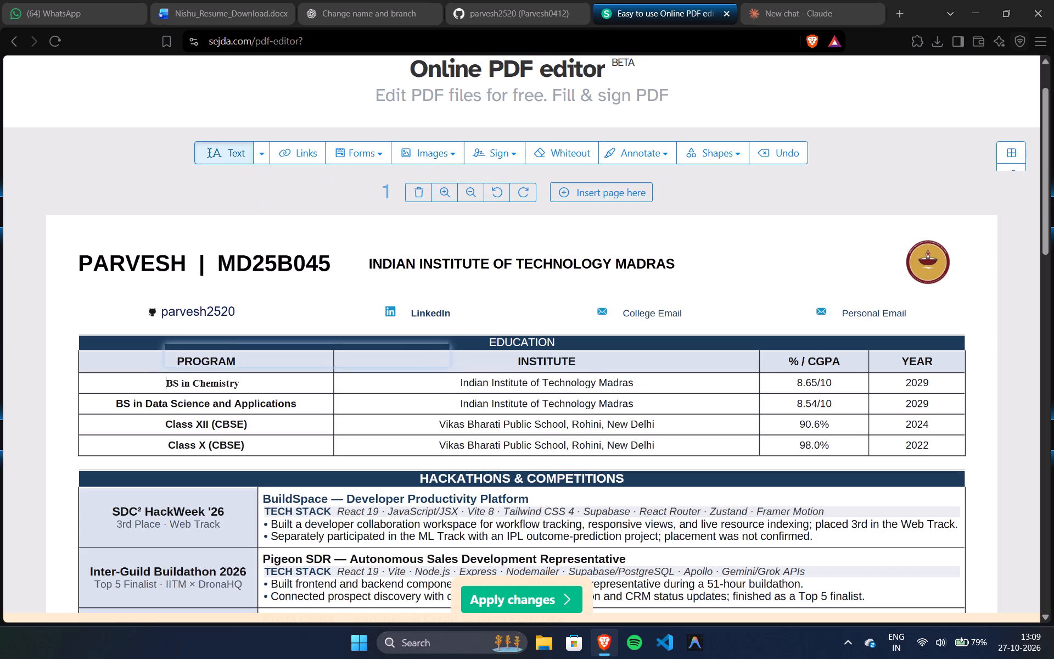
left_click(867, 310)
left_click(885, 313)
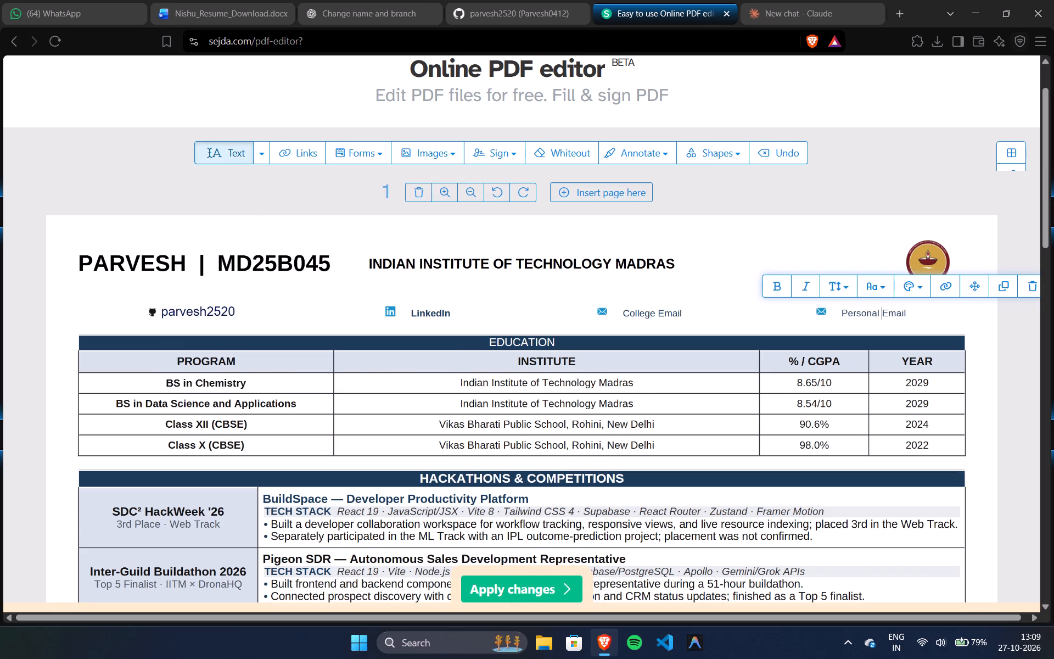
left_click(906, 314)
left_click(749, 308)
left_click_drag(884, 315, 876, 314)
Move the College Email label slightly closer to its envelope icon and level with the Personal Email label.
left_click(694, 314)
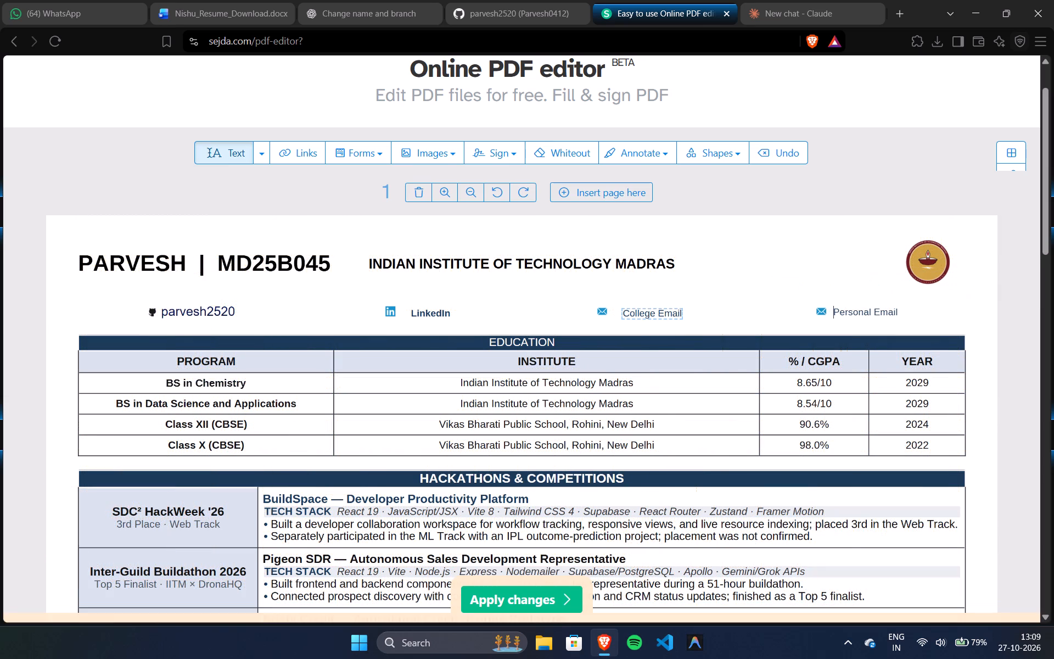
left_click_drag(650, 313, 631, 311)
left_click(713, 312)
left_click(676, 314)
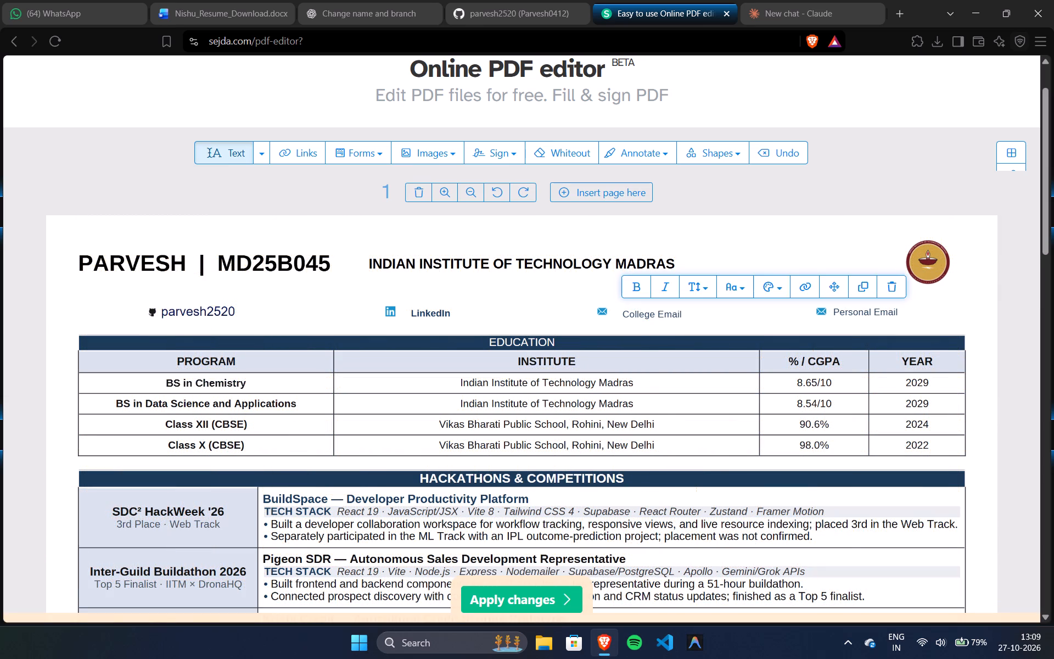
left_click(691, 314)
left_click(660, 316)
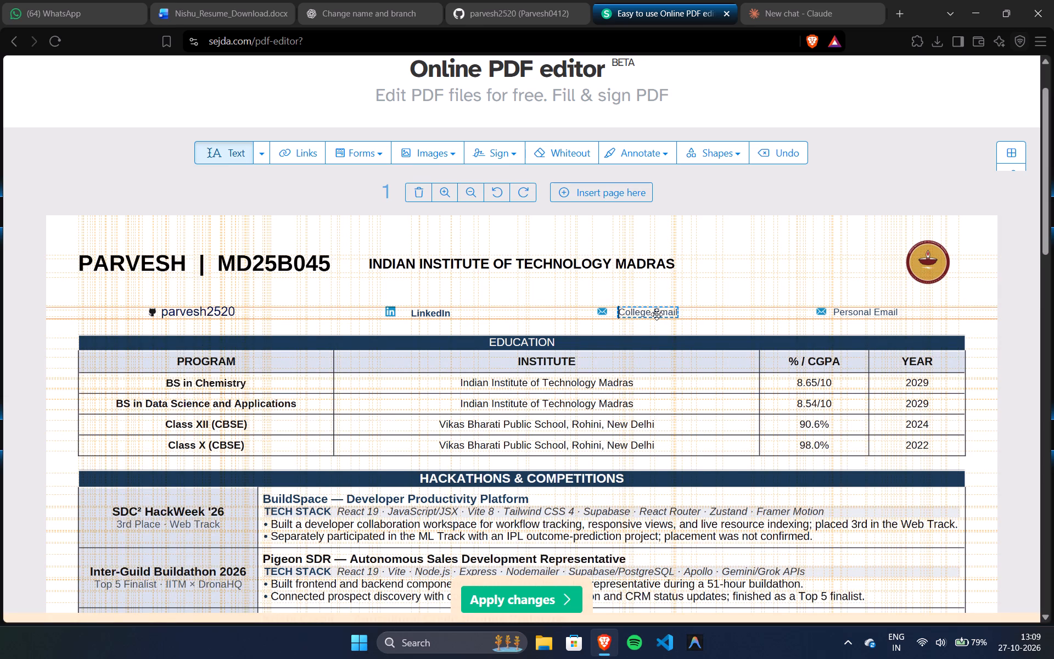
left_click(544, 305)
left_click(440, 314)
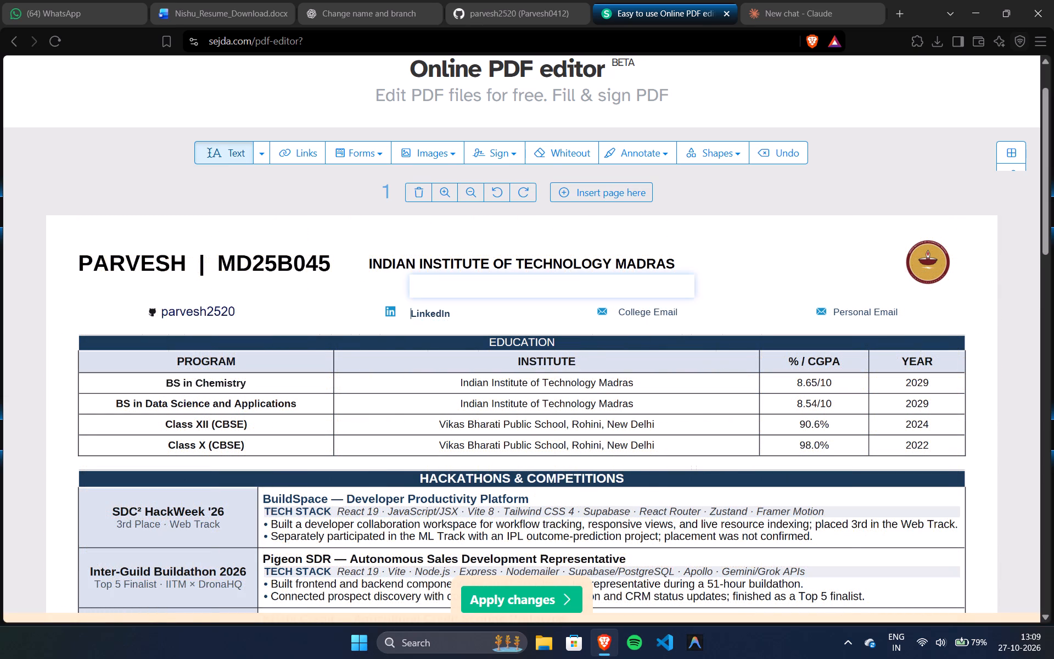
left_click(479, 314)
left_click_drag(470, 316, 465, 317)
left_click_drag(422, 312, 416, 310)
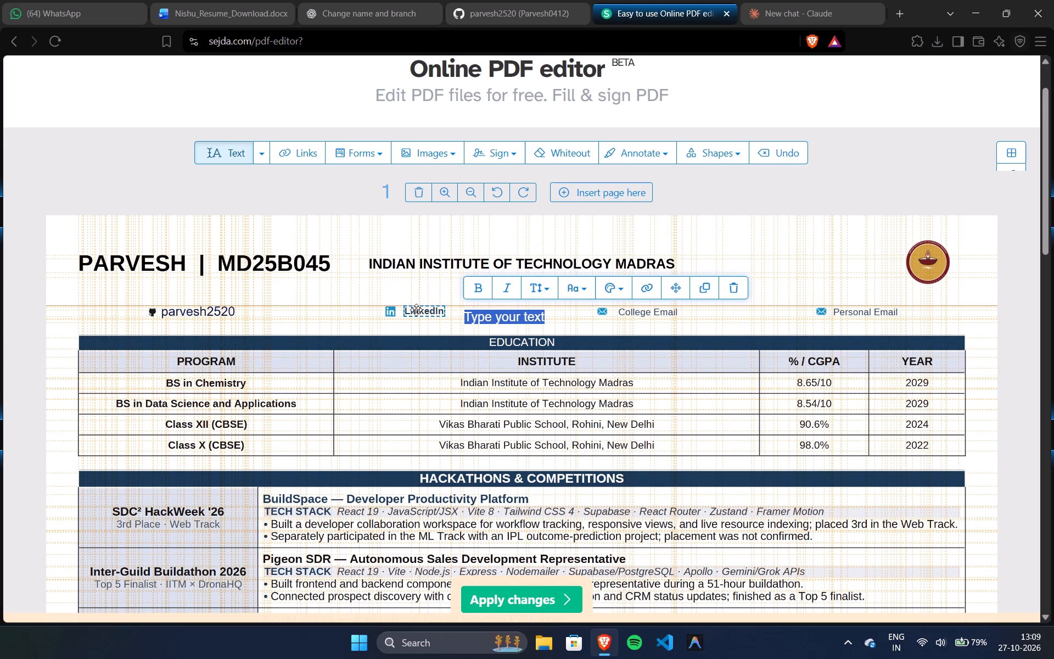
left_click_drag(416, 310, 412, 310)
left_click(528, 315)
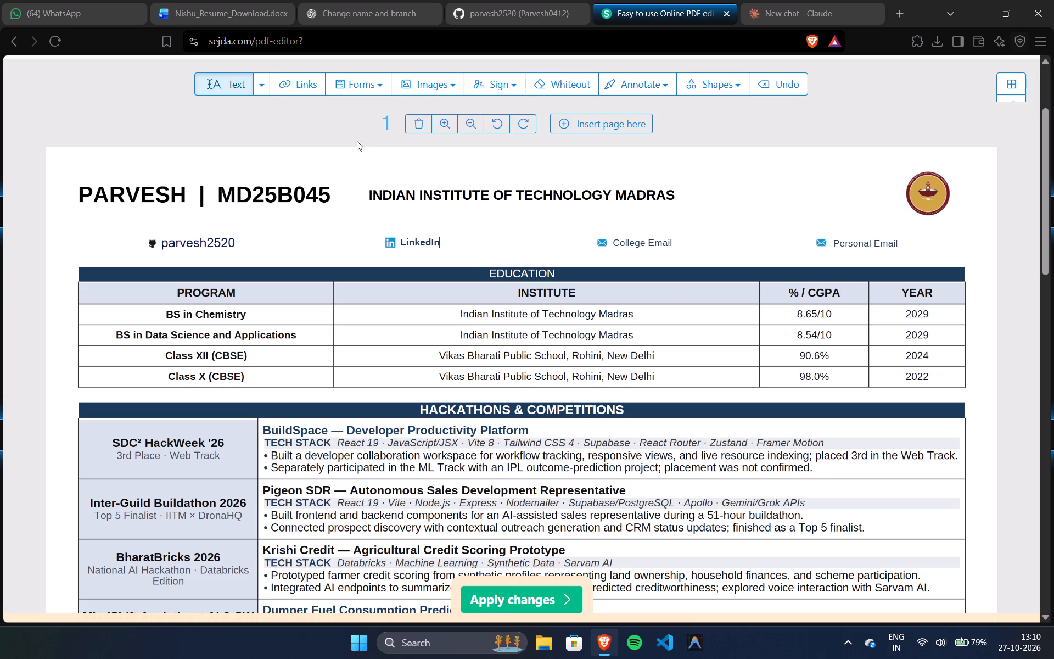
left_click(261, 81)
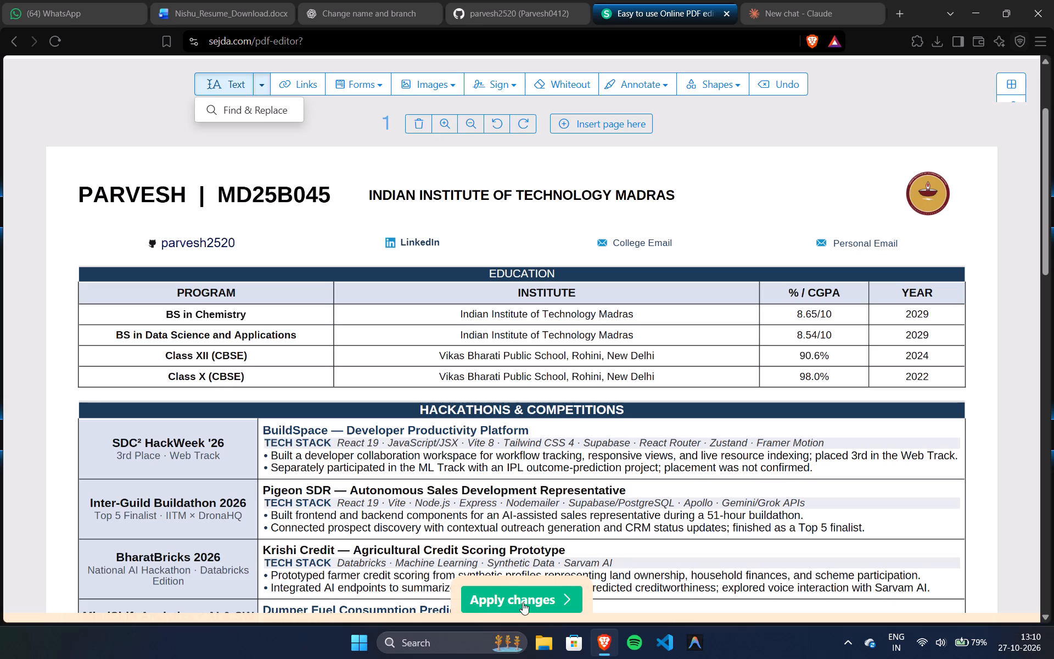
Apply the changes and save the edited PDF to the Desktop under the name Parvesh REsume.
left_click(507, 600)
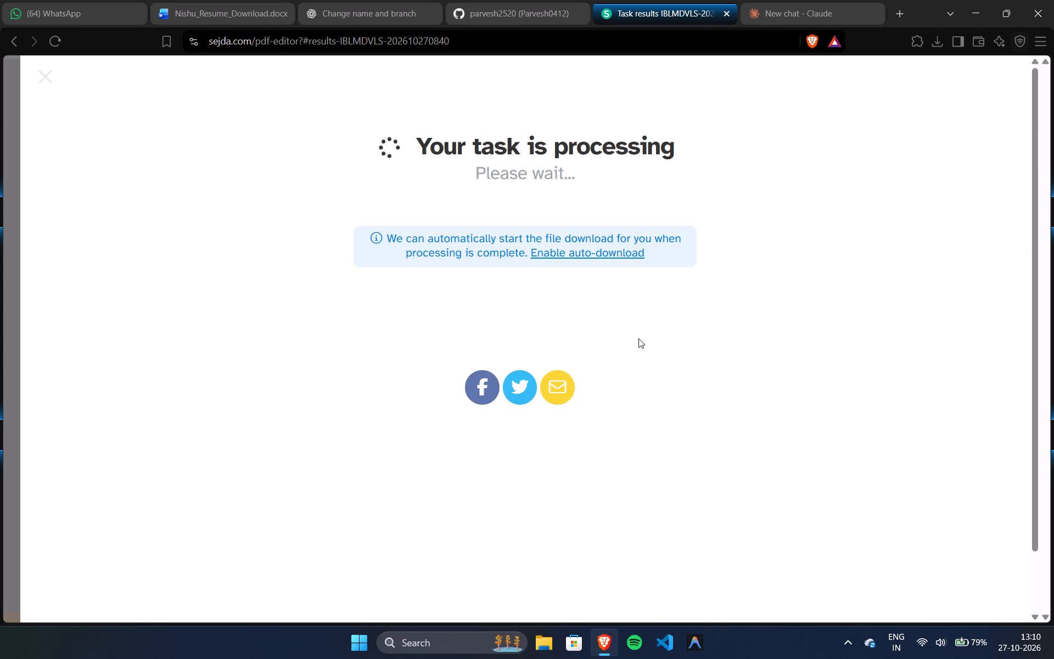
middle_click(800, 0)
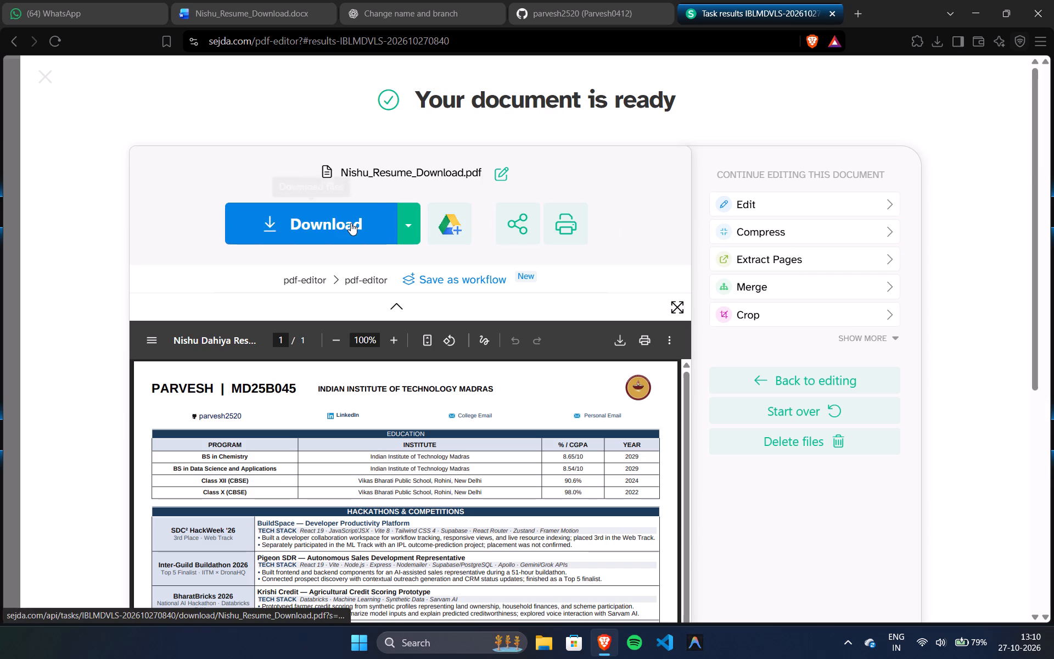
left_click(410, 217)
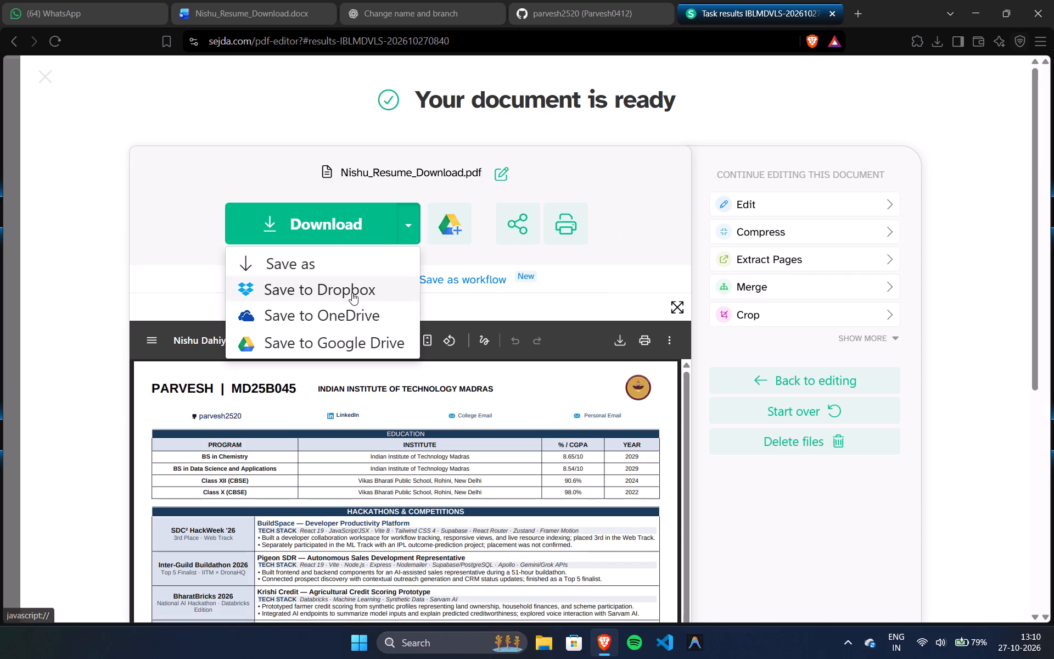
left_click(316, 260)
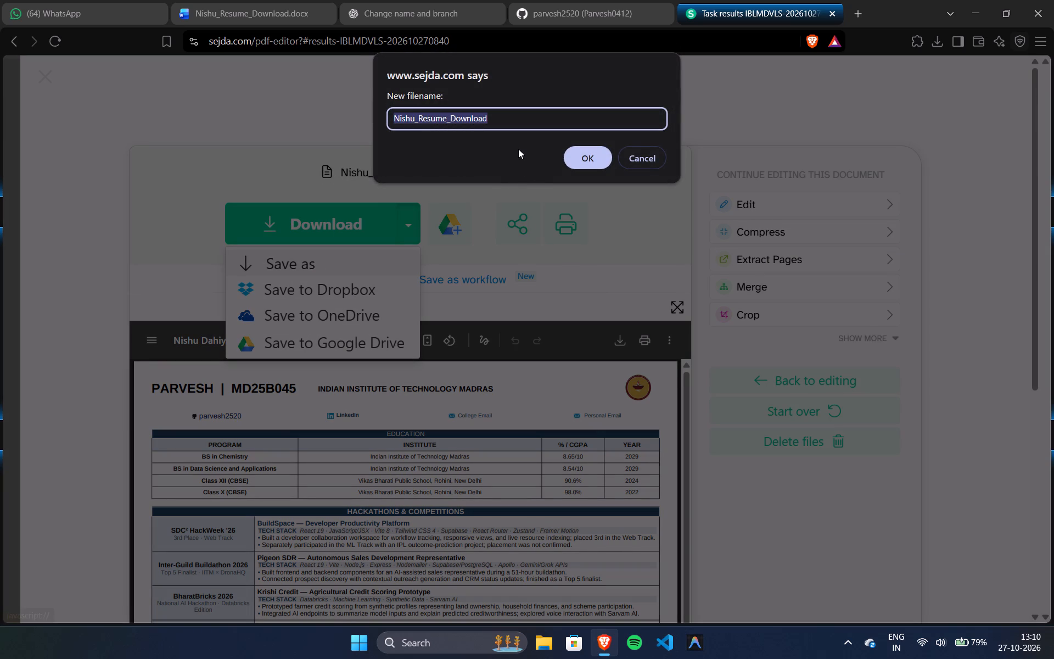
key("BackSpace")
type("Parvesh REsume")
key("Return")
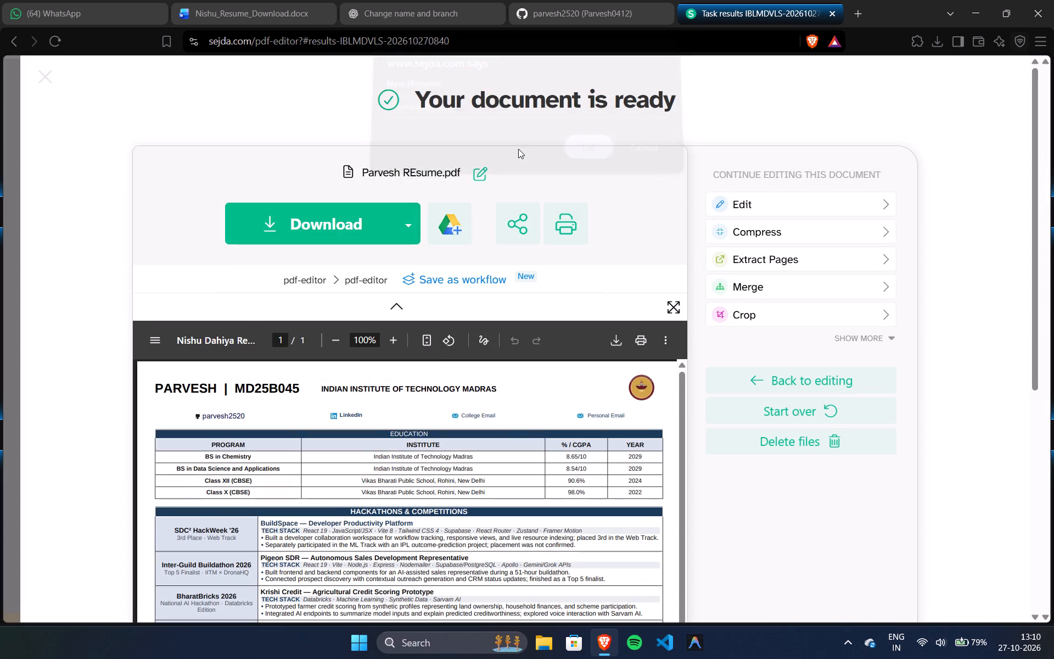
left_click(65, 182)
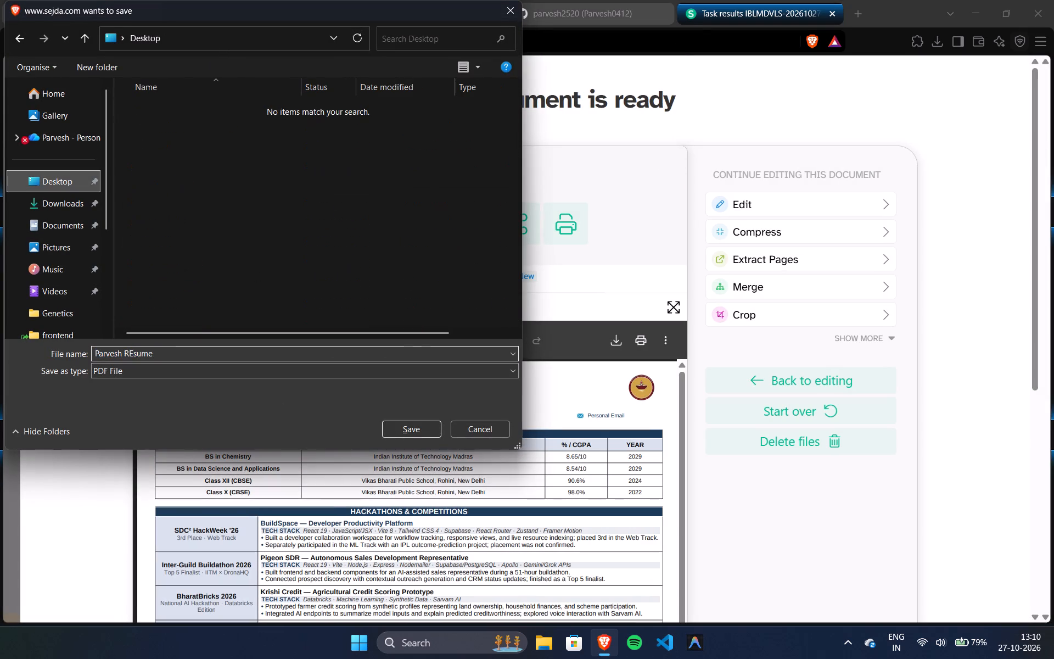
left_click(386, 426)
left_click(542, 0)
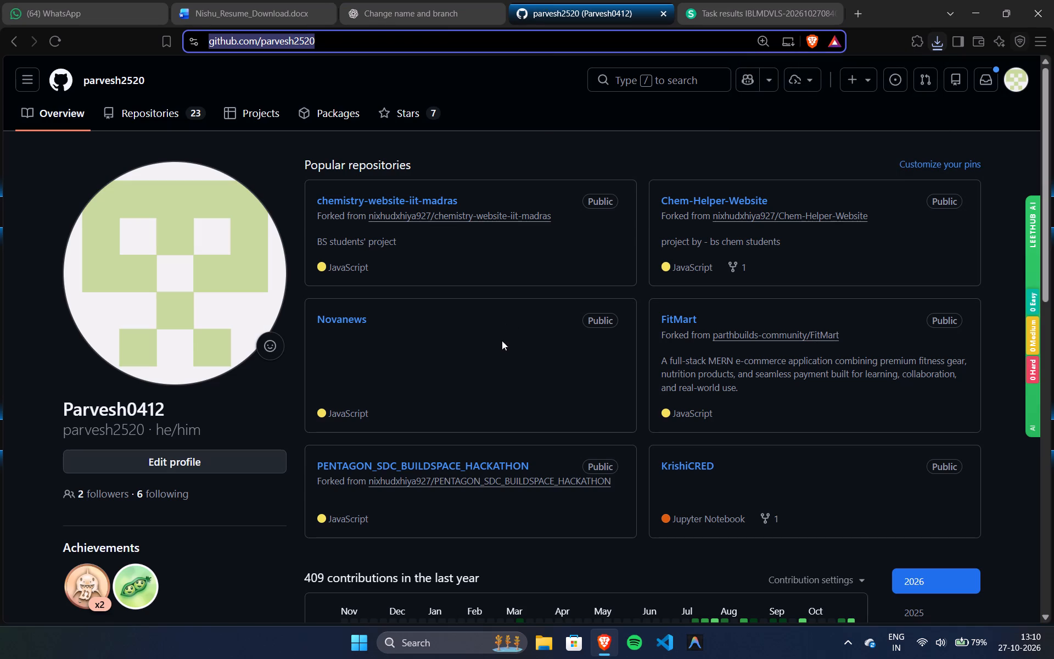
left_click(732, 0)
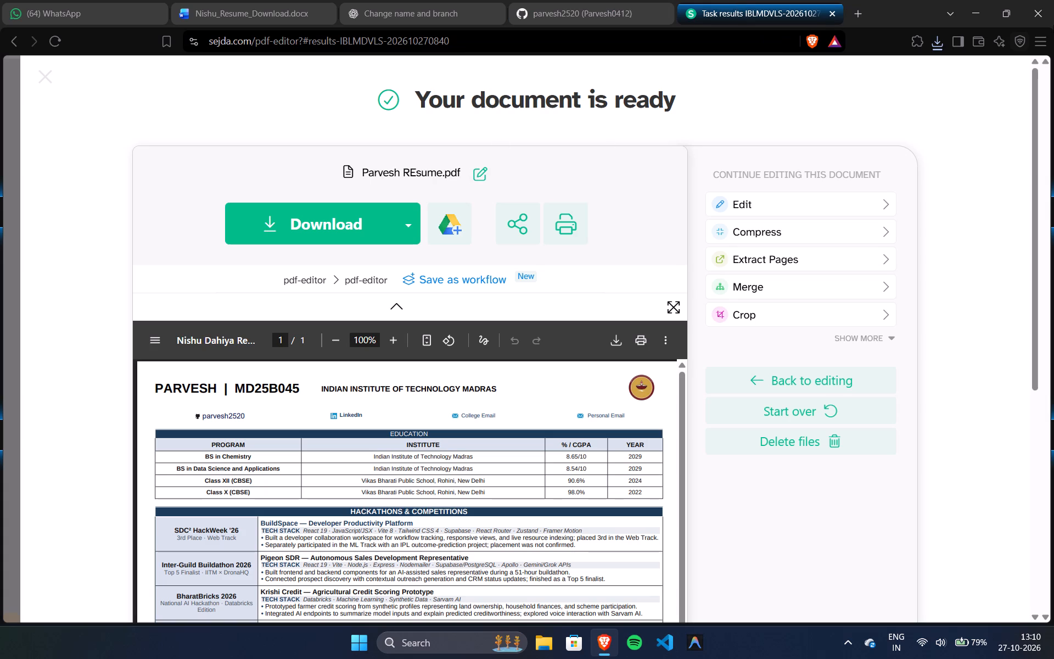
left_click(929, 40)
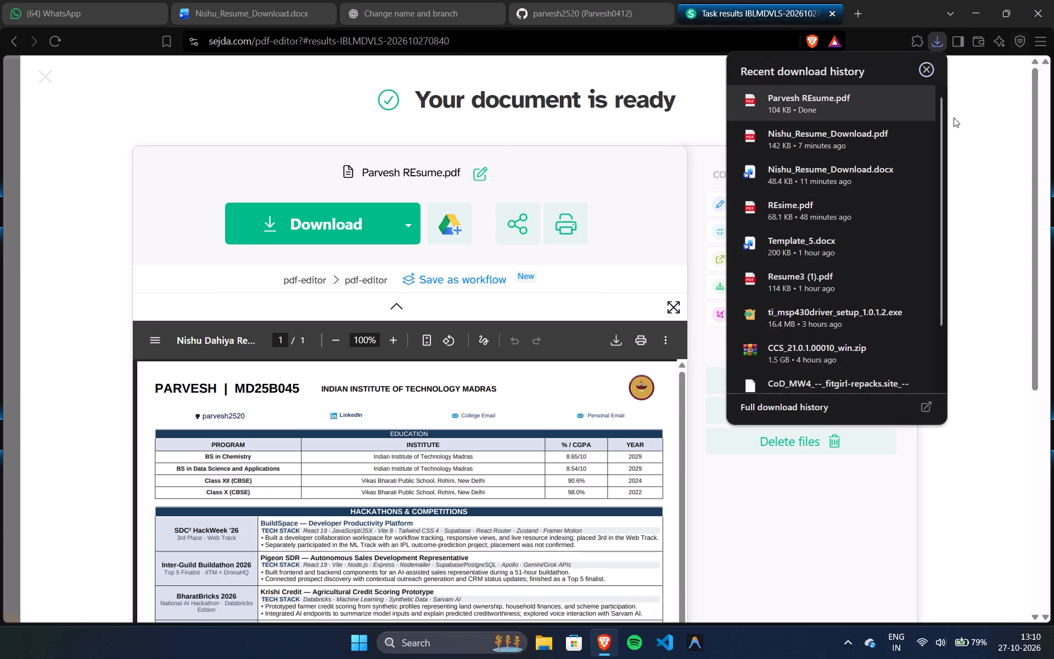
Search the web for "pdf to word" and open iLovePDF's PDF to WORD converter.
left_click(859, 20)
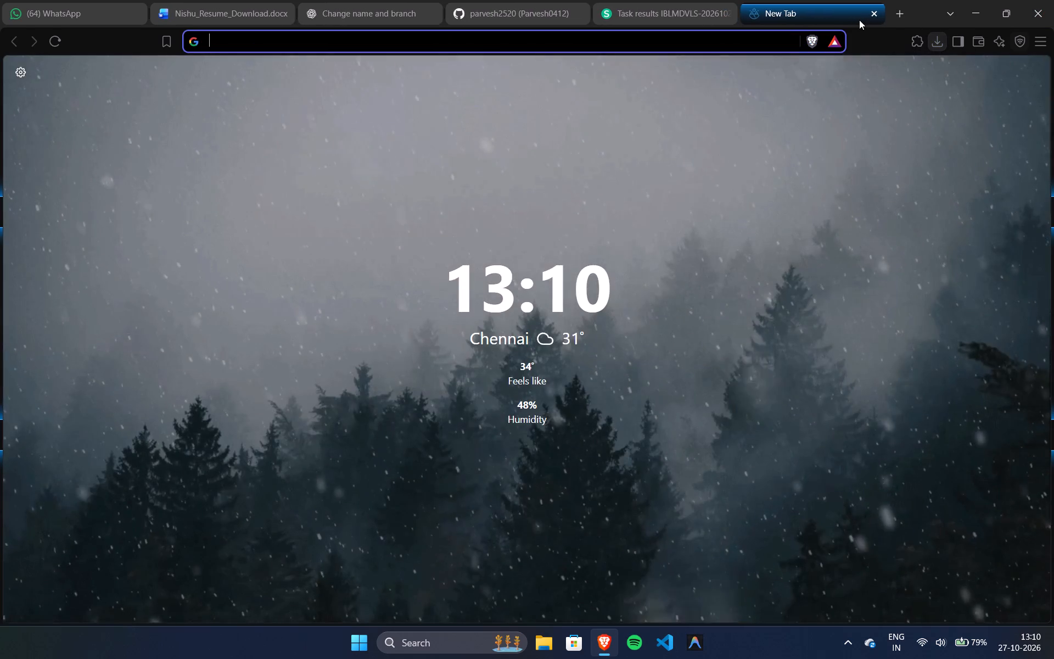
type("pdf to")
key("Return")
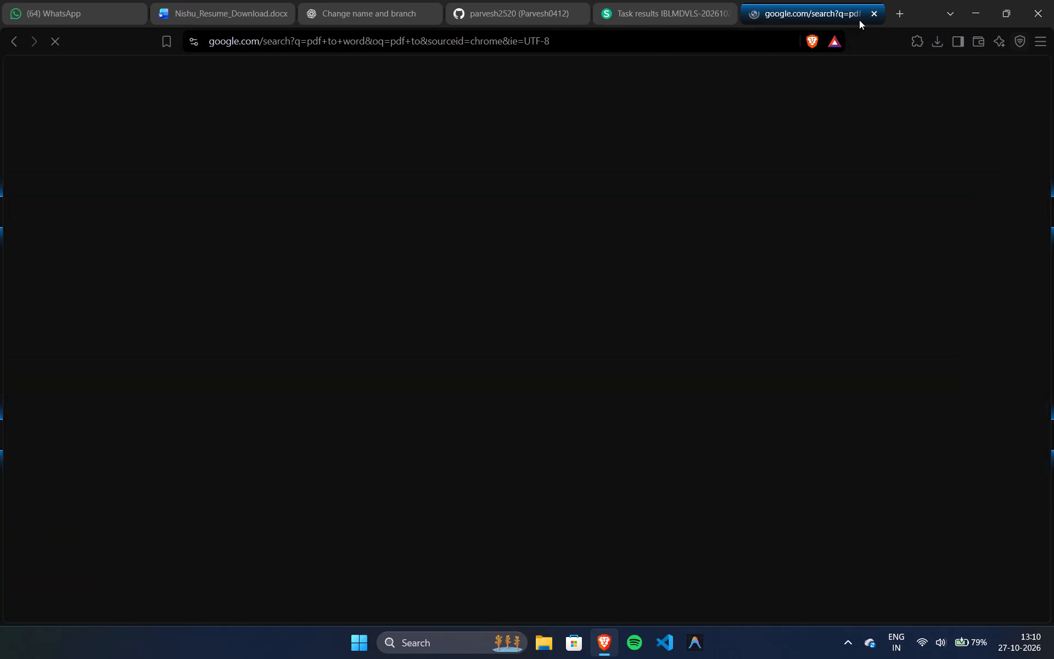
left_click(329, 214)
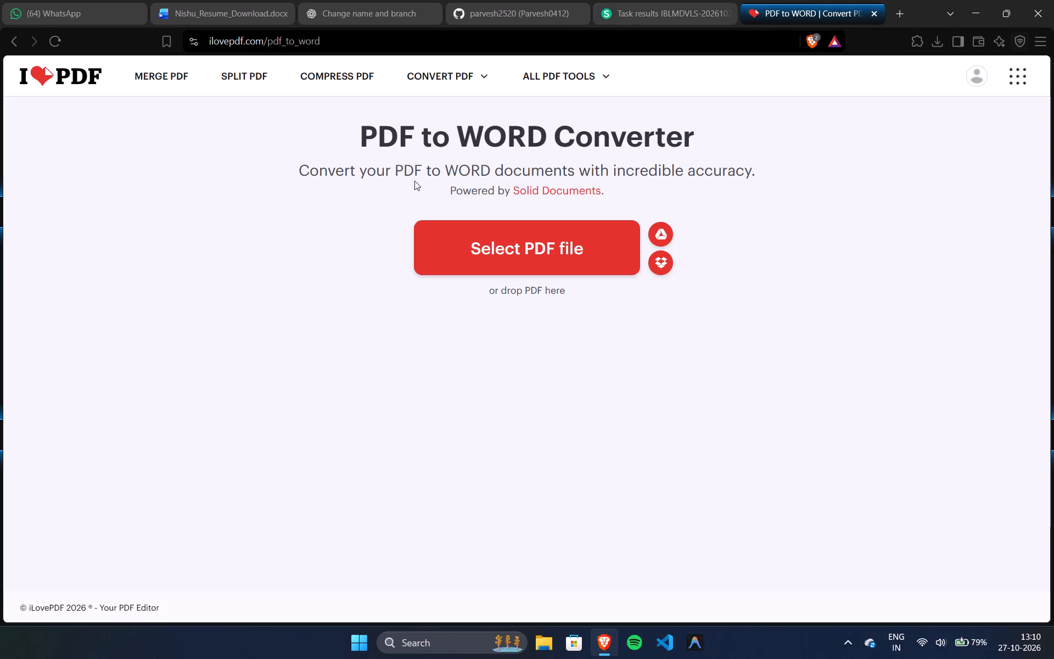
Upload the Parvesh REsume PDF from the Desktop to iLovePDF and convert it to Word.
left_click(490, 234)
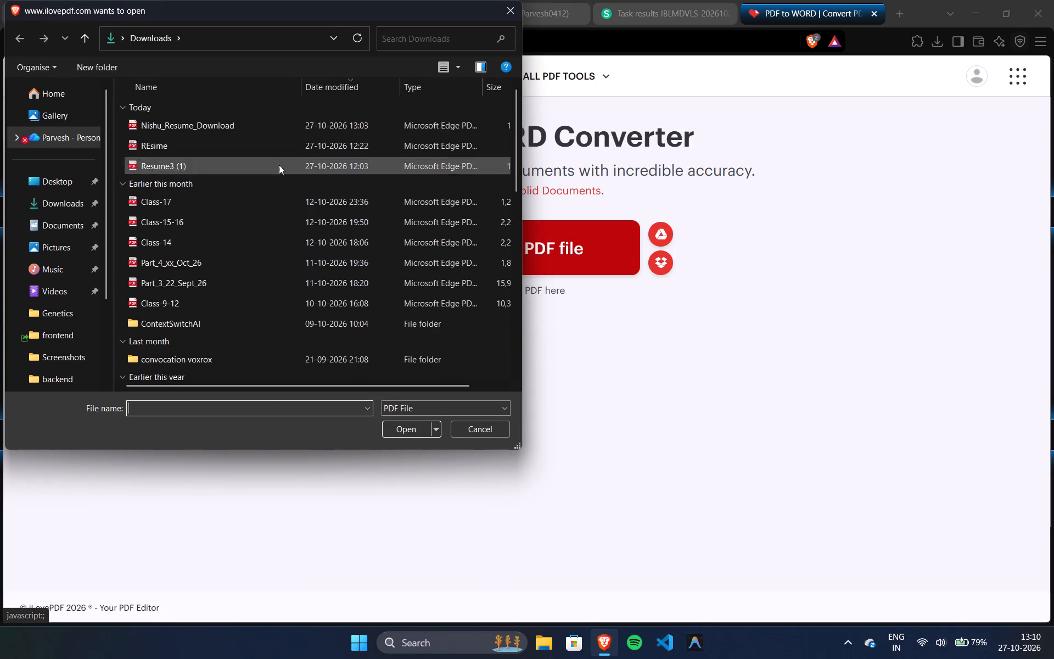
left_click(64, 178)
left_click(212, 111)
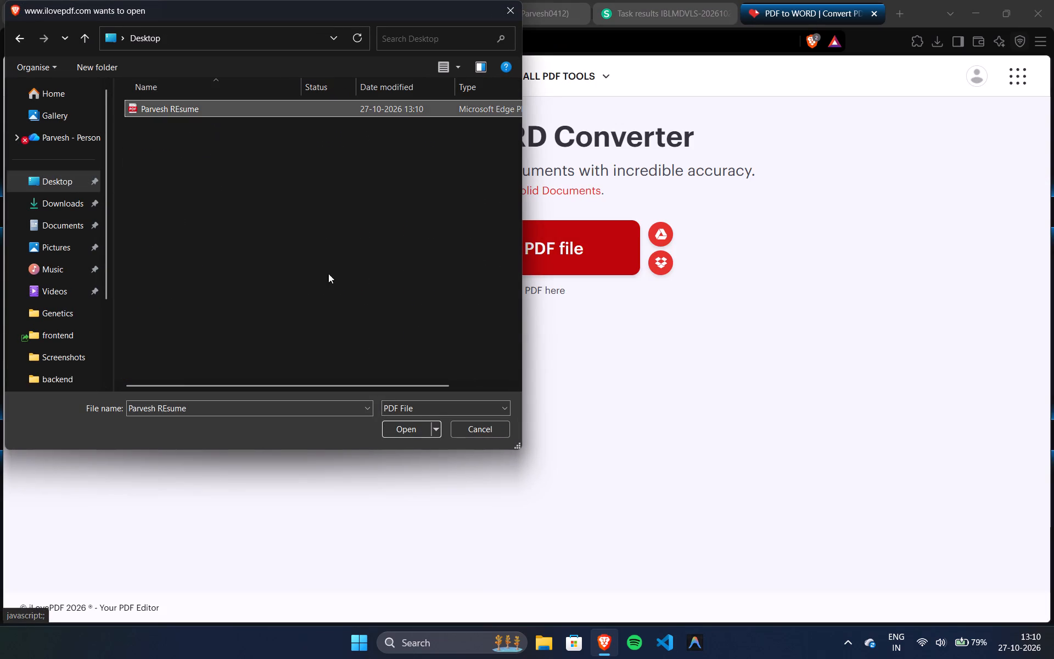
left_click(414, 428)
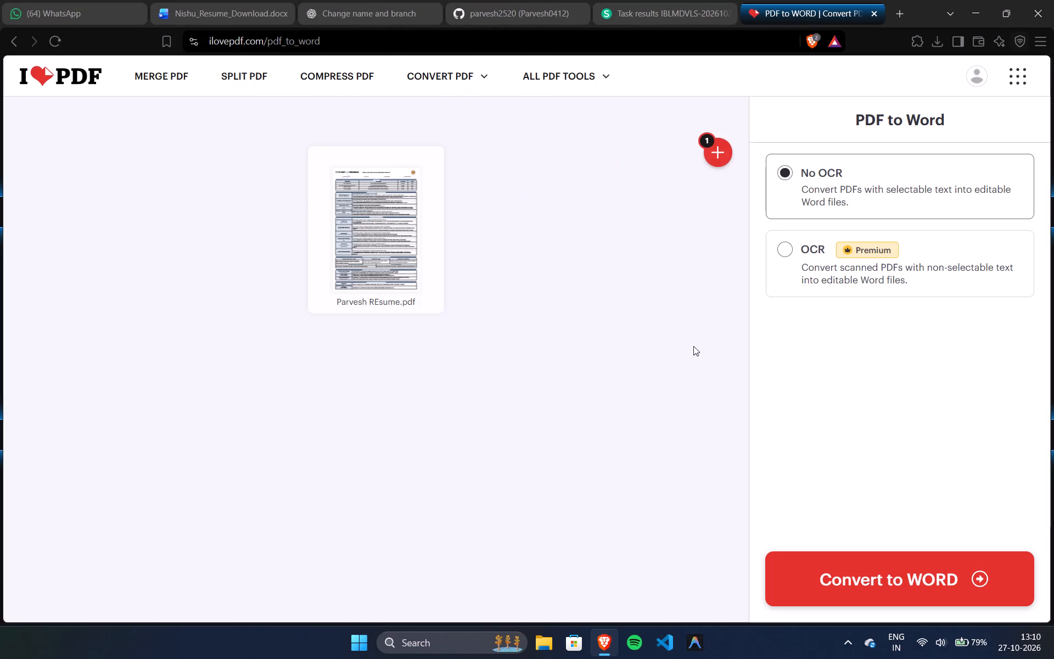
left_click(901, 572)
Switch to the finished Sejda task and start over with an empty PDF editor.
left_click(640, 0)
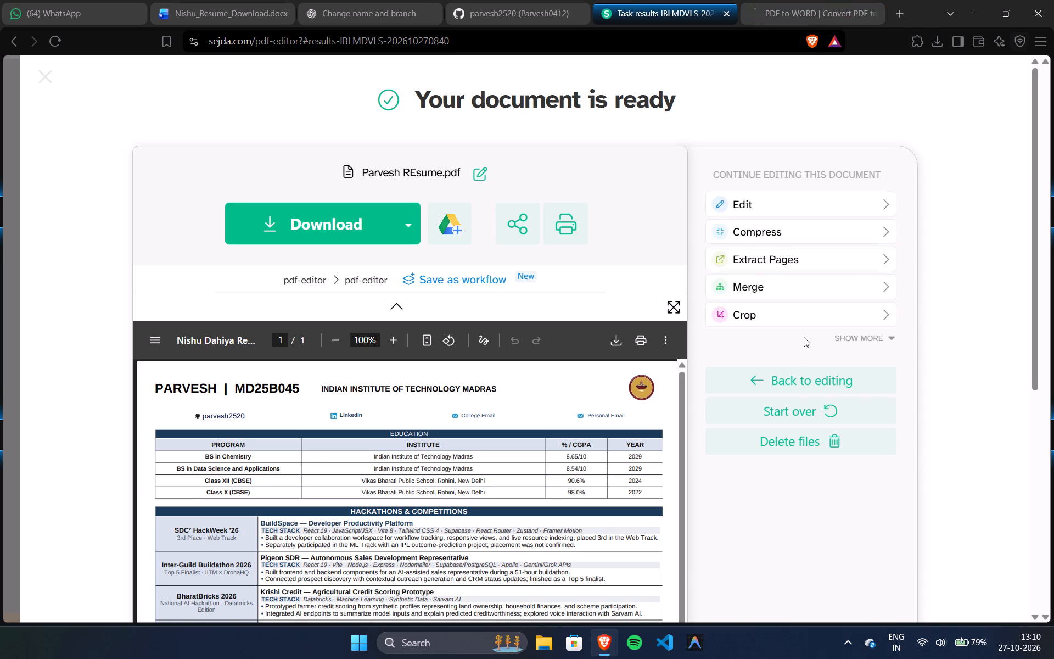
left_click(806, 413)
Return to iLovePDF and download the converted Word document to the Desktop as Parvesh REsume.
left_click(782, 0)
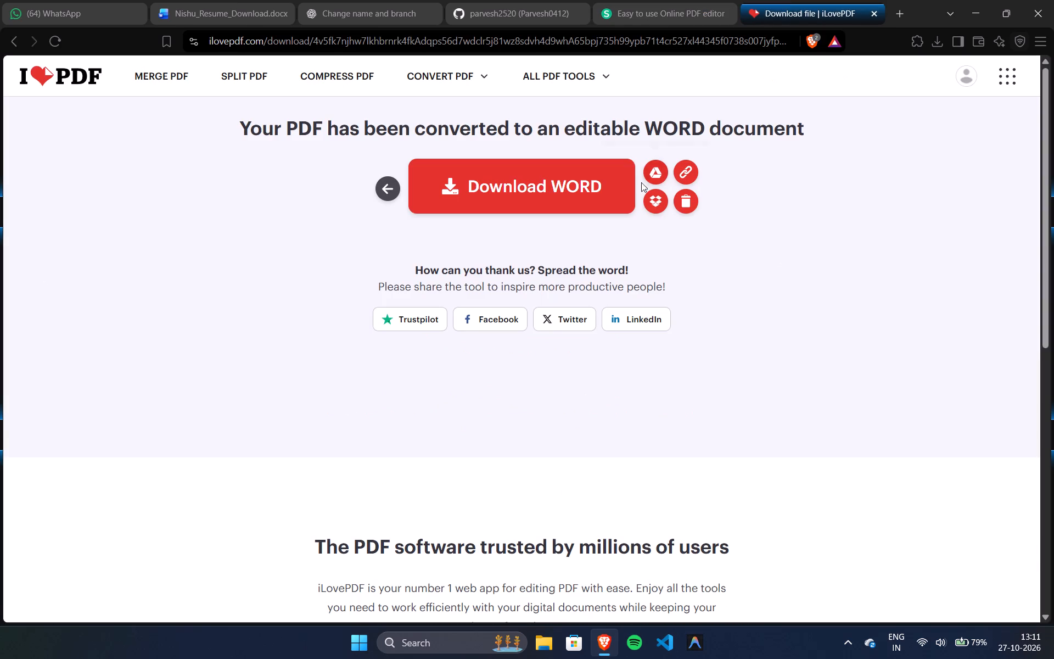
left_click(576, 187)
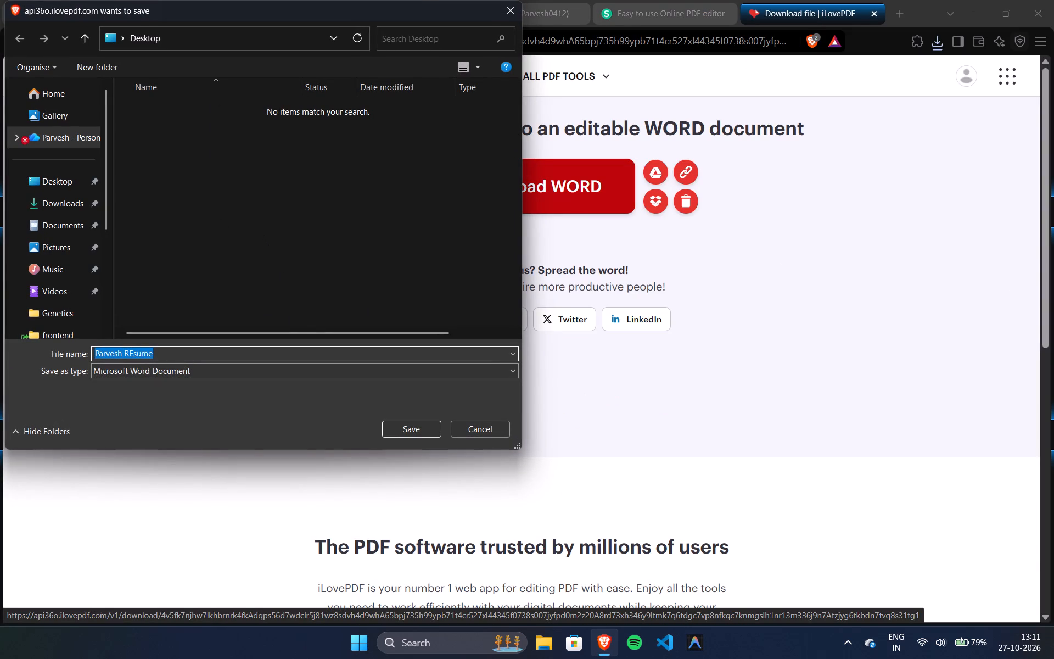
left_click(405, 433)
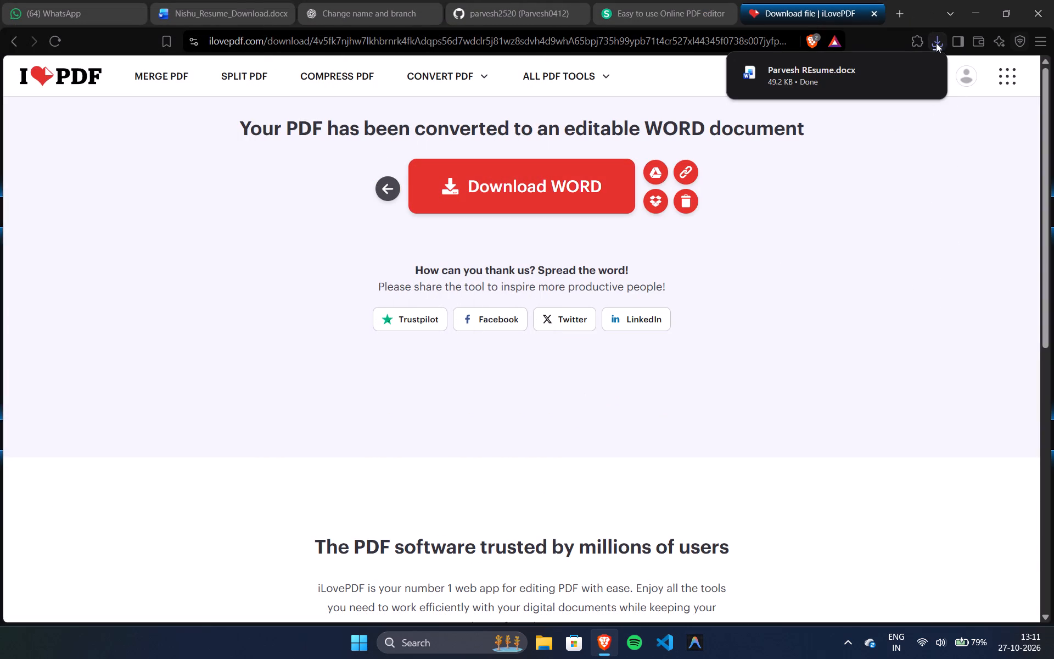
Switch to Word for the web and open the Parvesh REsume Word document from the device's Desktop.
left_click(216, 0)
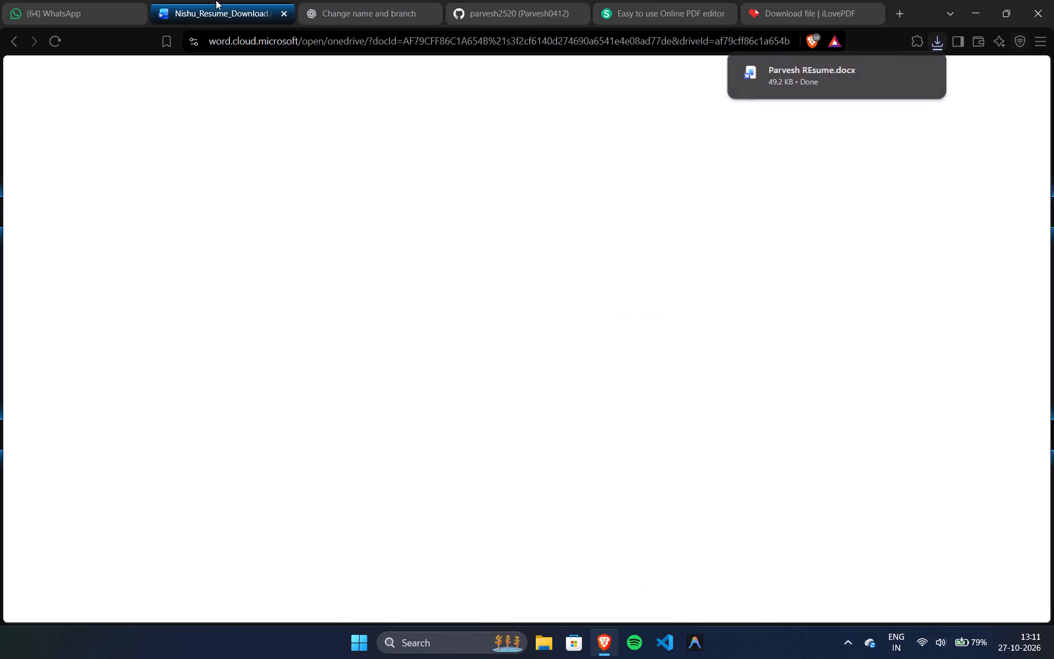
left_click(17, 65)
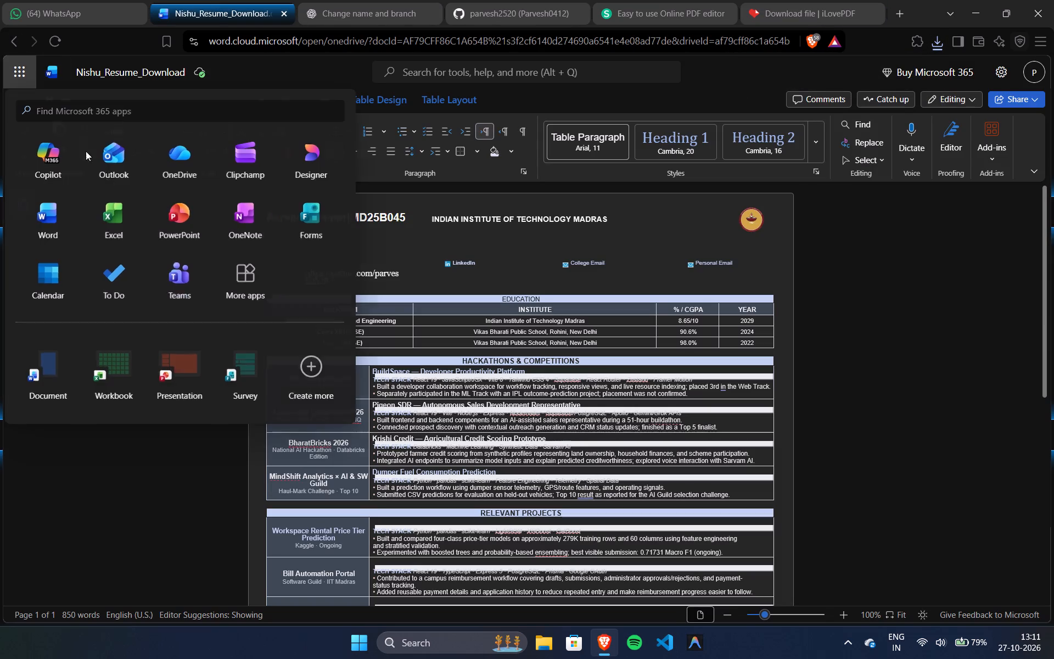
left_click(132, 460)
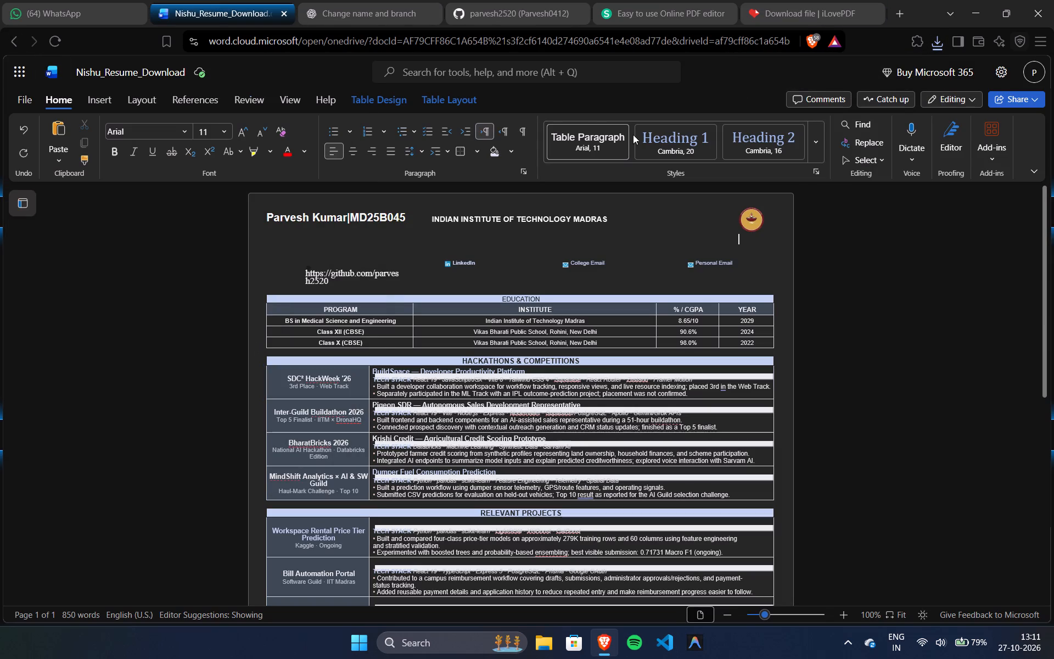
left_click(28, 105)
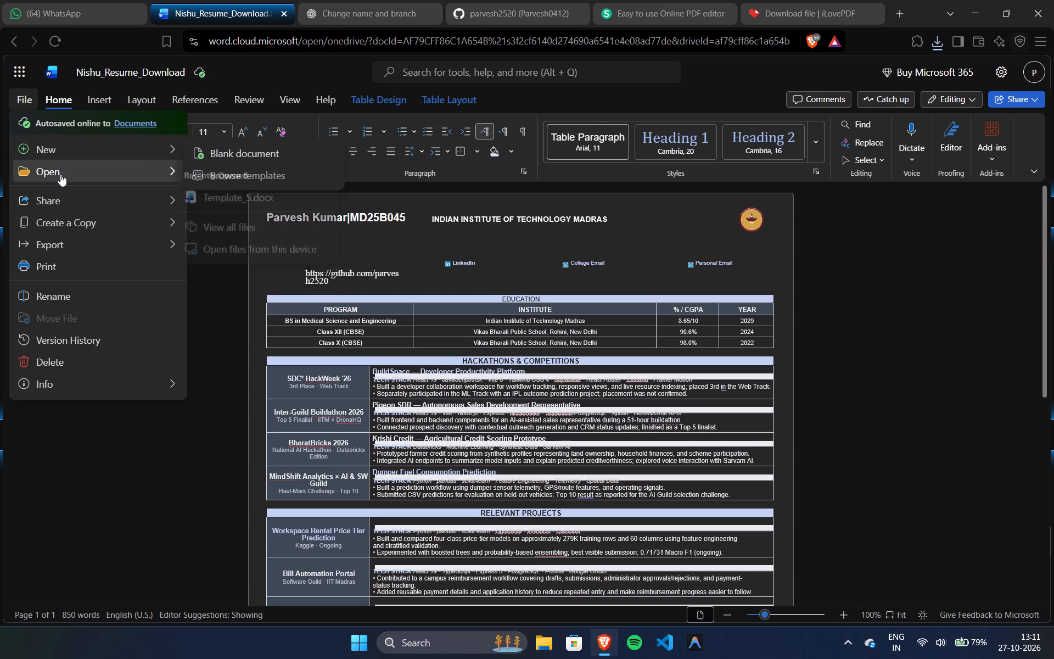
left_click(239, 245)
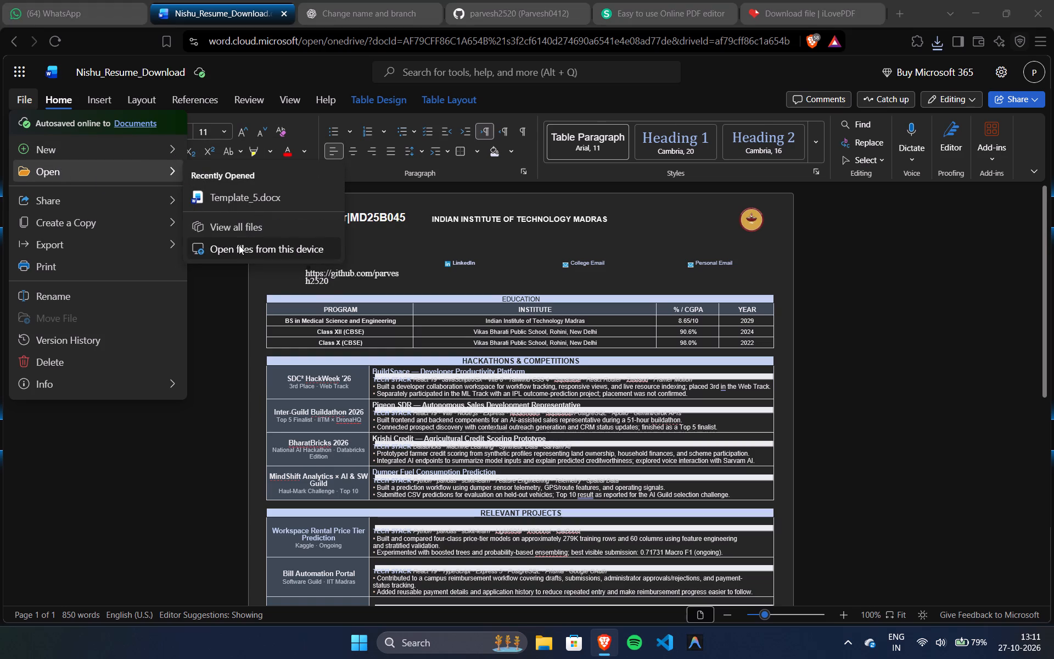
left_click(169, 132)
left_click(200, 105)
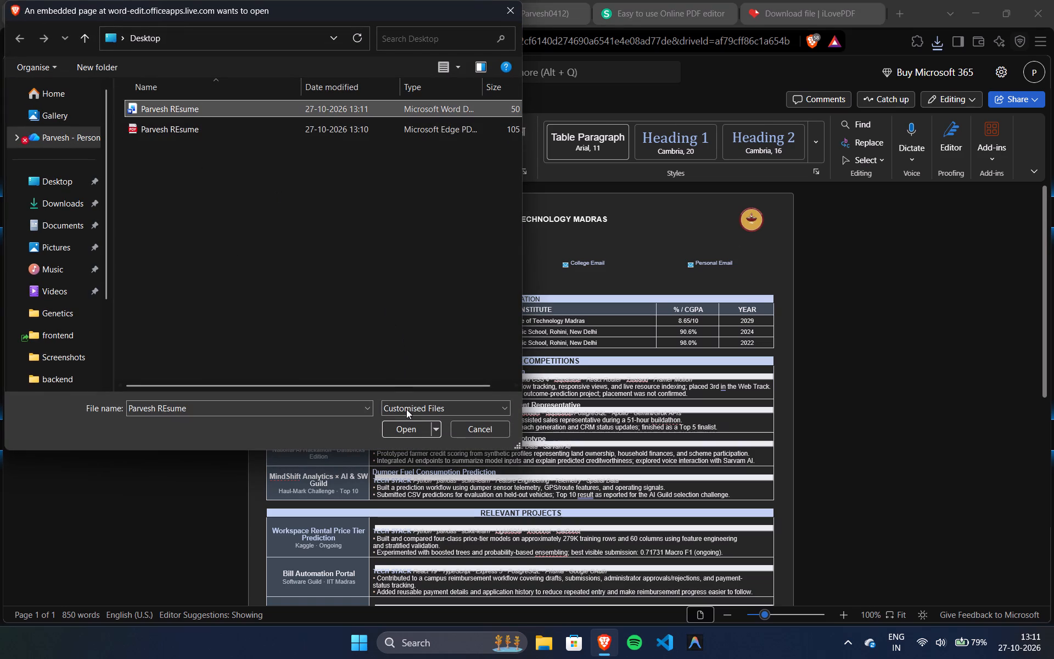
left_click(410, 428)
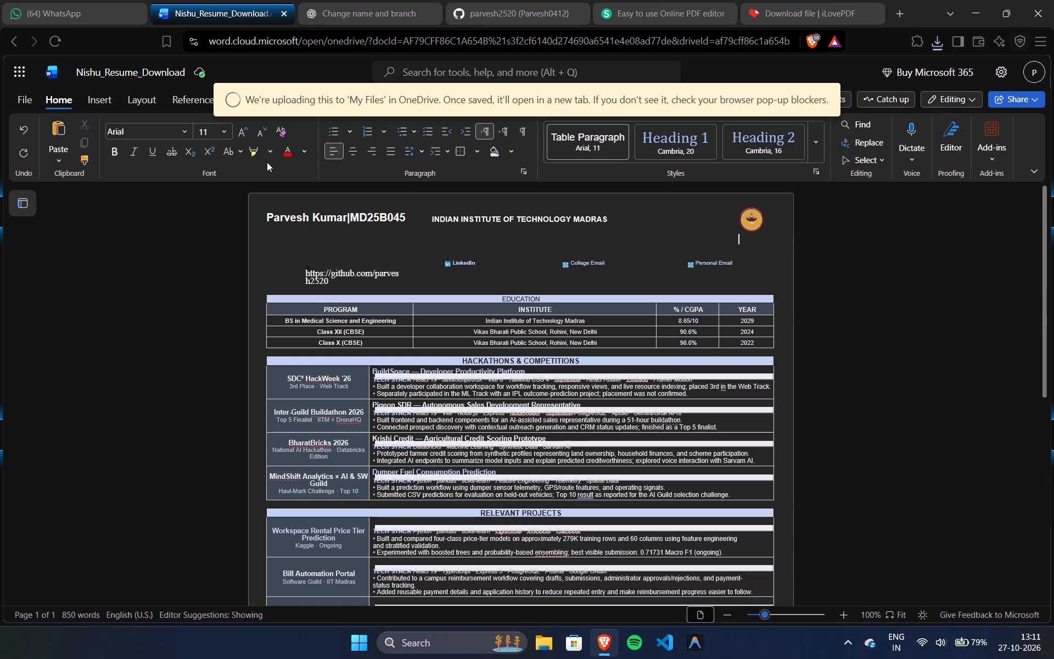
Search the web for "word to pdf" in a new tab.
left_click(893, 8)
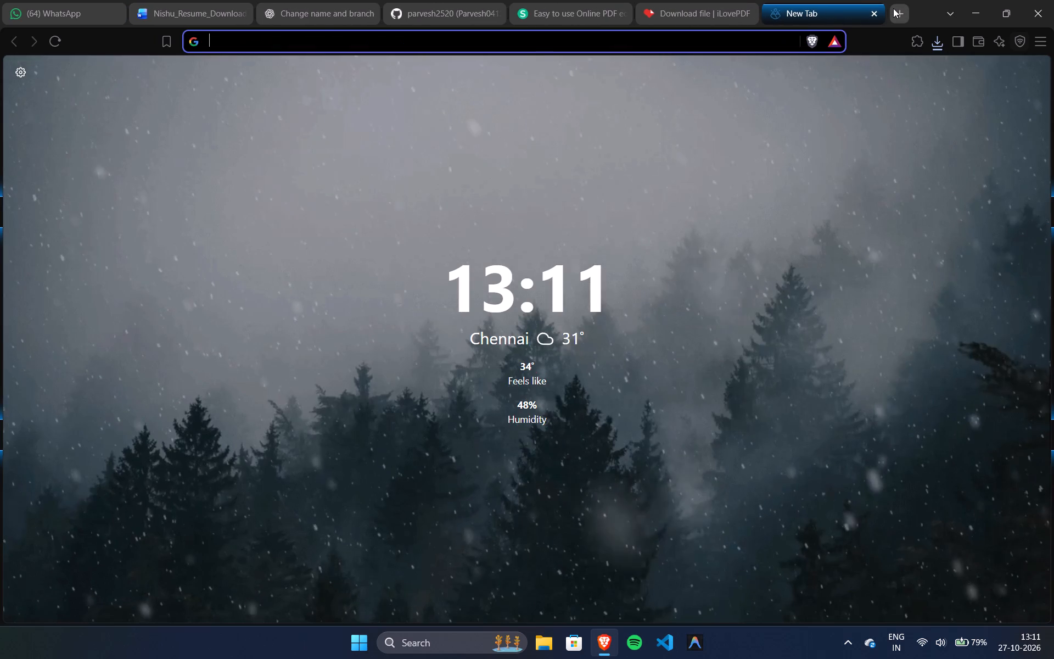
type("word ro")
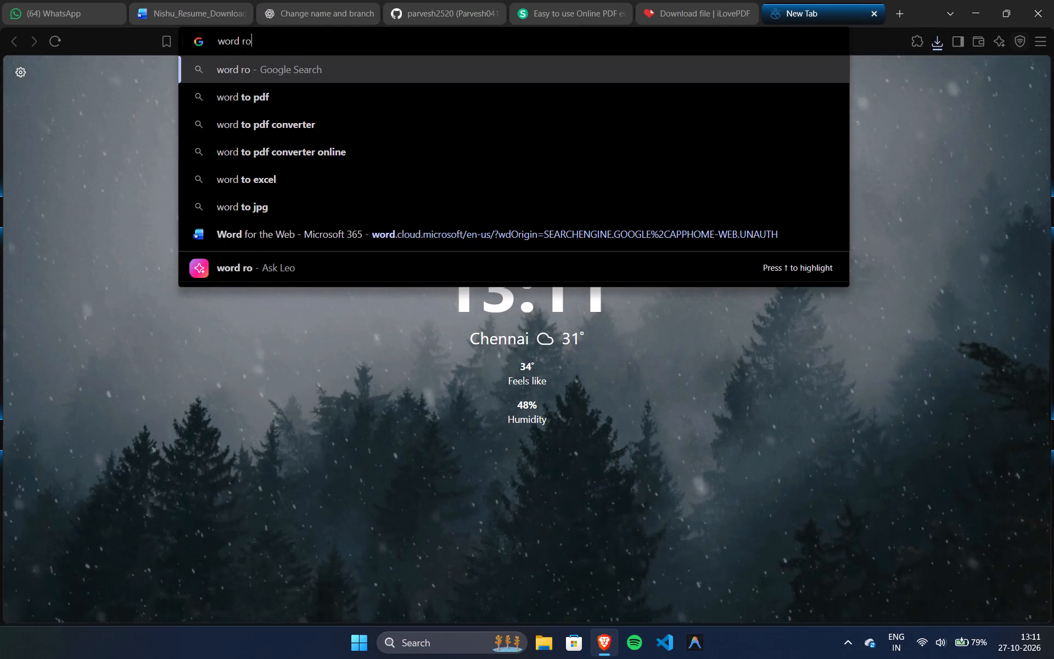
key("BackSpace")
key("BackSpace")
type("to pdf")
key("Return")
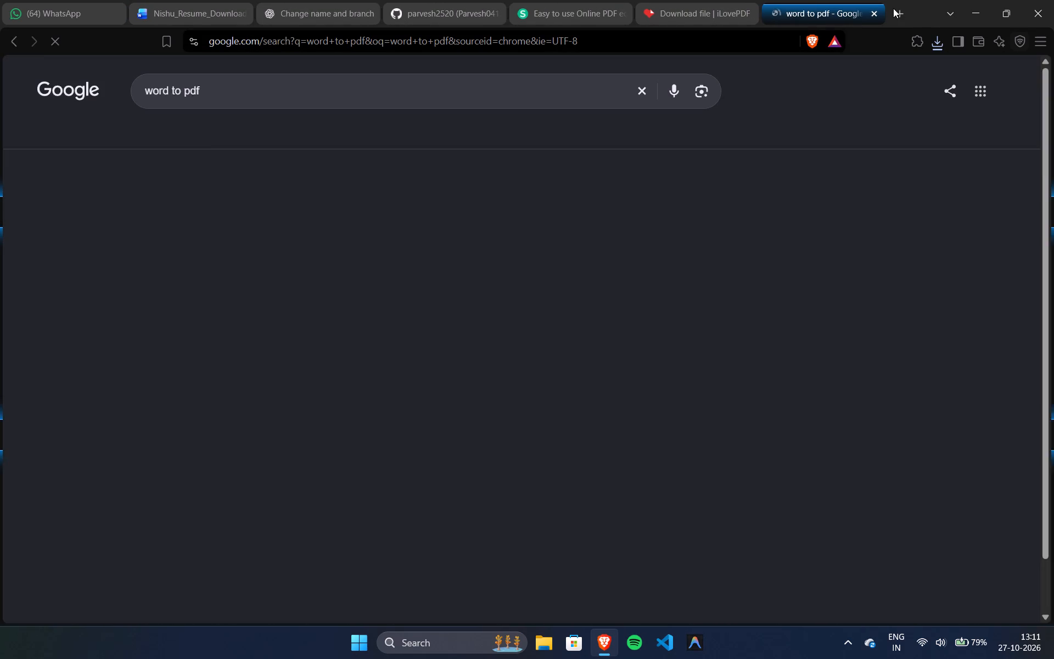
Return to Sejda's online PDF editor and upload the Parvesh REsume PDF from the Desktop.
left_click(147, 0)
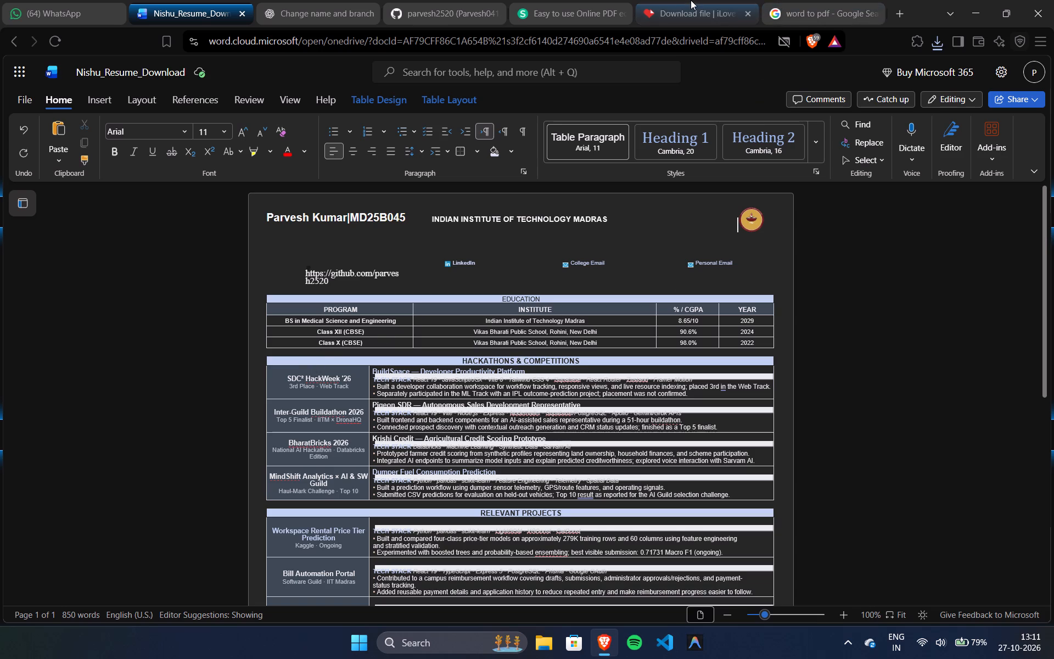
left_click(546, 6)
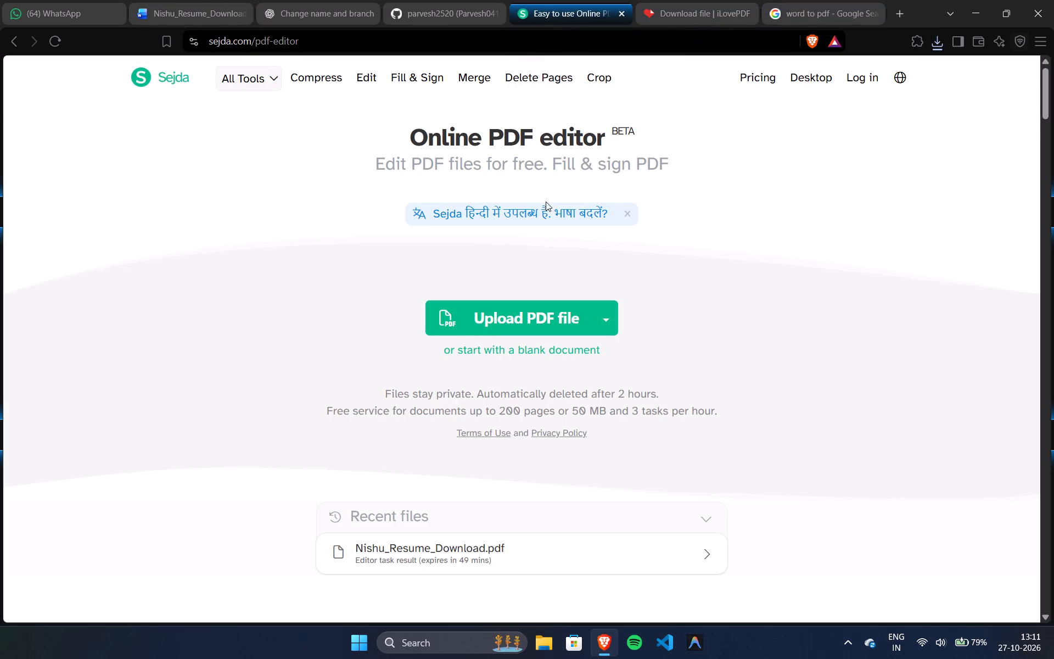
left_click(532, 314)
left_click(178, 110)
left_click(405, 425)
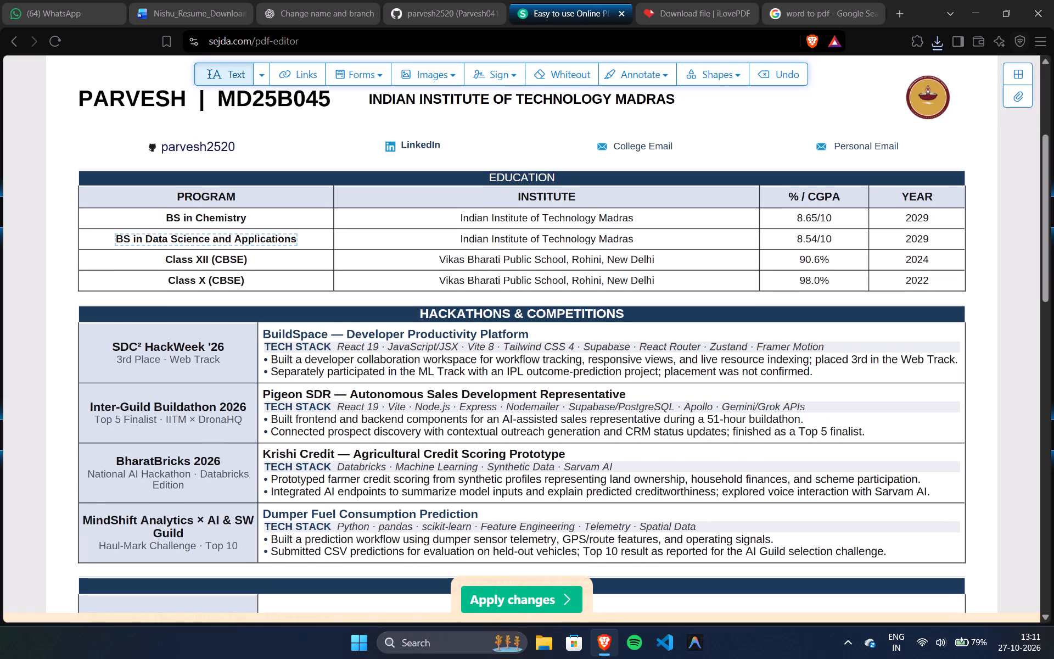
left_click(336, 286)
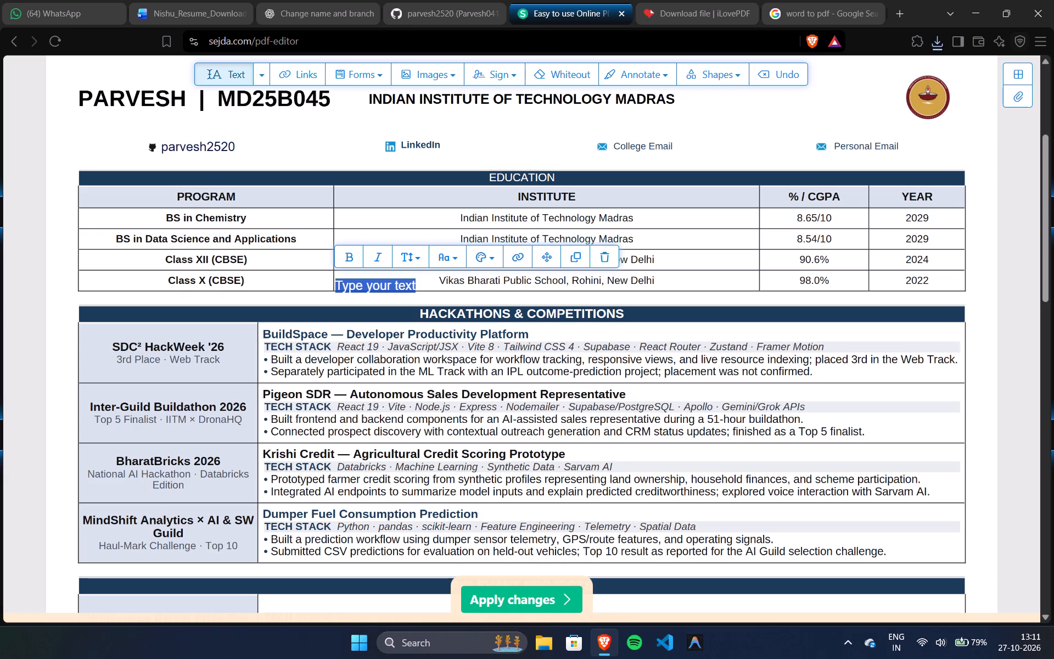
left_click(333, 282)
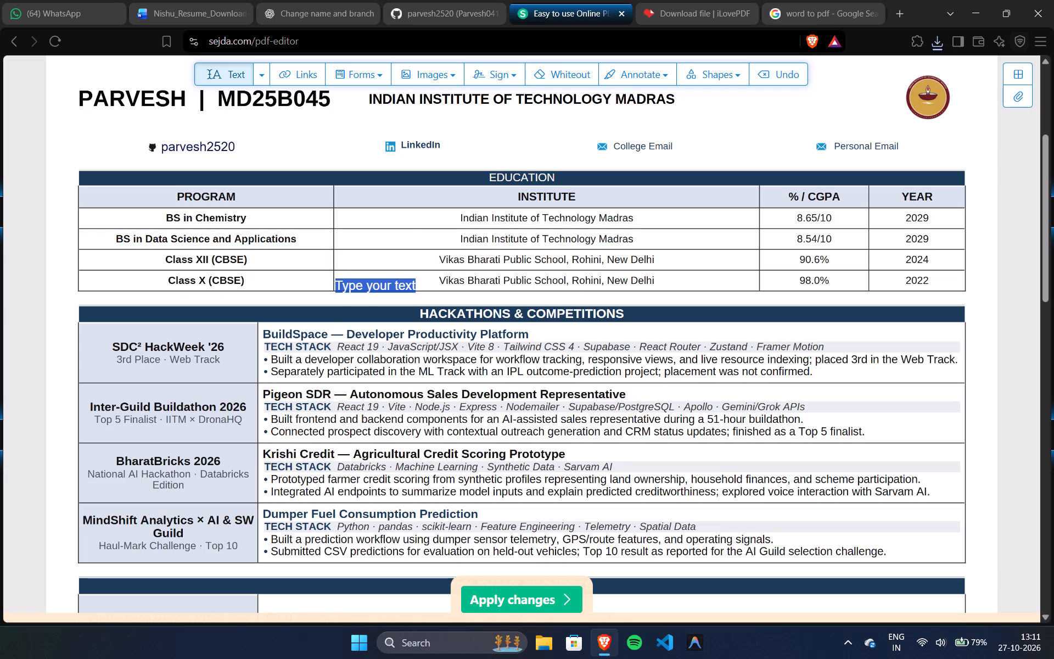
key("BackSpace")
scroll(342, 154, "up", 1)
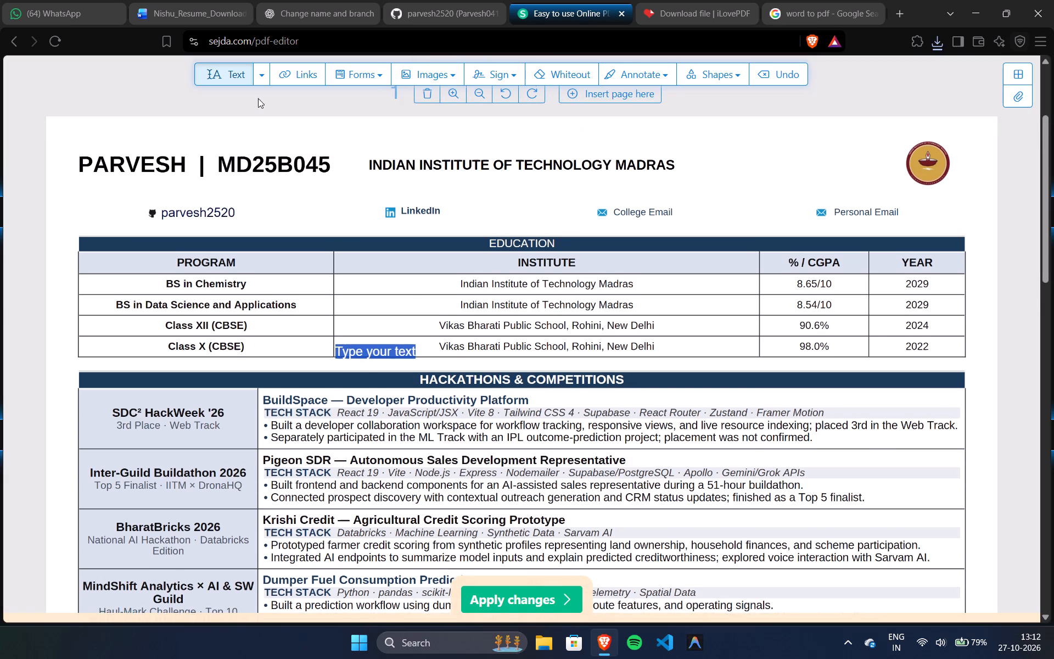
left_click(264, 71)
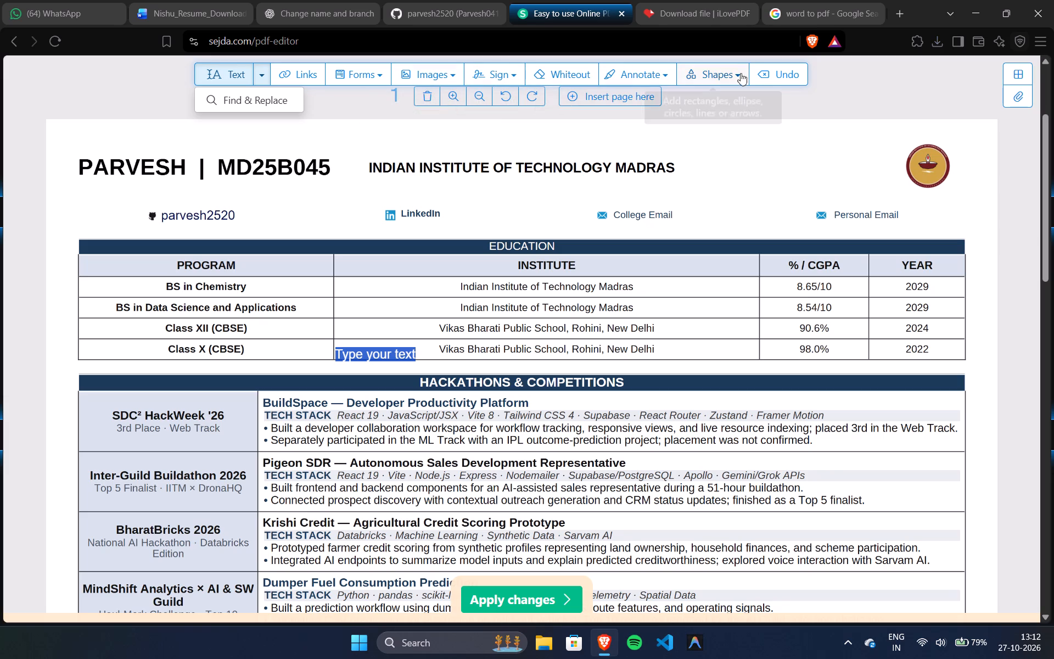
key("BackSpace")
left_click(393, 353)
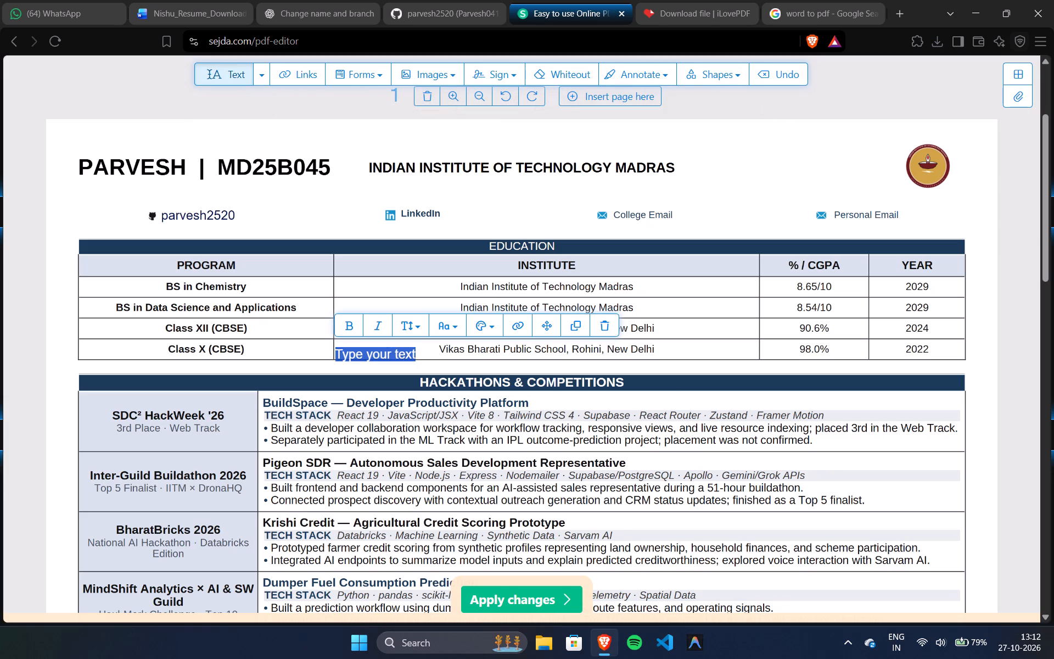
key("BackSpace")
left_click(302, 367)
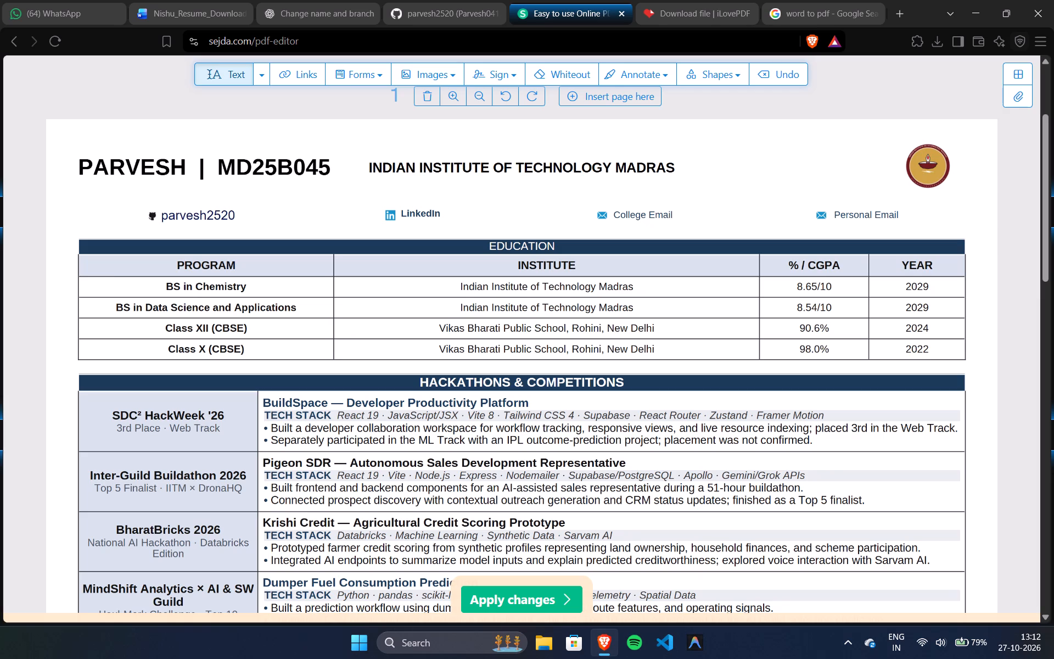
left_click(271, 309)
left_click_drag(248, 307, 260, 314)
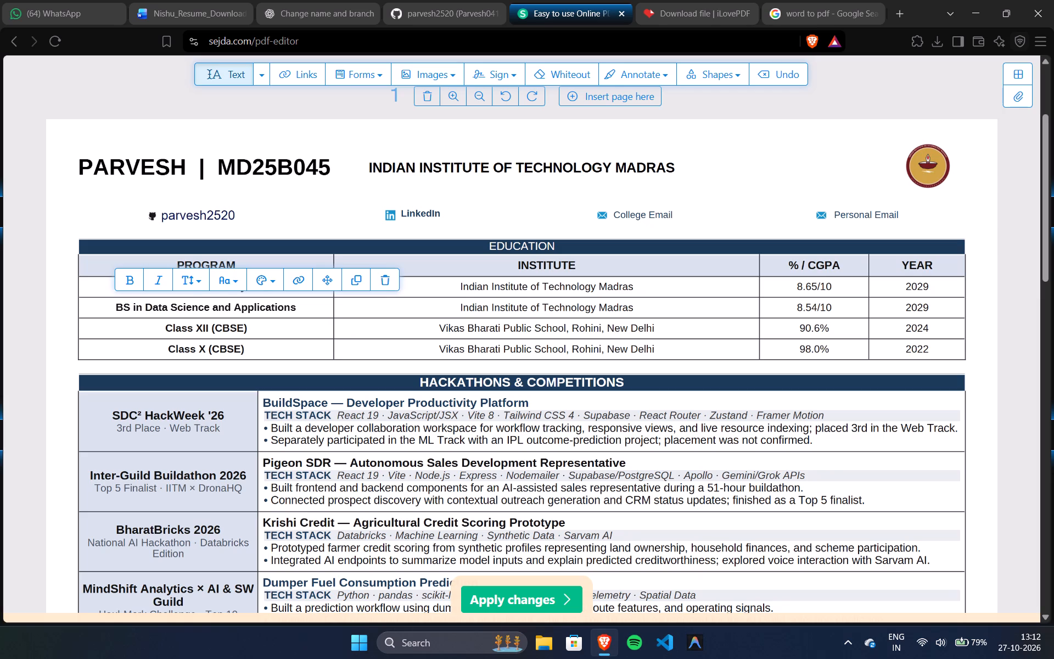
left_click(308, 313)
left_click(301, 309)
left_click(294, 307)
left_click(294, 307)
key("BackSpace")
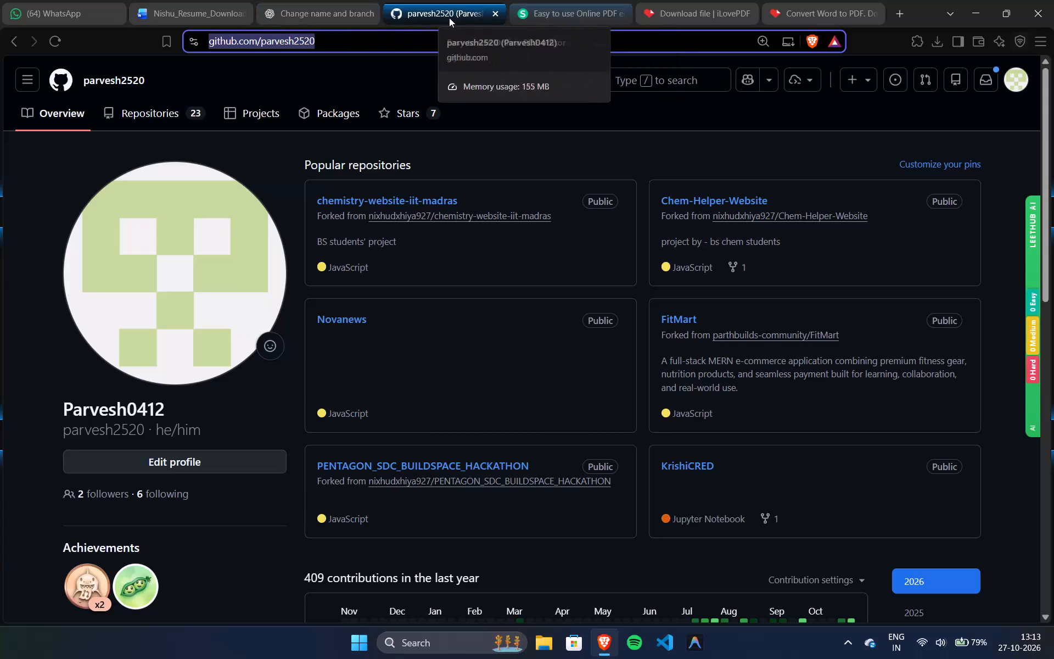
scroll(693, 324, "down", 1)
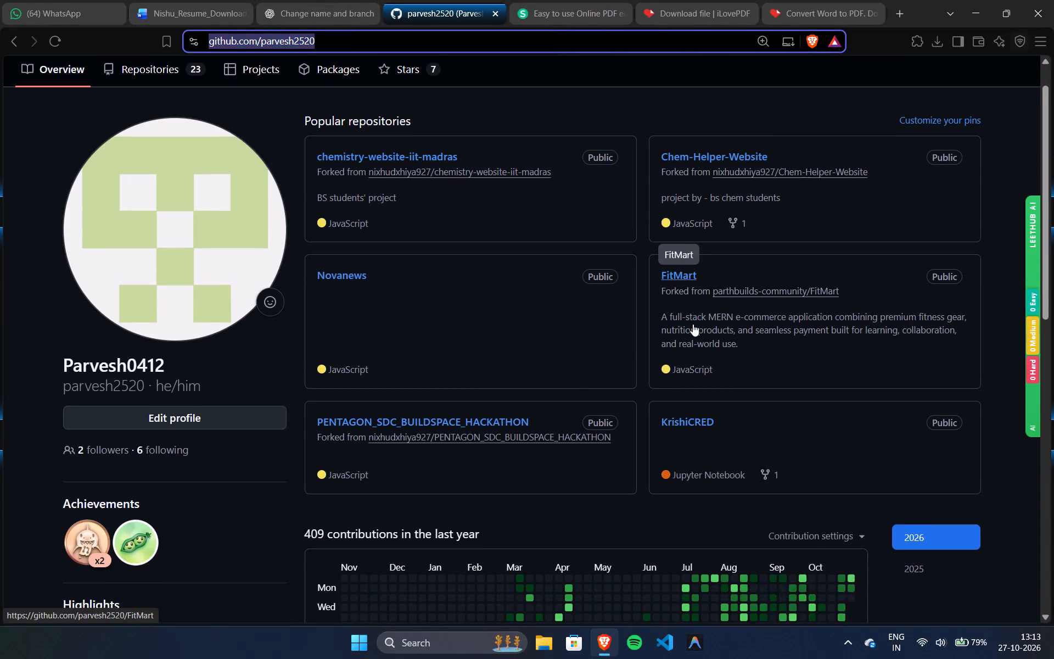
scroll(675, 362, "down", 2)
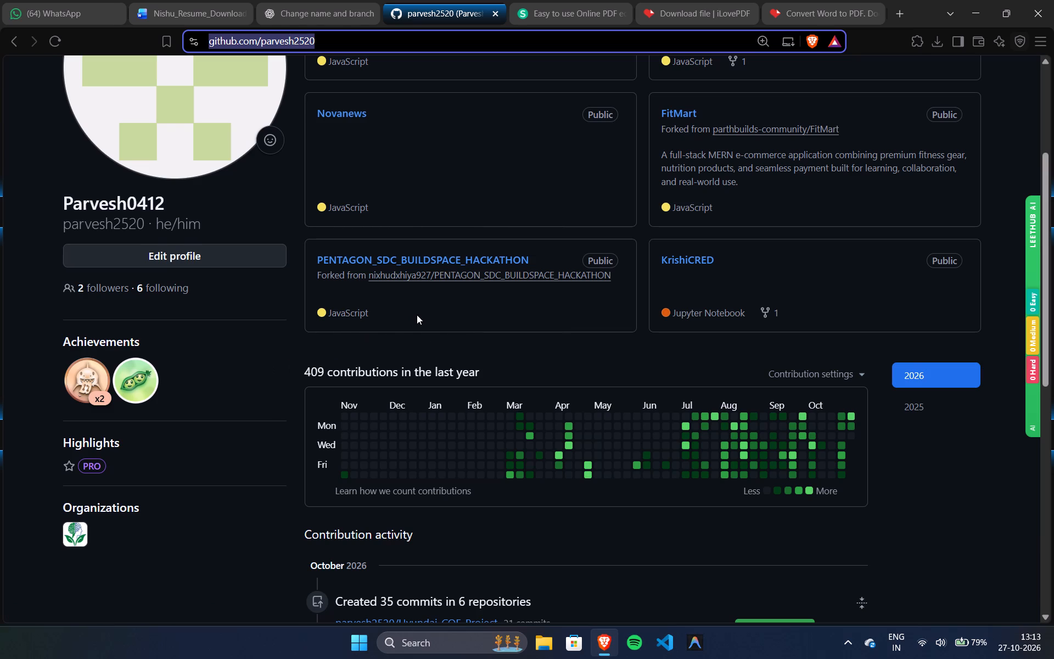
scroll(435, 350, "down", 1)
scroll(470, 429, "down", 3)
scroll(546, 443, "up", 5)
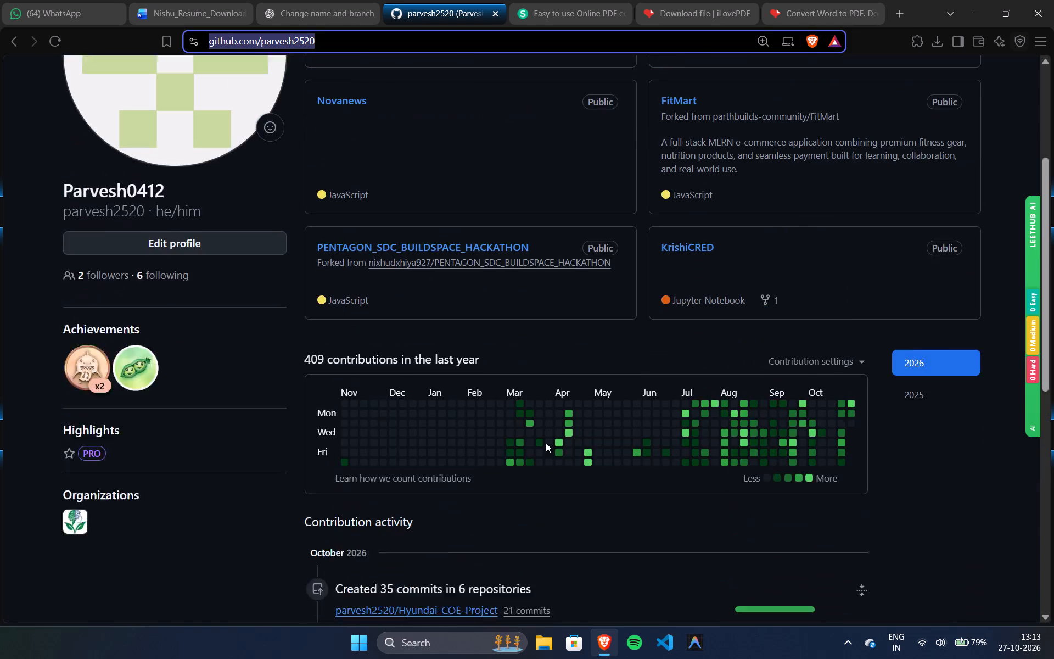
scroll(511, 453, "up", 3)
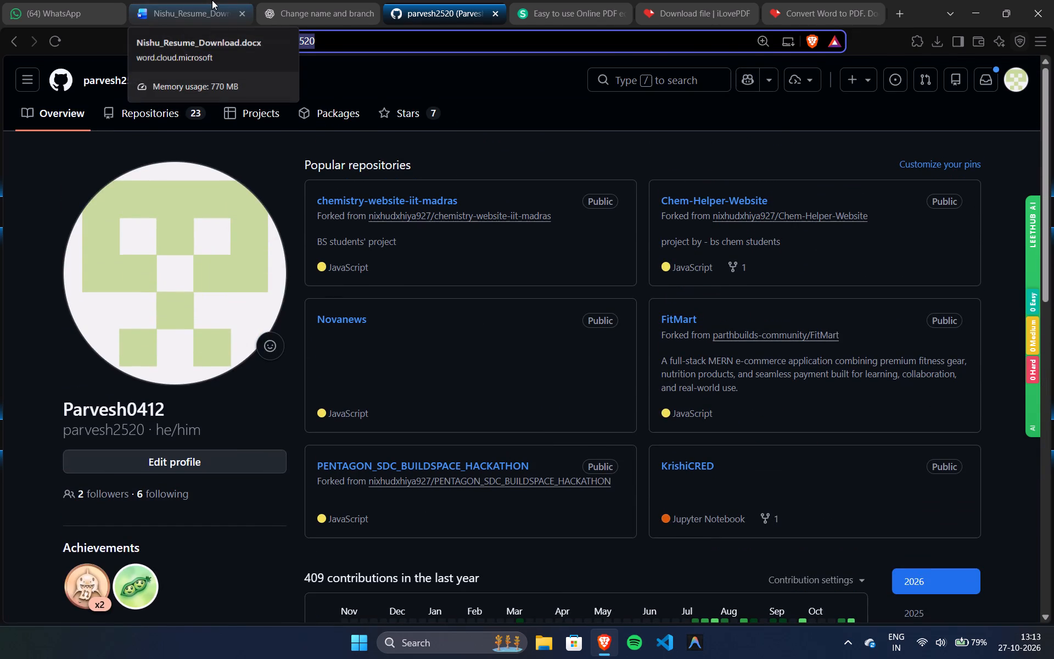
Return to Word online and open the Parvesh REsume Word document from the Desktop.
left_click(212, 0)
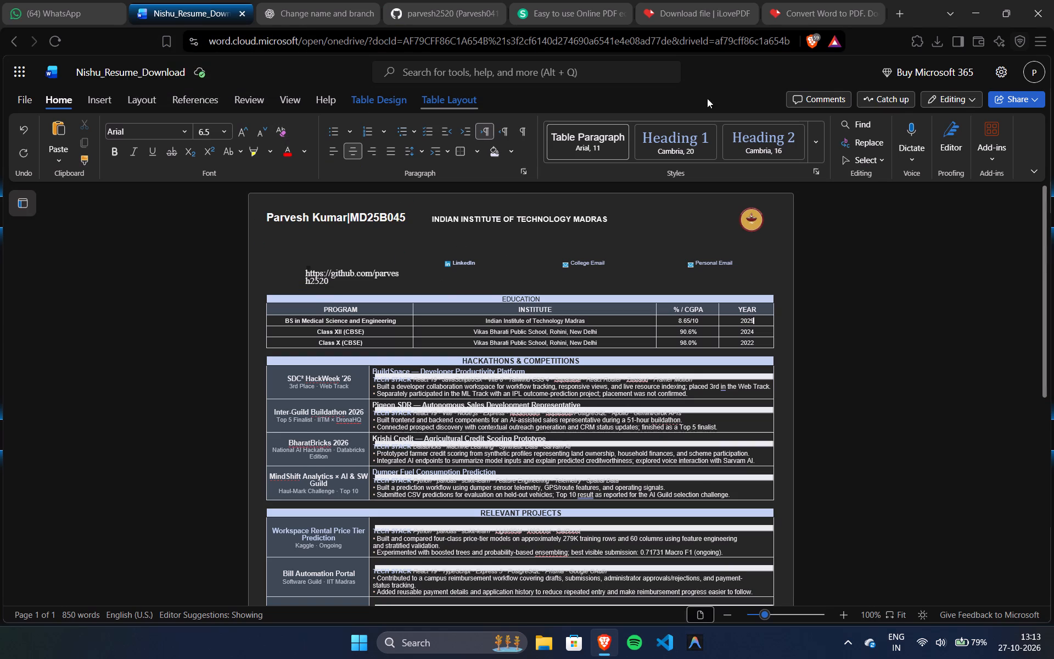
left_click(819, 38)
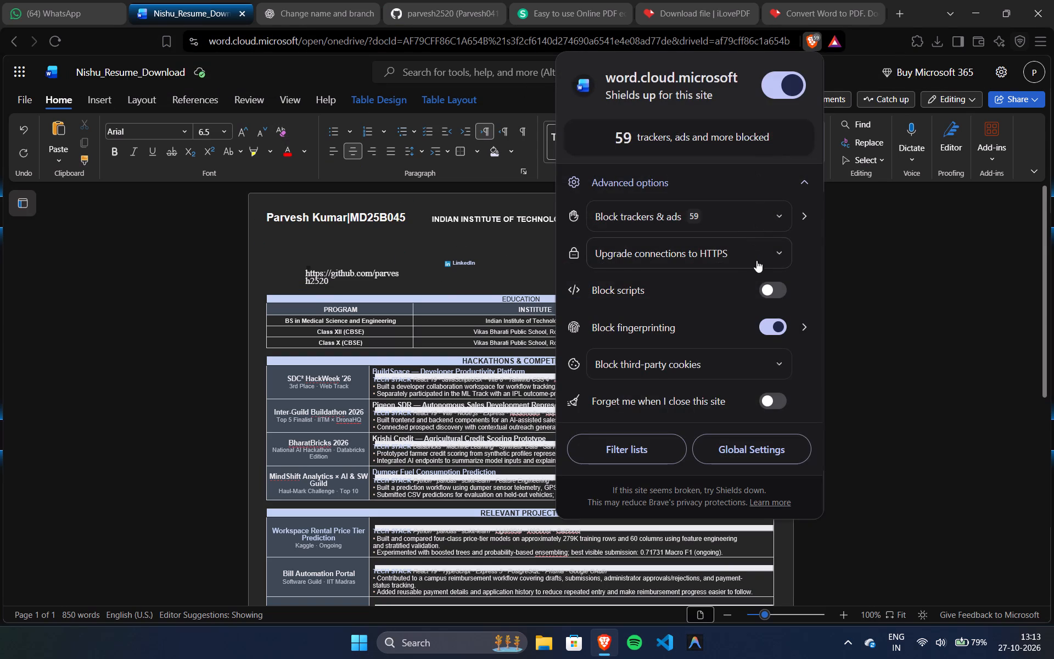
left_click(96, 199)
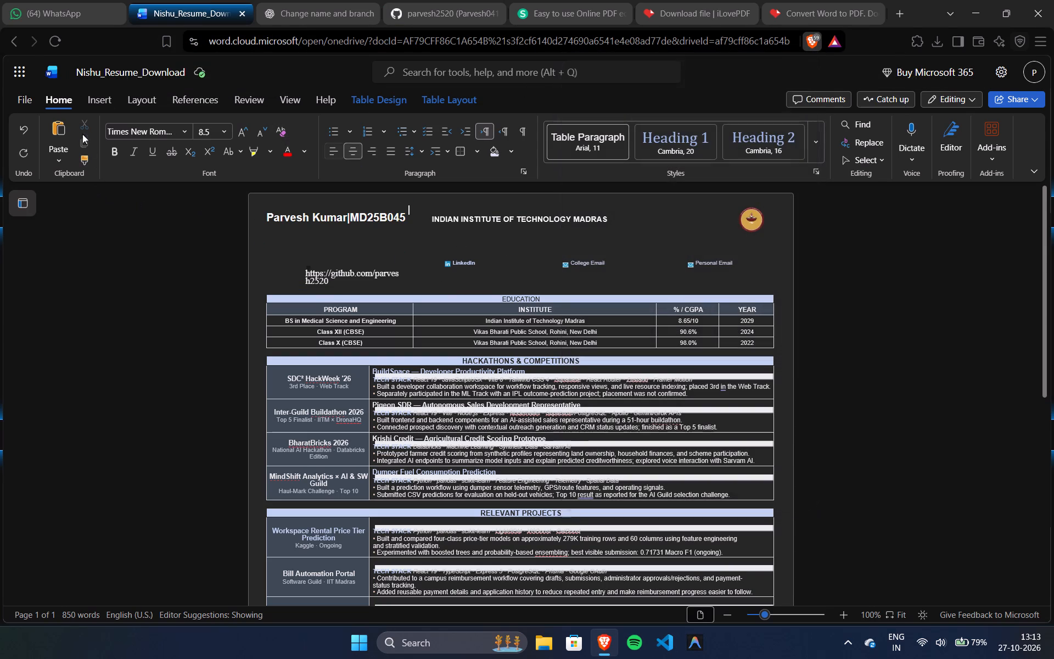
left_click(31, 93)
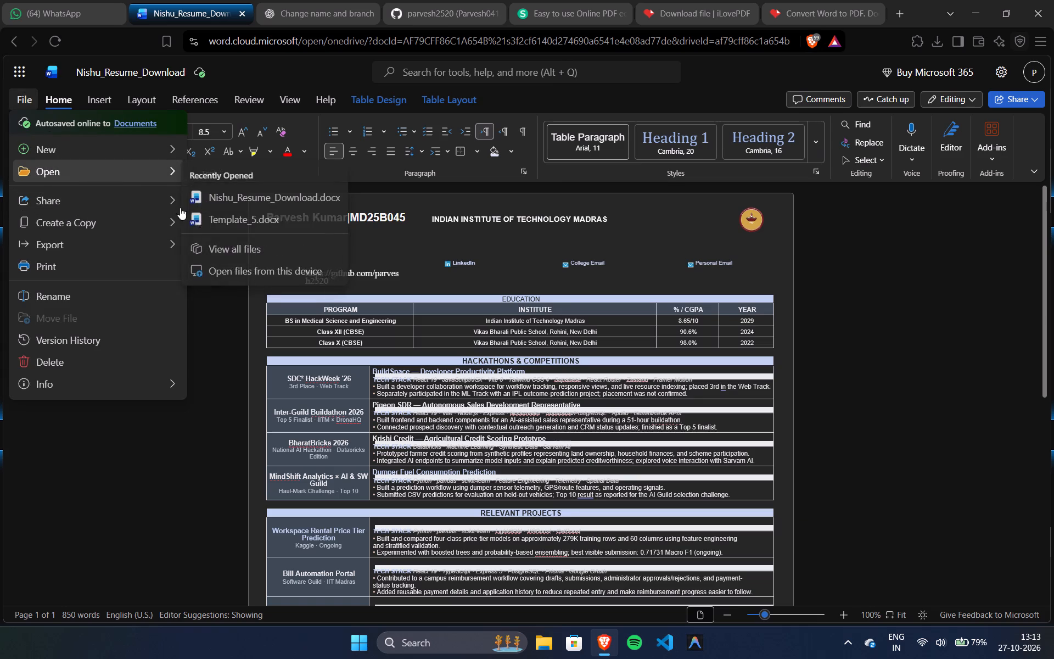
left_click(236, 270)
left_click(165, 112)
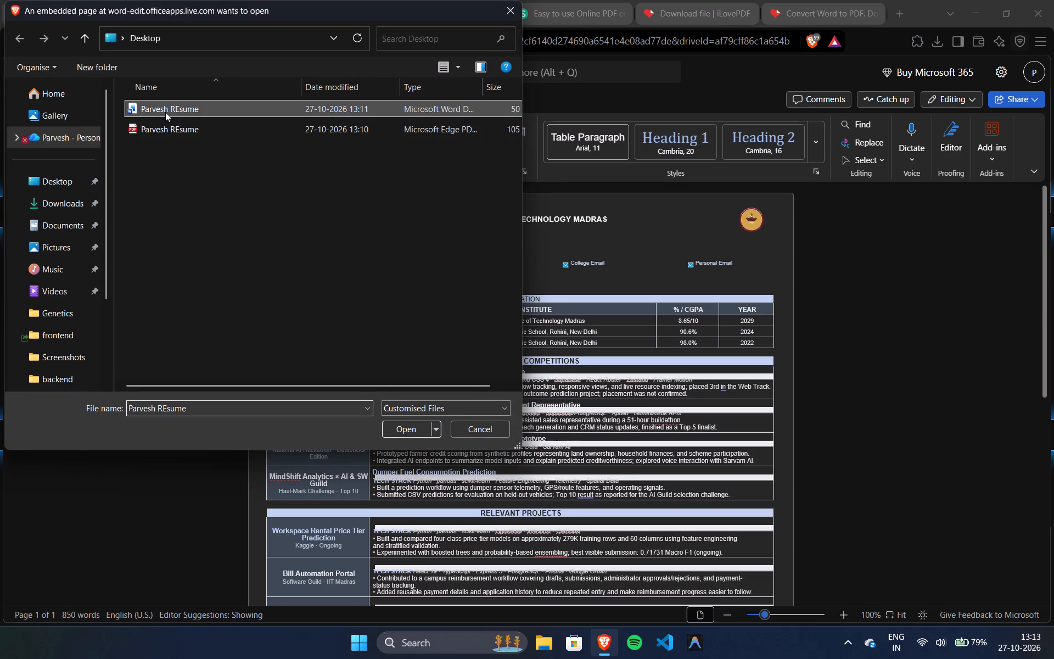
left_click(390, 431)
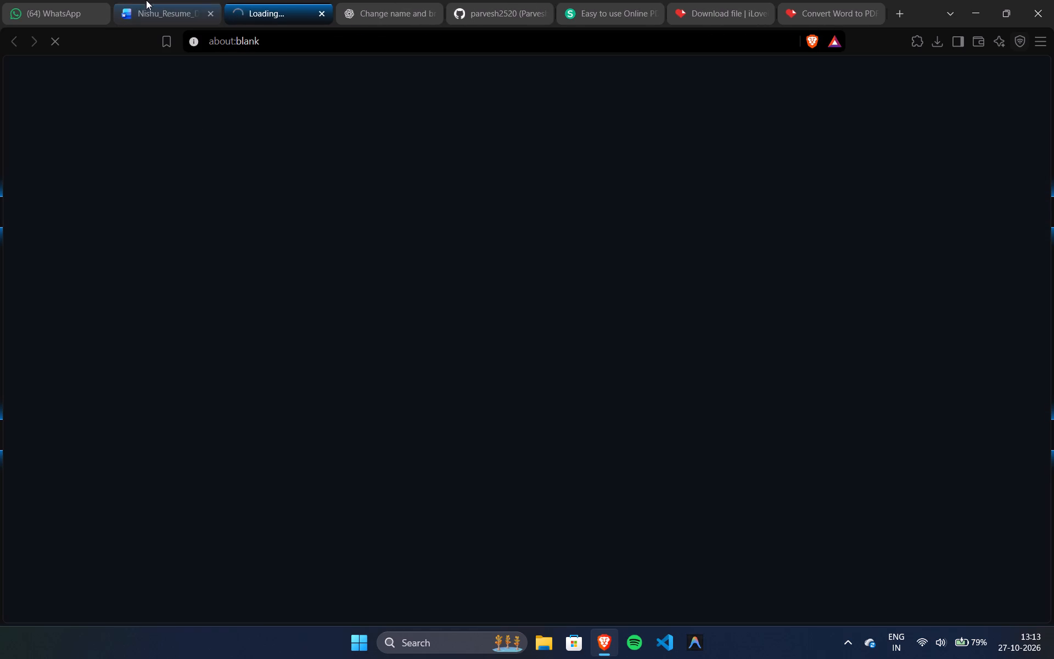
Close the old Nishu_Resume_Download document and iLovePDF's finished PDF-to-Word download page.
middle_click(153, 3)
left_click(820, 0)
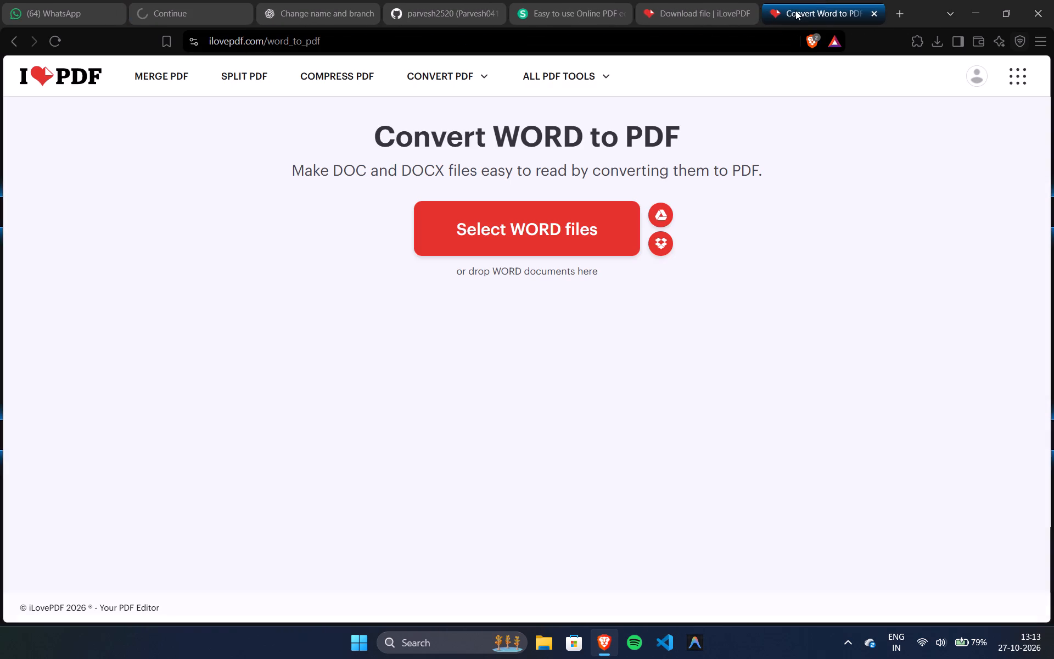
left_click(663, 0)
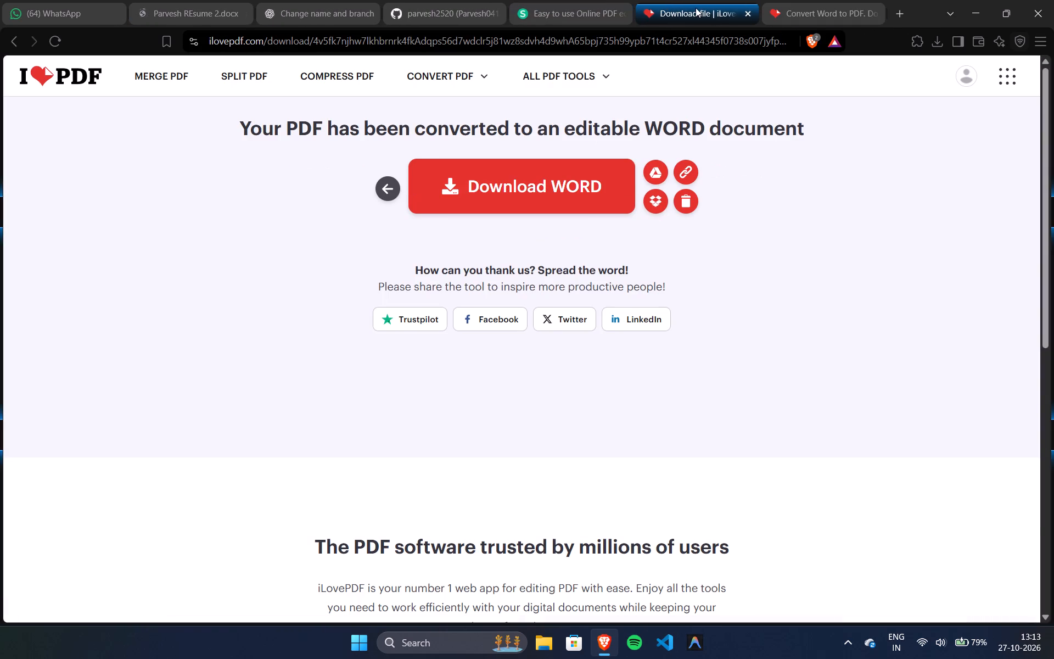
middle_click(696, 8)
In the Parvesh REsume 2 document, delete the whole "BS in Data Science and Applications" row from the Education table.
left_click(199, 0)
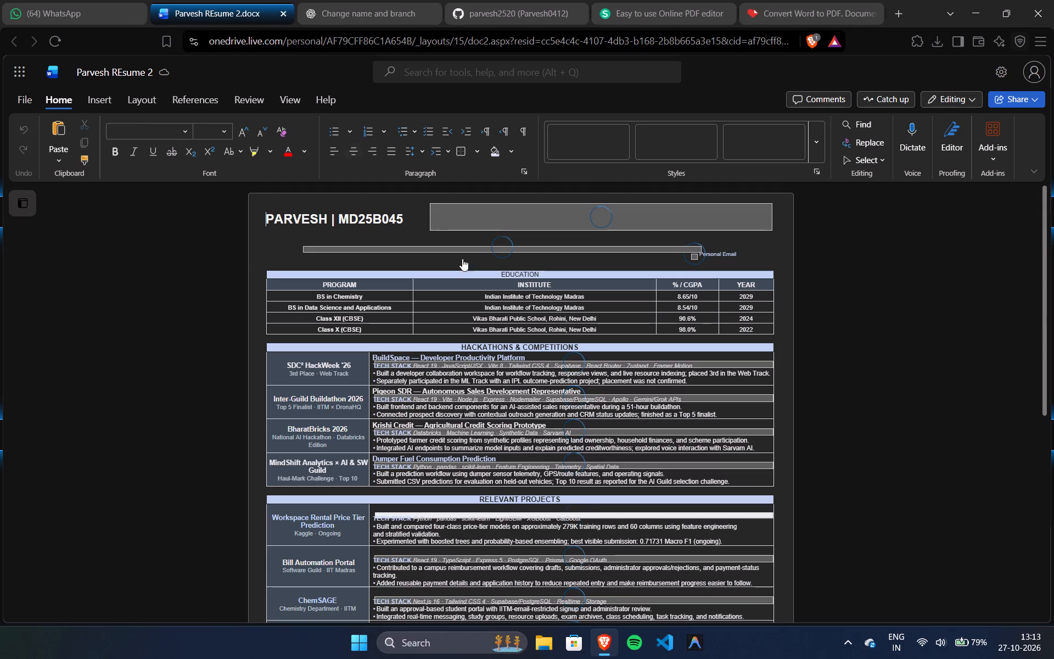
left_click(393, 305)
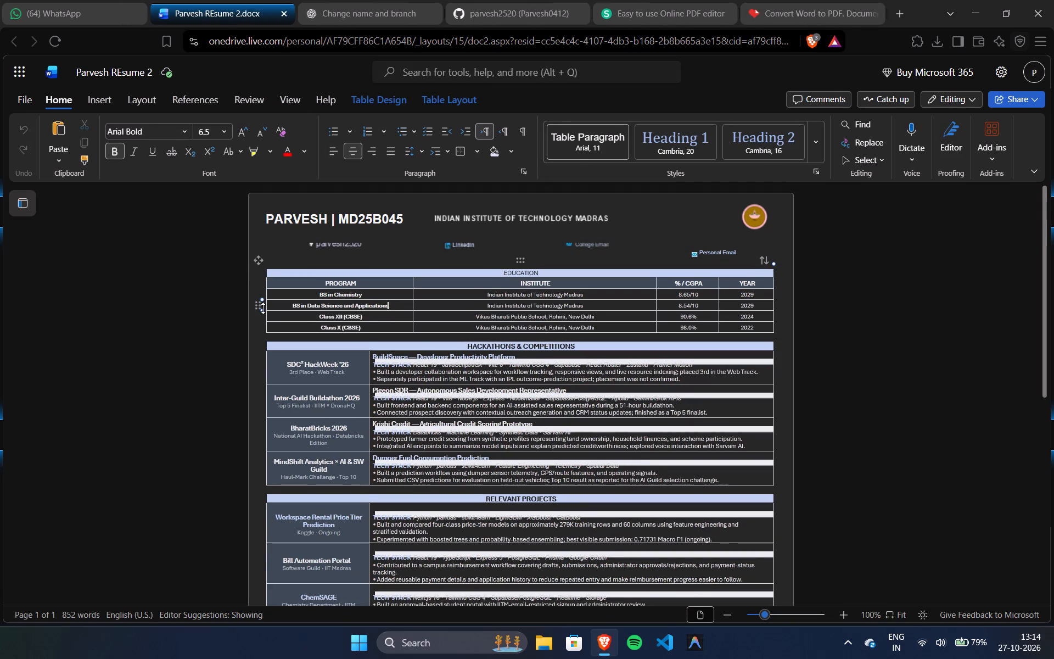
right_click(272, 303)
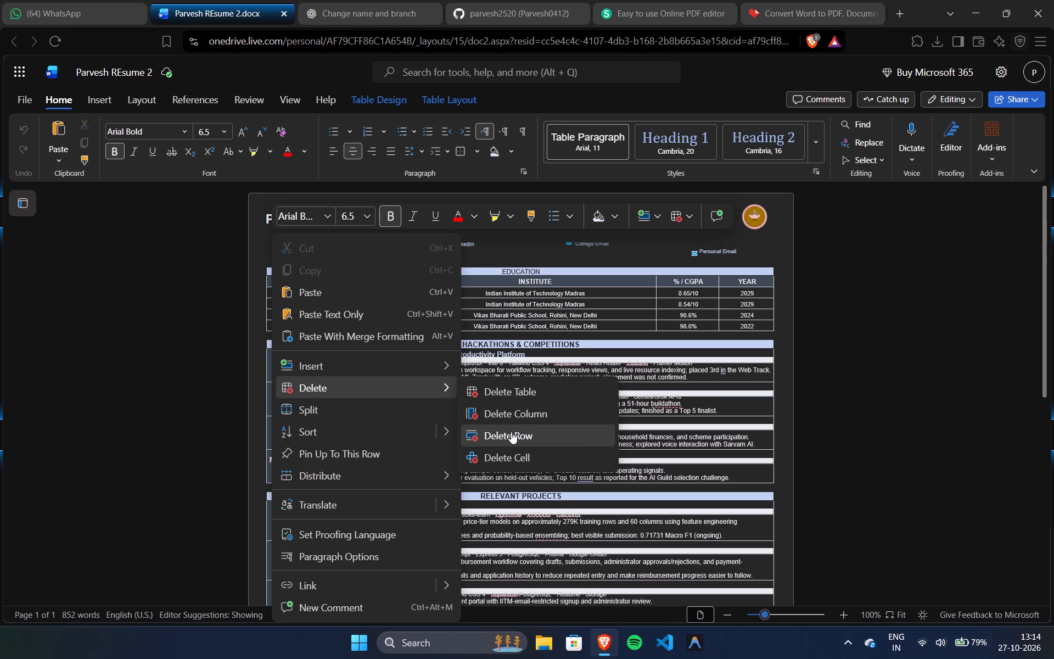
left_click(511, 432)
left_click(183, 377)
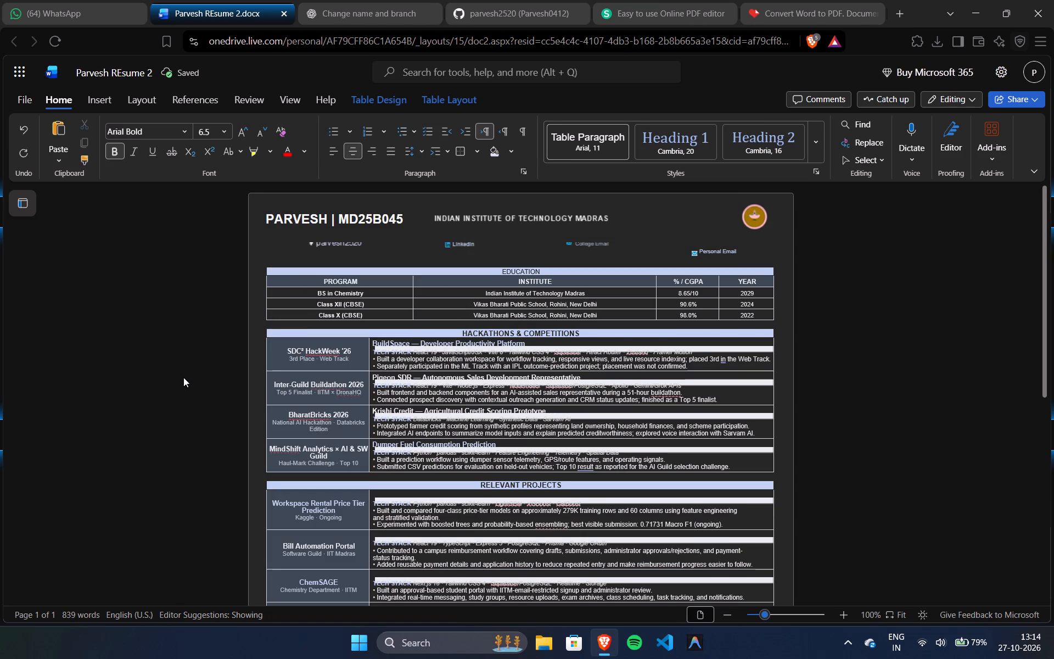
Export the edited document as a PDF, save it to the Desktop as Parvesh REsume 2, and open the downloaded file.
scroll(436, 342, "down", 12)
scroll(467, 417, "up", 9)
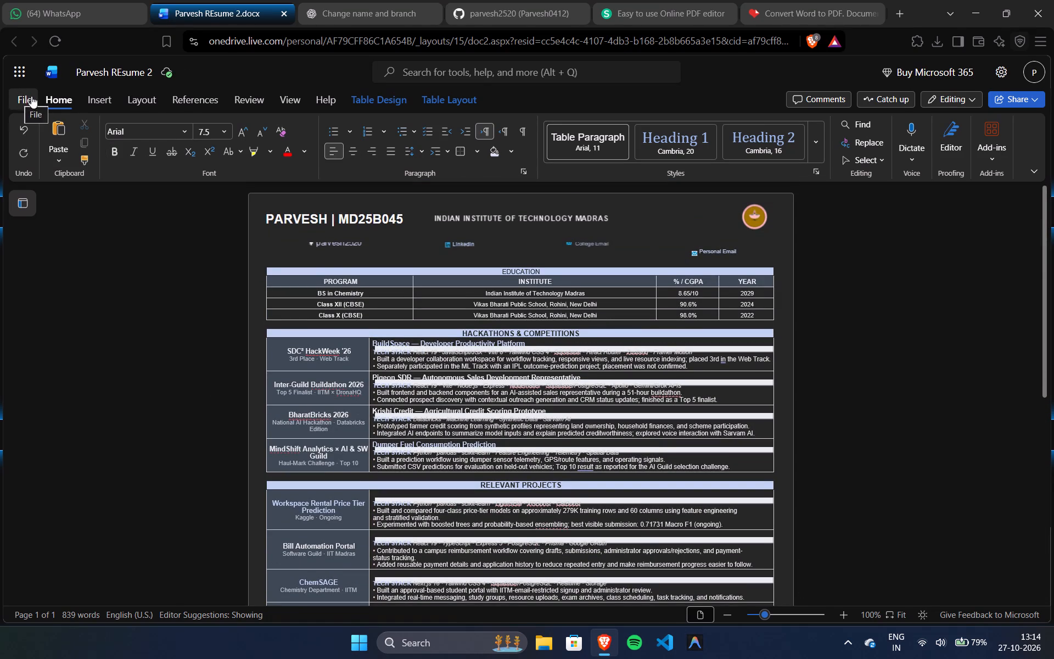
left_click(24, 104)
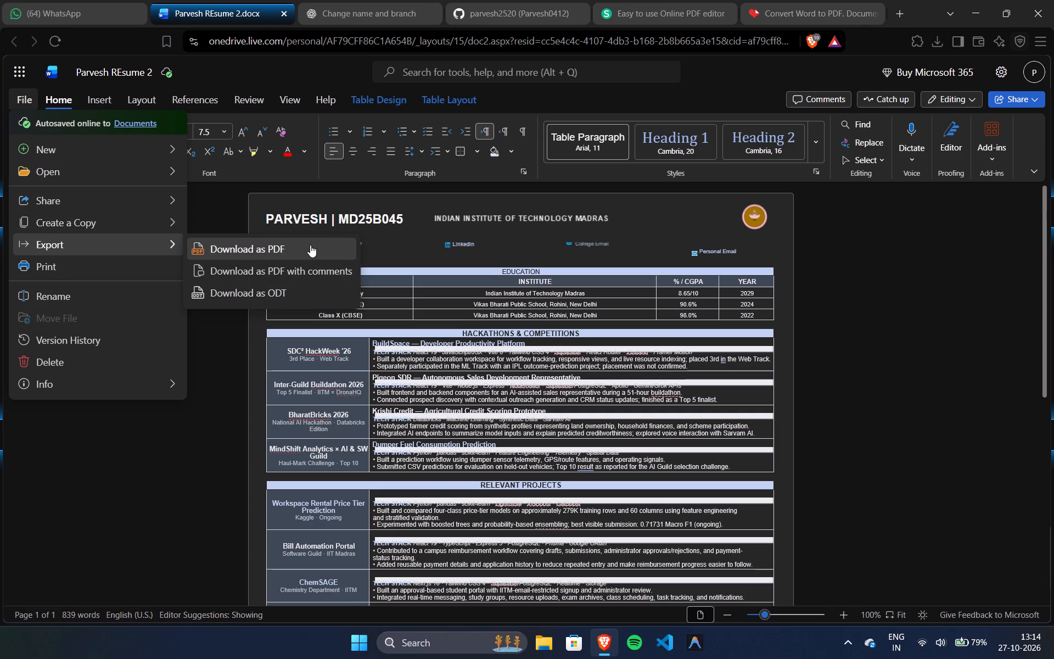
left_click(280, 248)
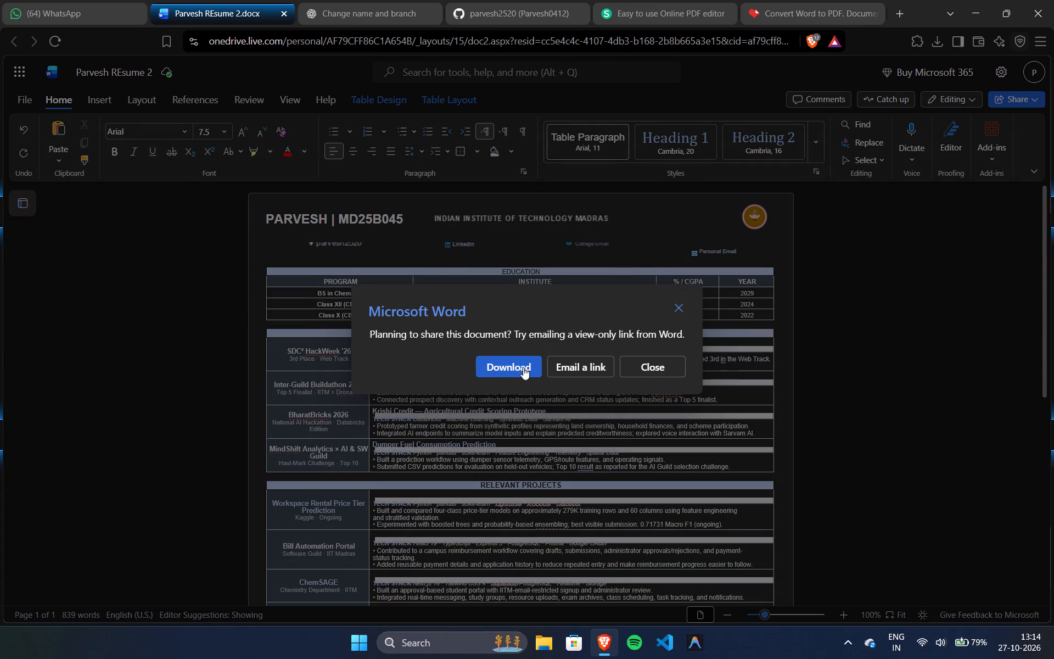
left_click(509, 364)
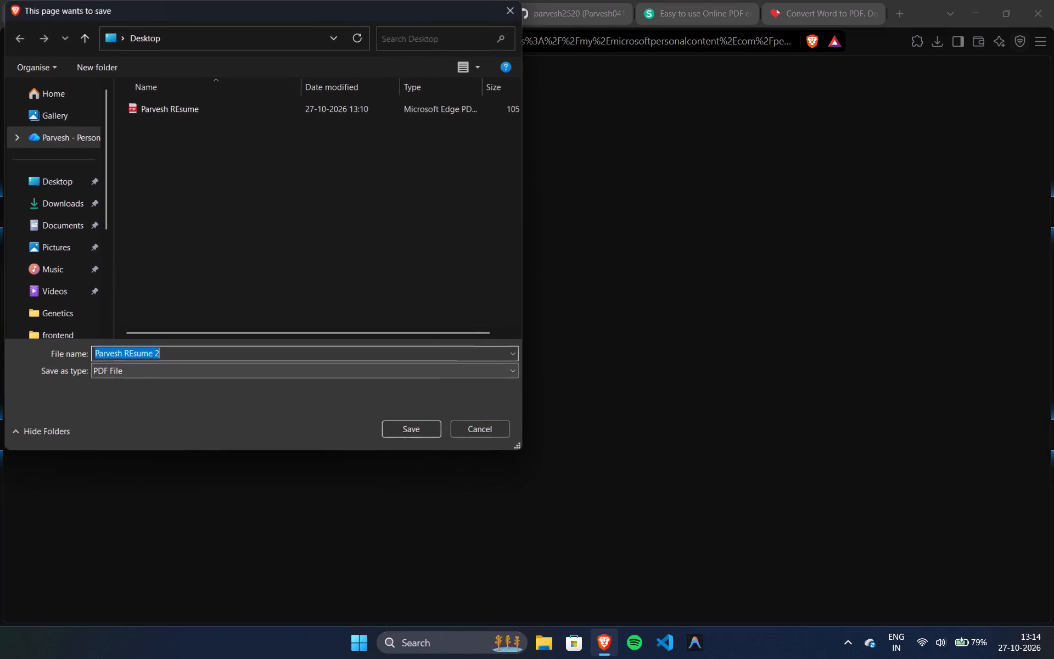
left_click(383, 440)
left_click(397, 425)
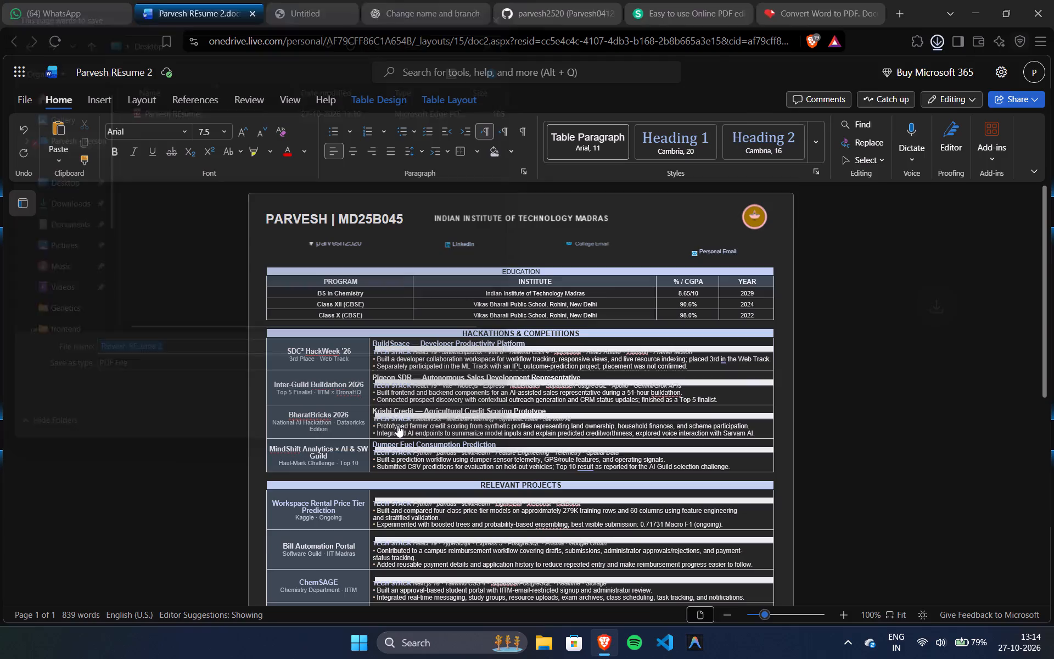
left_click(769, 73)
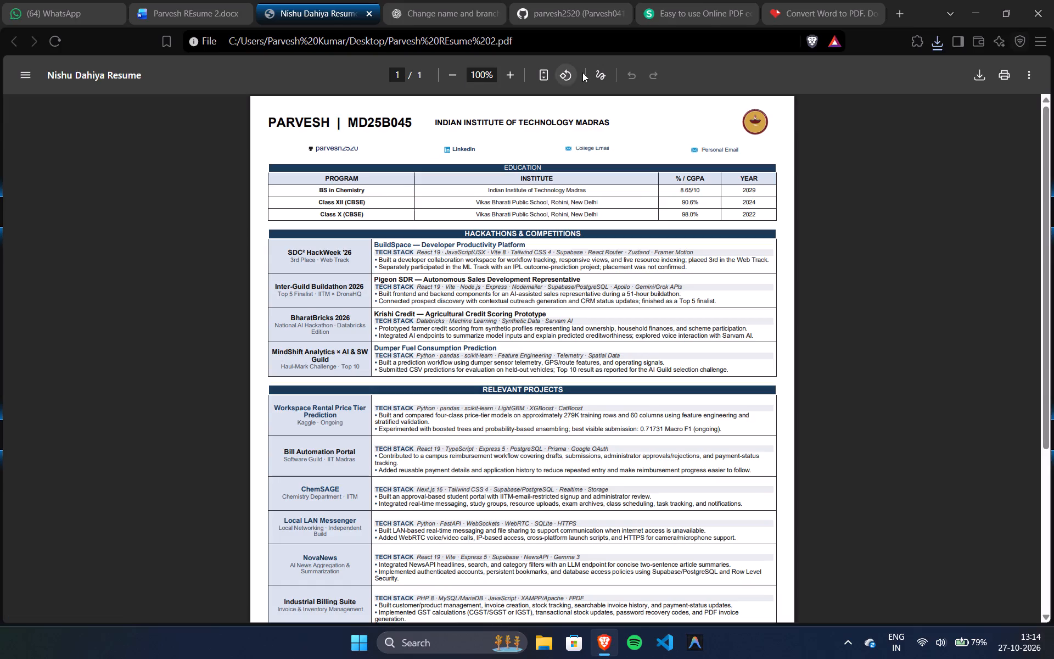
In Sejda, abandon the old edited resume and open Parvesh REsume 2 from the Desktop in the PDF editor.
left_click(709, 0)
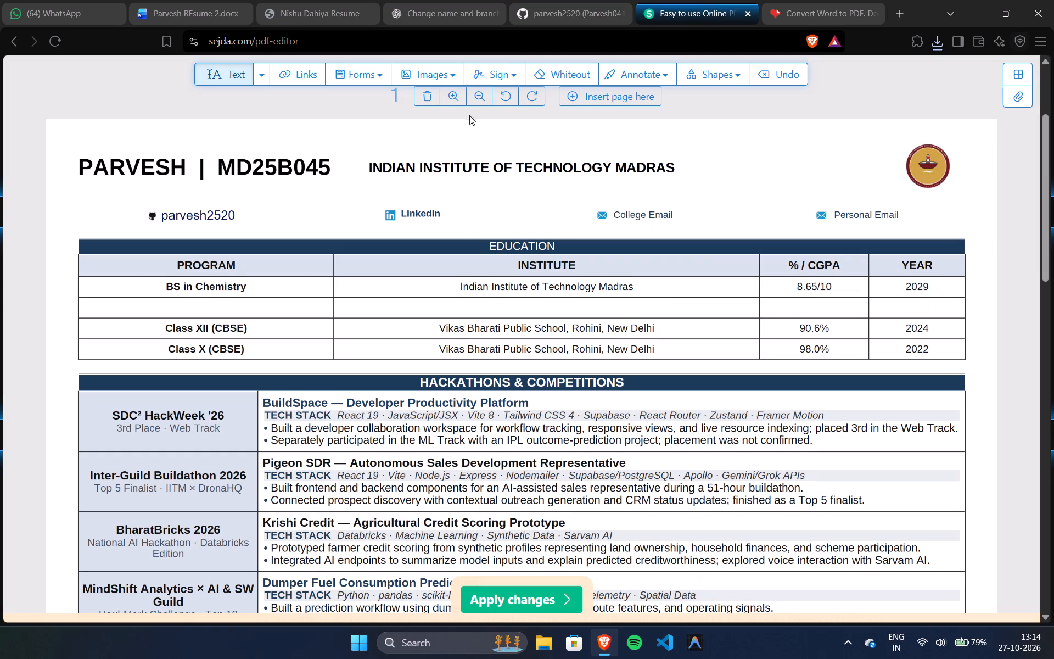
scroll(420, 155, "up", 4)
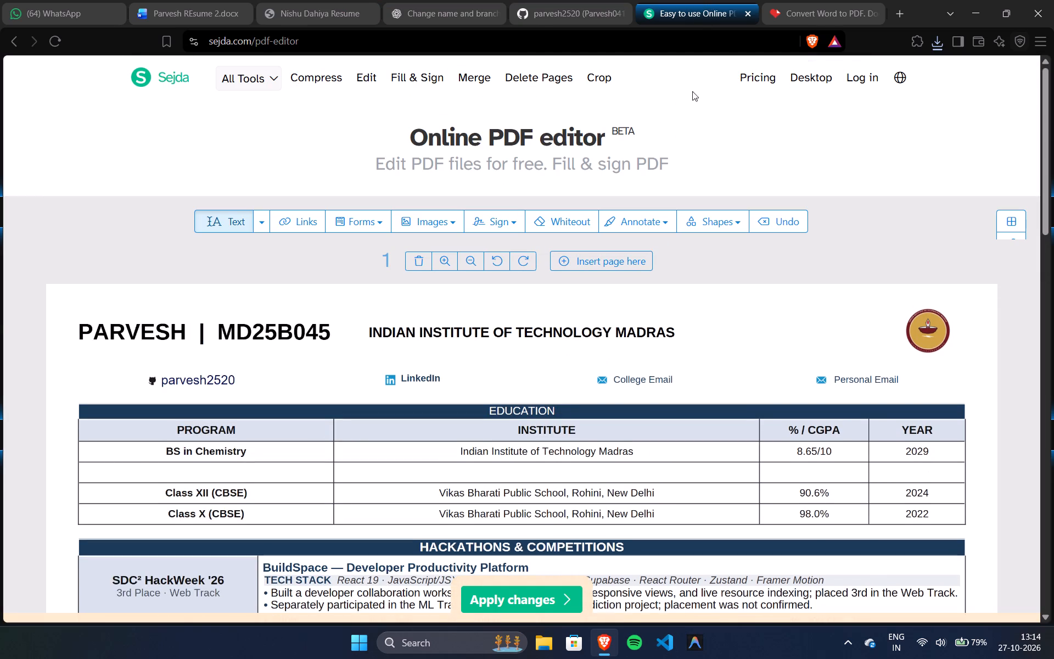
left_click(170, 82)
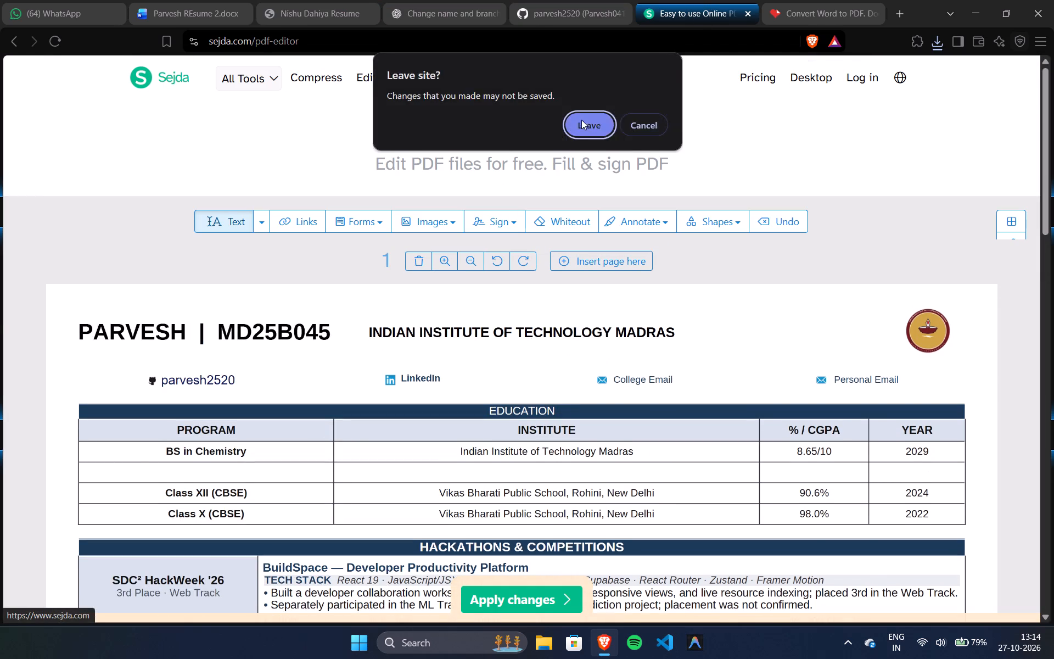
left_click(581, 122)
left_click(511, 303)
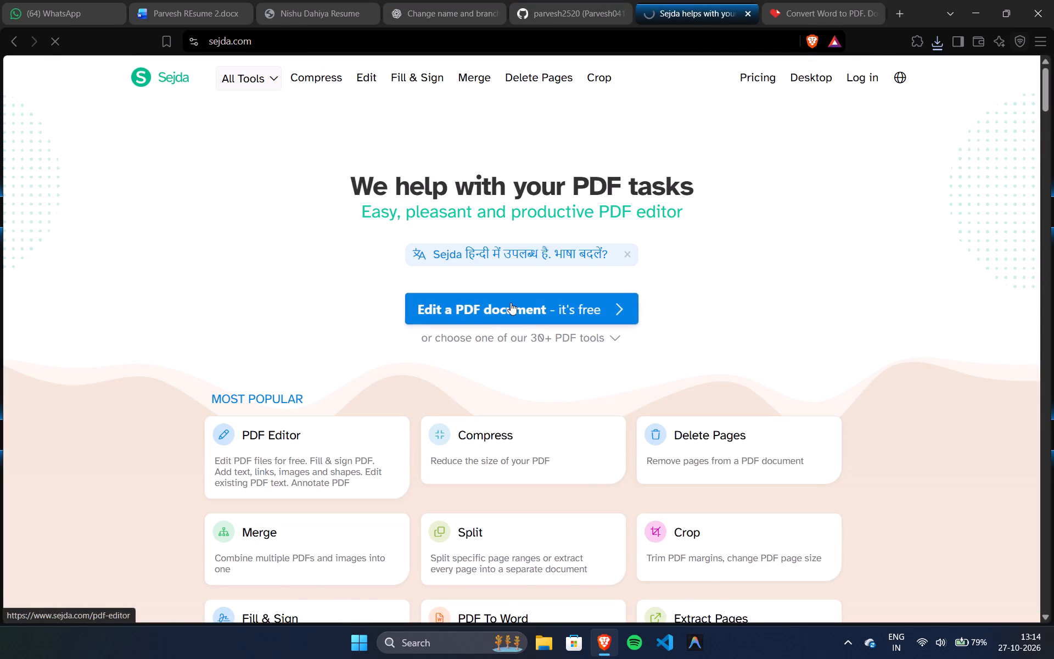
left_click(481, 318)
left_click(253, 113)
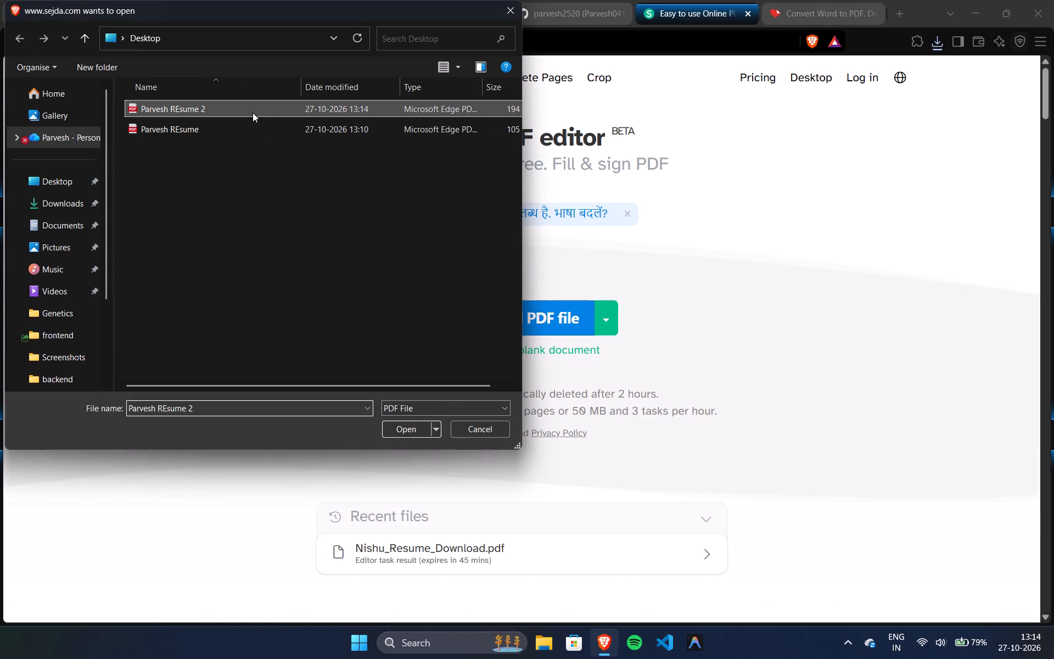
left_click(395, 429)
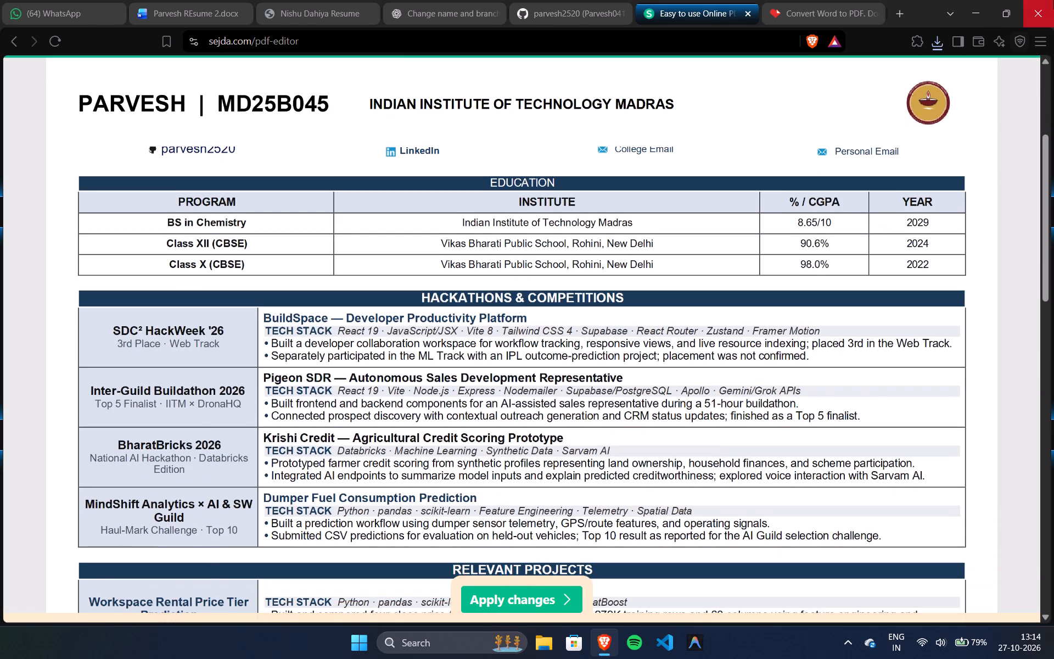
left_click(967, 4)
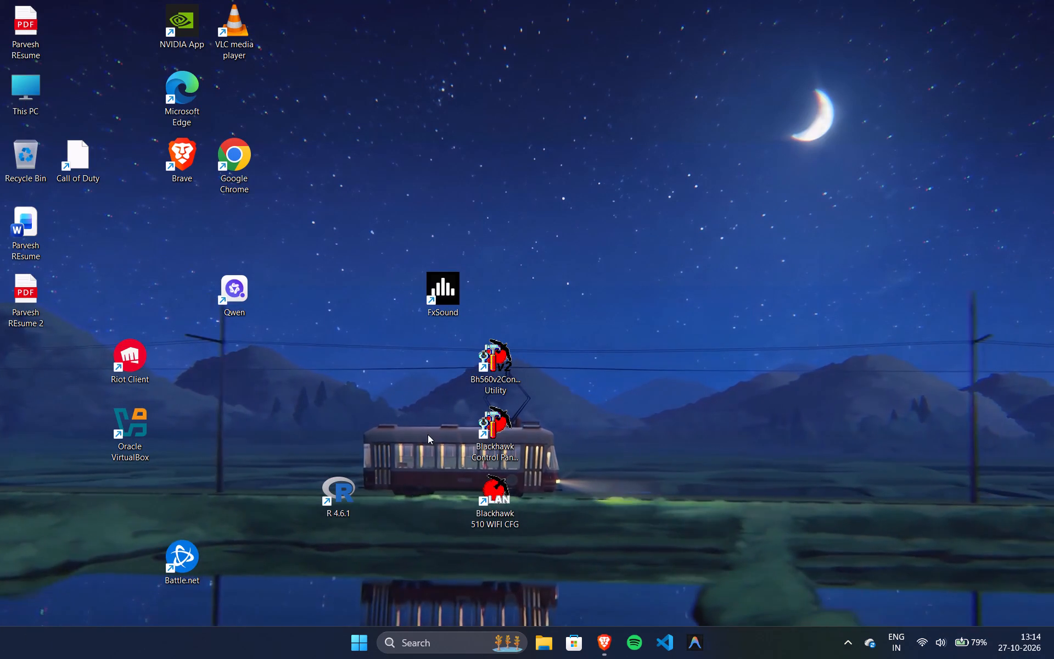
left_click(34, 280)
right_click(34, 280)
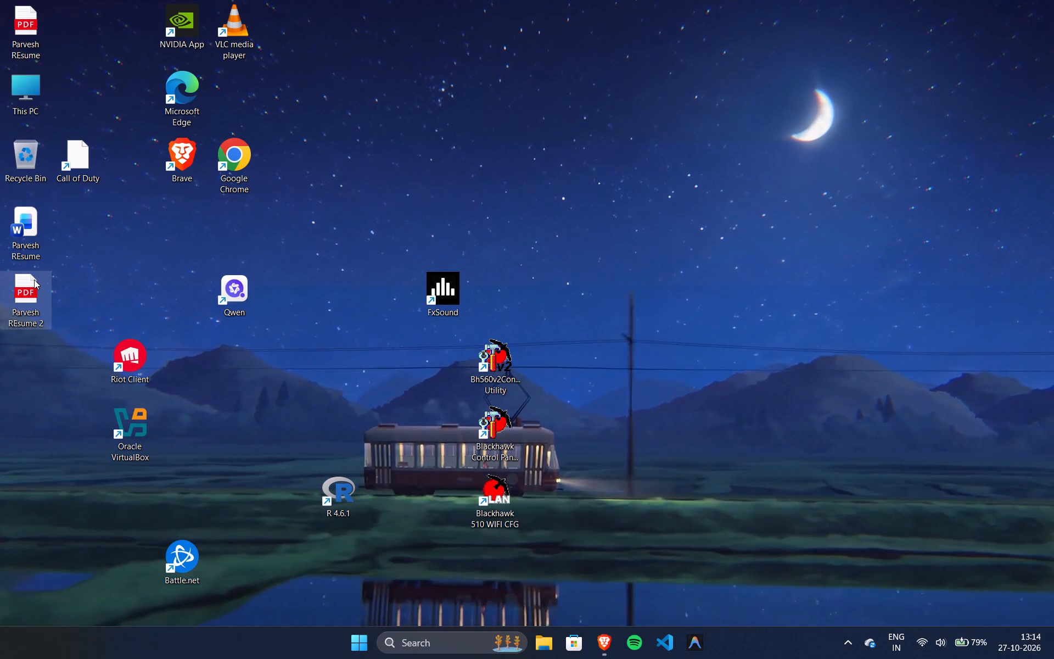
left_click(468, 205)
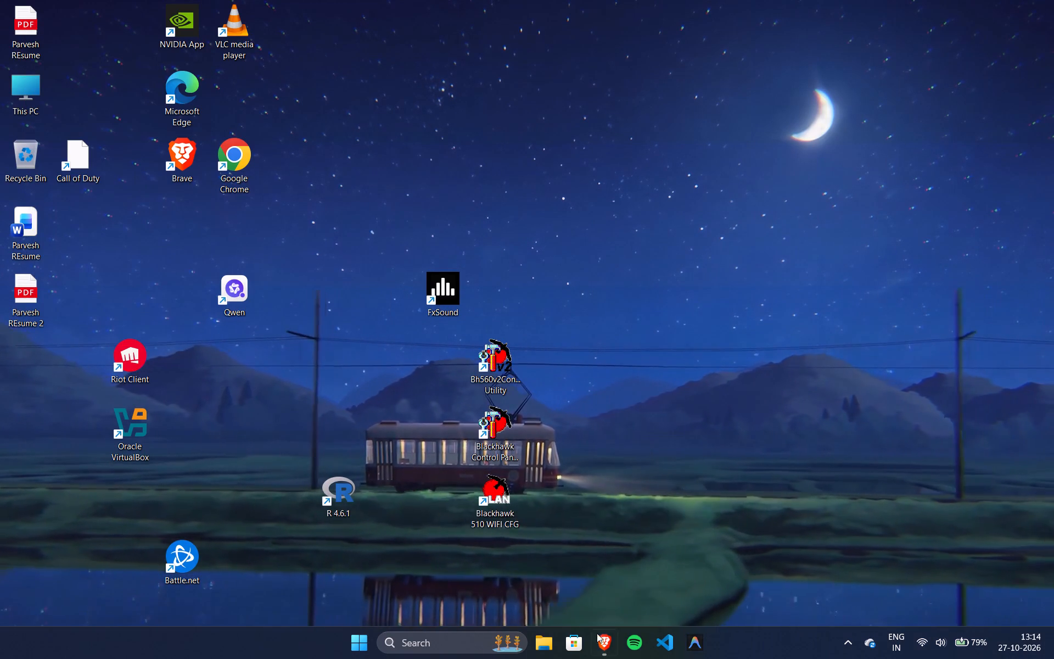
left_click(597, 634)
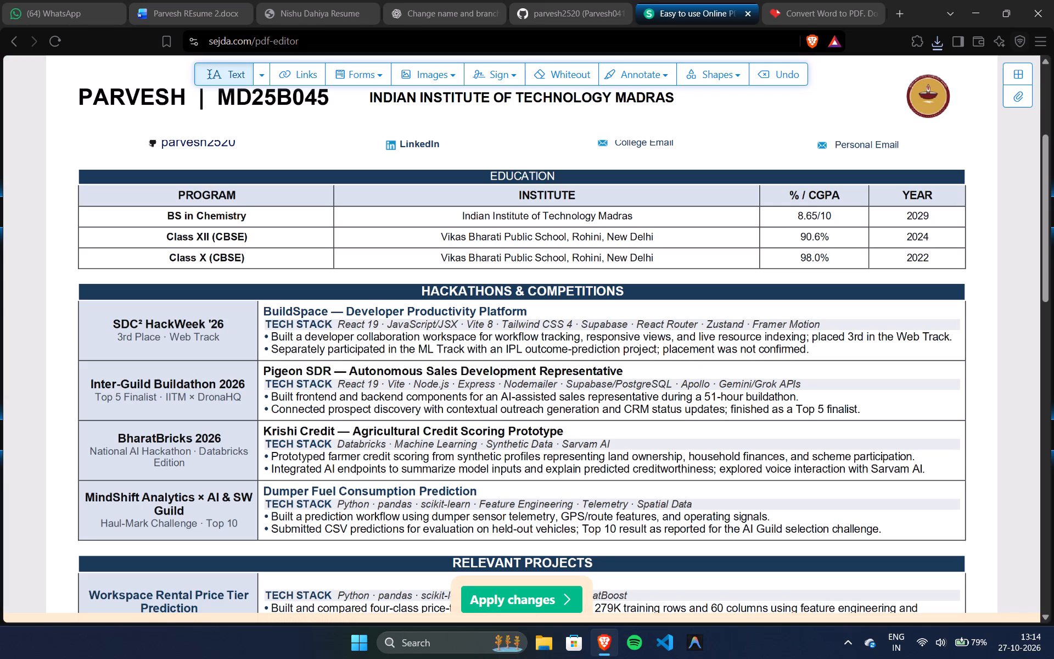
Remove the word "Chemistry" from the "BS in Chemistry" program entry in the Education table.
left_click(252, 214)
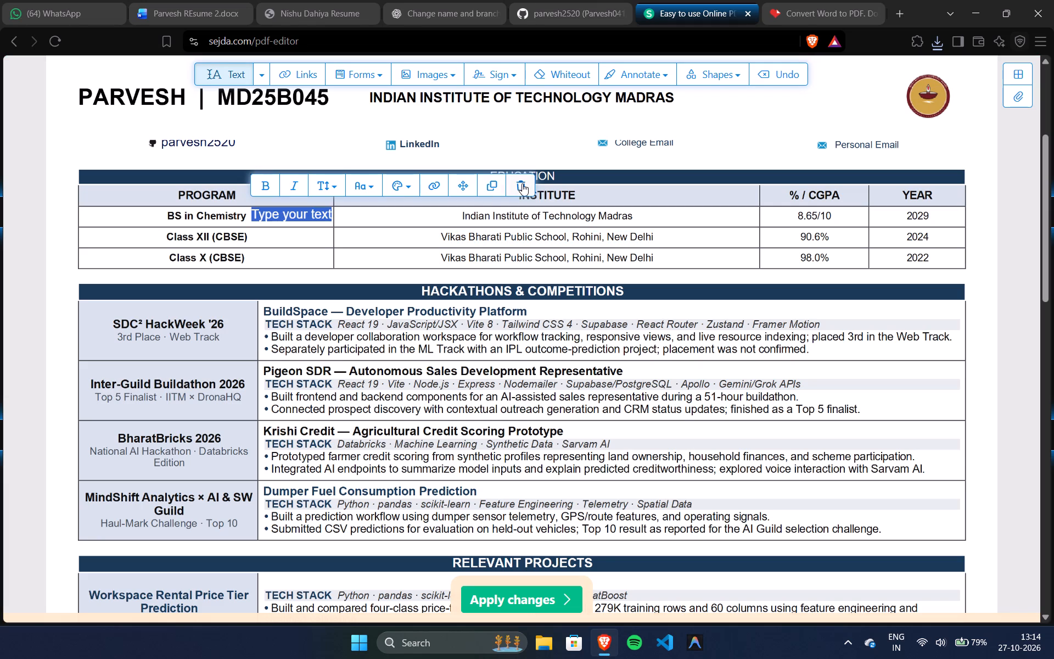
left_click(522, 183)
left_click(236, 215)
left_click(245, 215)
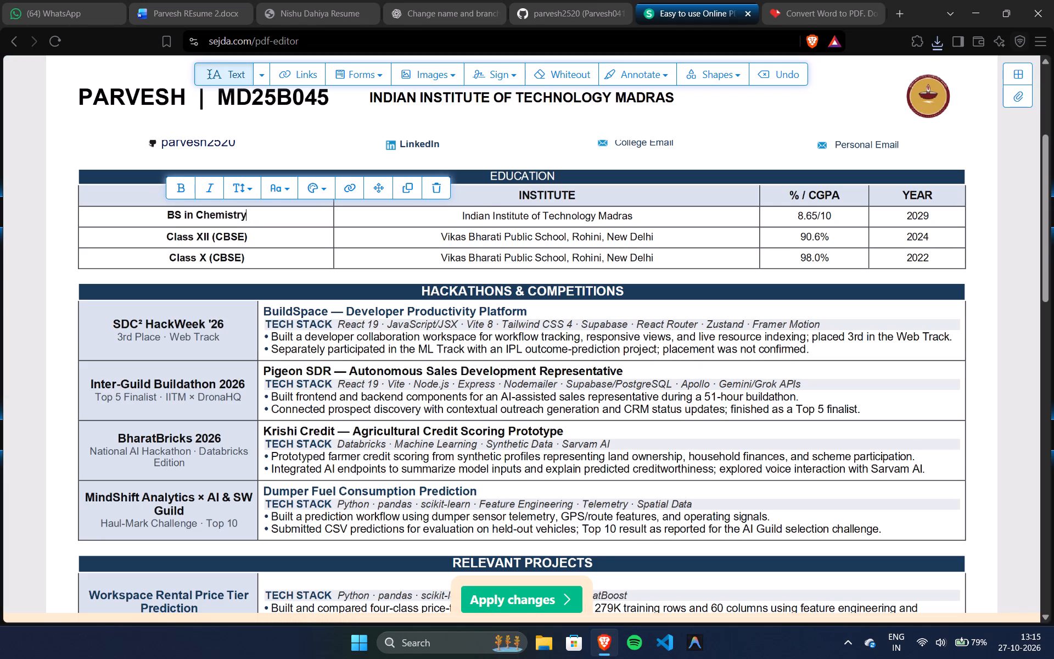
key("BackSpace")
key("BackSpace")
key("BackSpace")
key("BackSpace")
key("BackSpace")
key("BackSpace")
key("BackSpace")
key("BackSpace")
key("BackSpace")
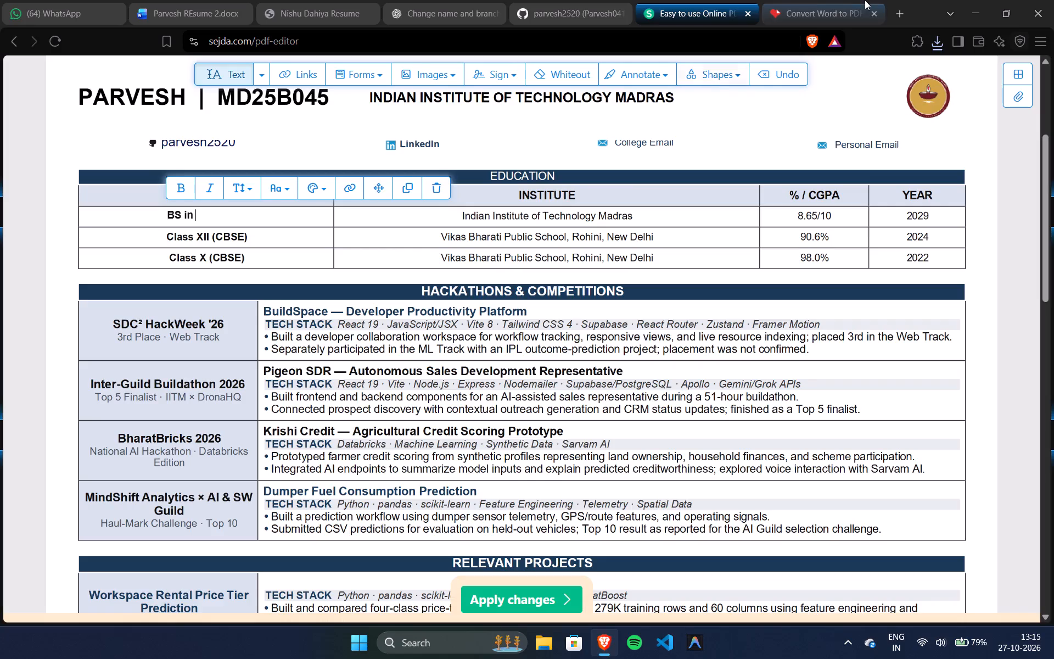
Close the Word-to-PDF converter page, search for "medical science and technology iit madras", and check the department's website for the degree name.
middle_click(828, 0)
left_click(890, 8)
left_click(900, 7)
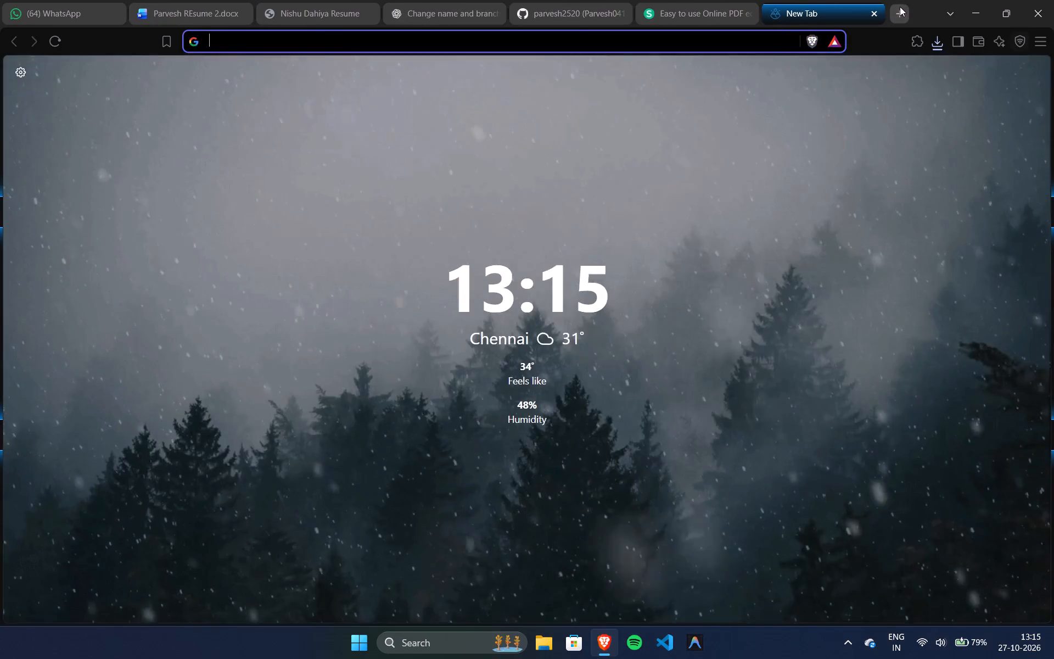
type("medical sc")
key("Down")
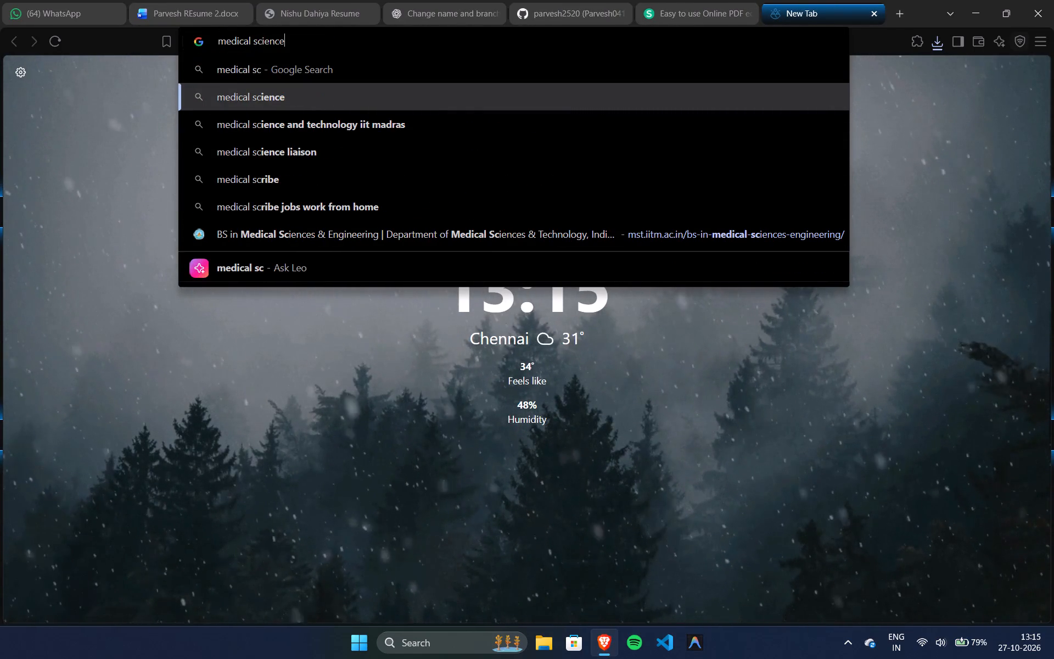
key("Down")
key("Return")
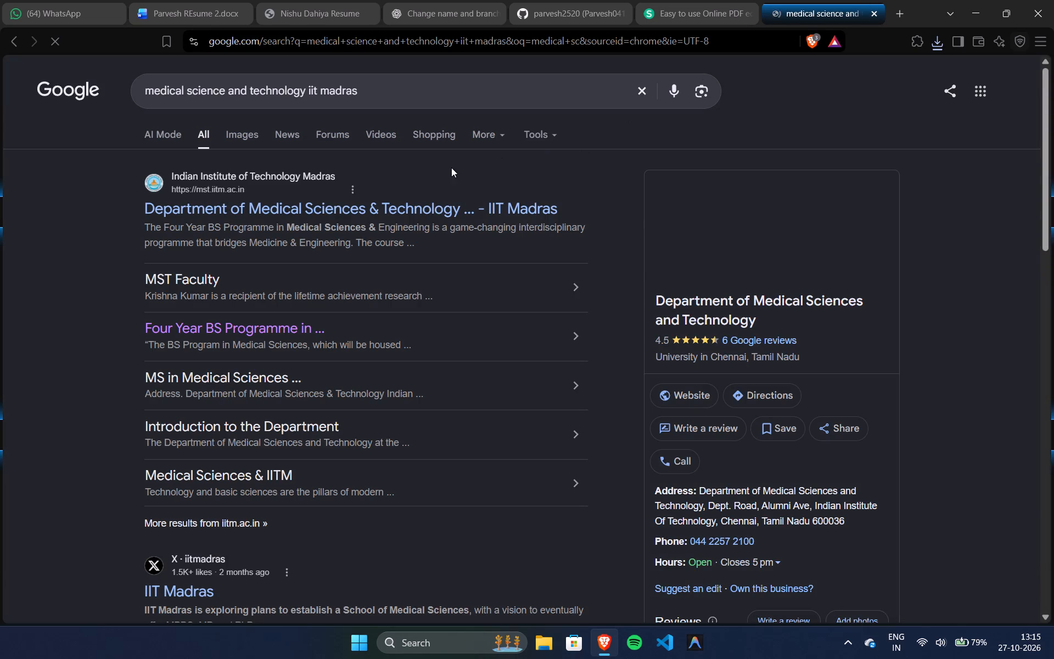
left_click(400, 198)
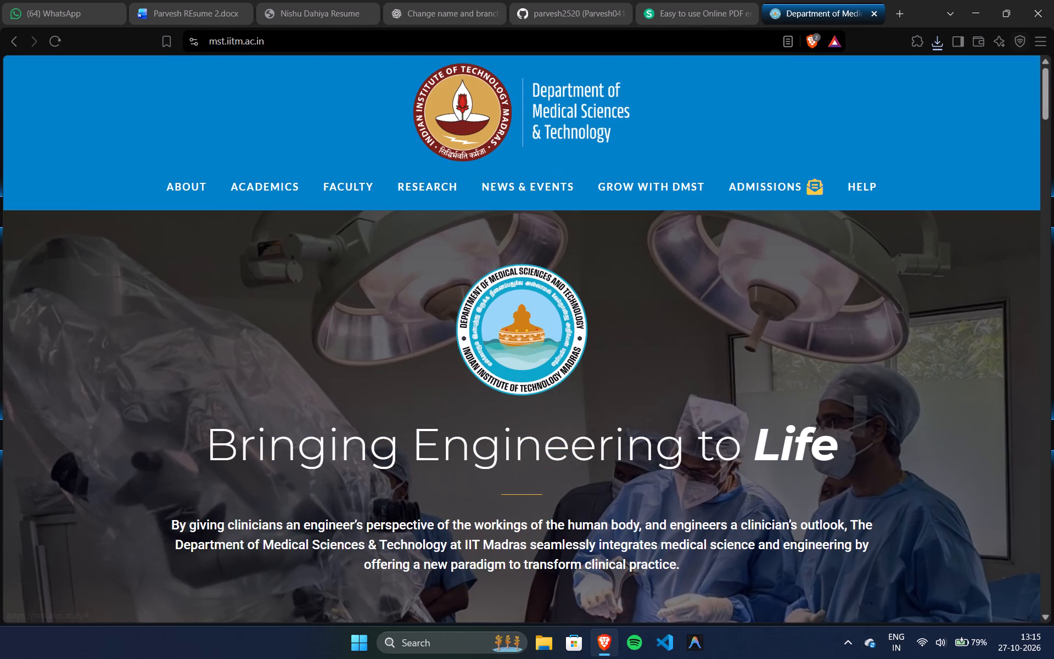
scroll(310, 442, "down", 7)
scroll(543, 442, "down", 12)
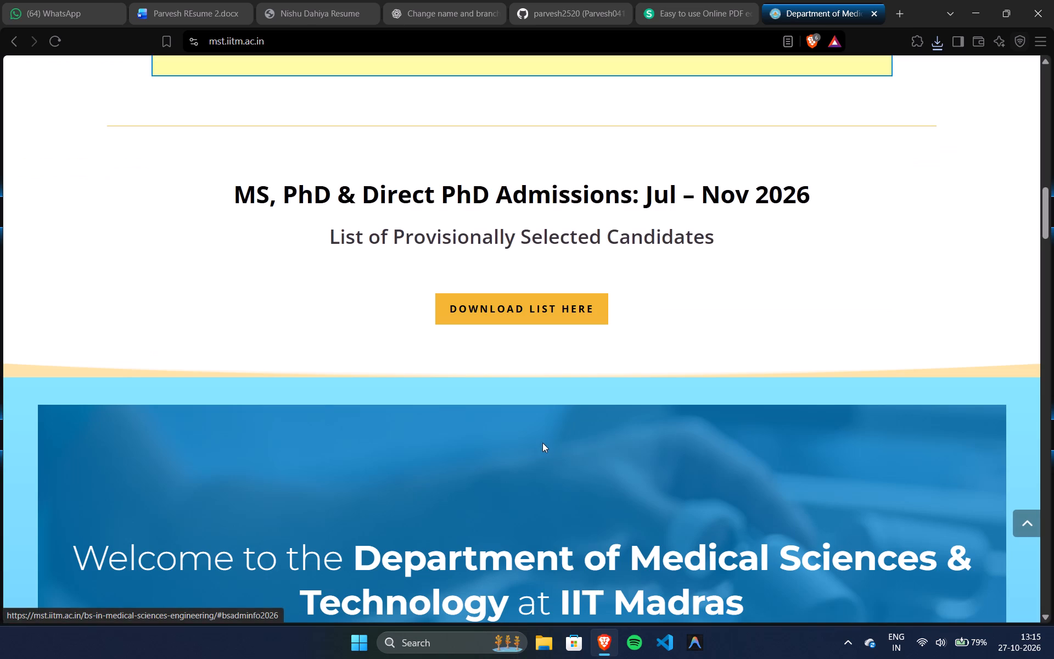
scroll(531, 442, "down", 7)
left_click(890, 12)
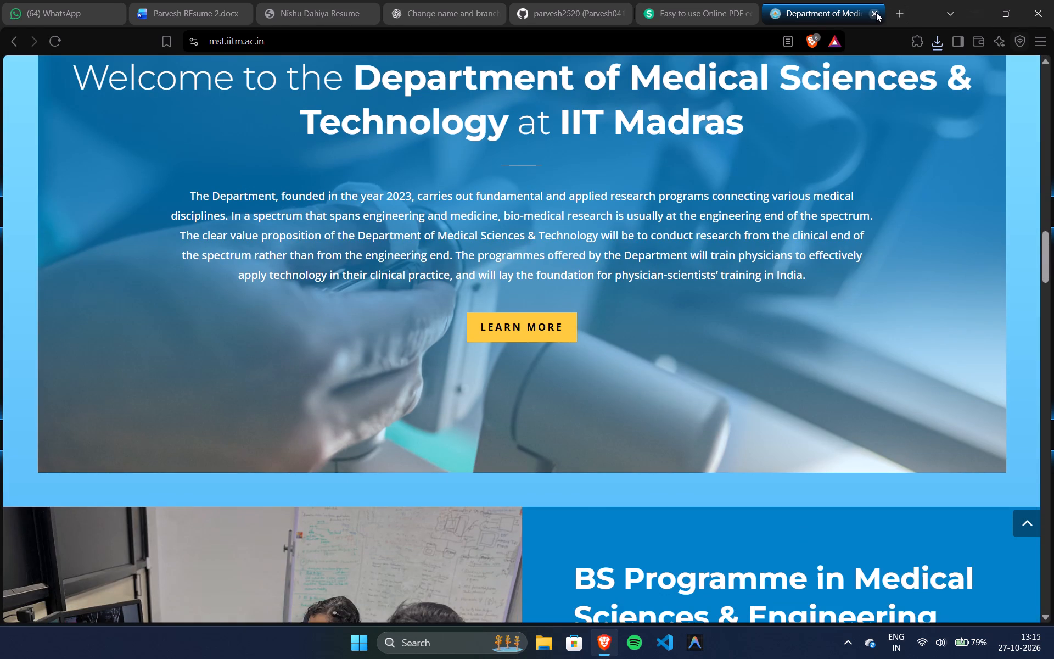
left_click(876, 12)
Search the web for "medical science and engineering" and copy that phrase from the query.
left_click(900, 10)
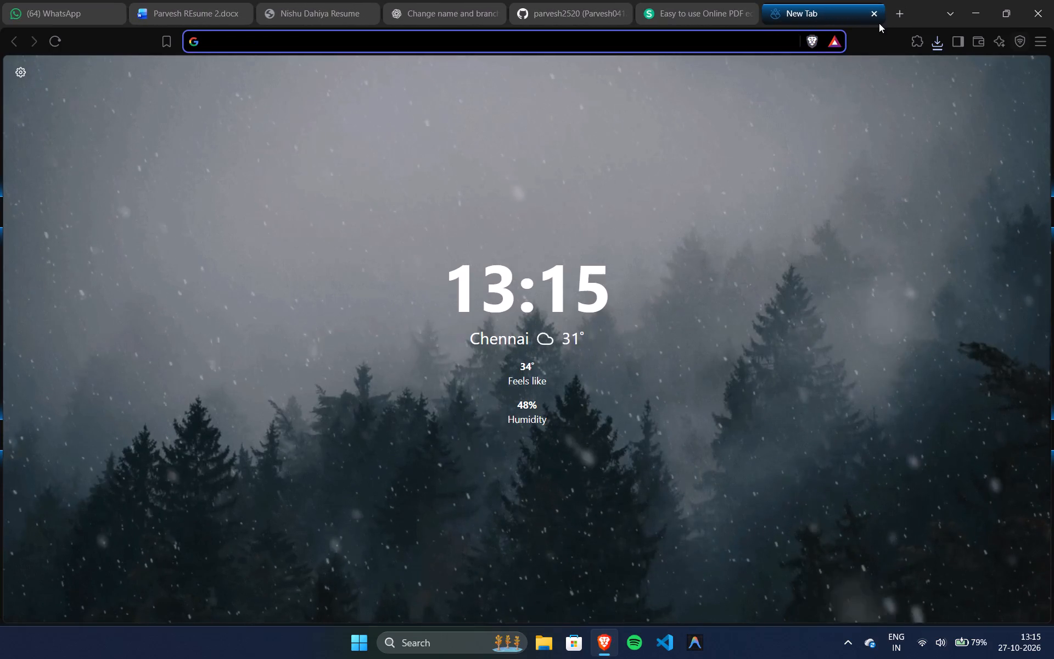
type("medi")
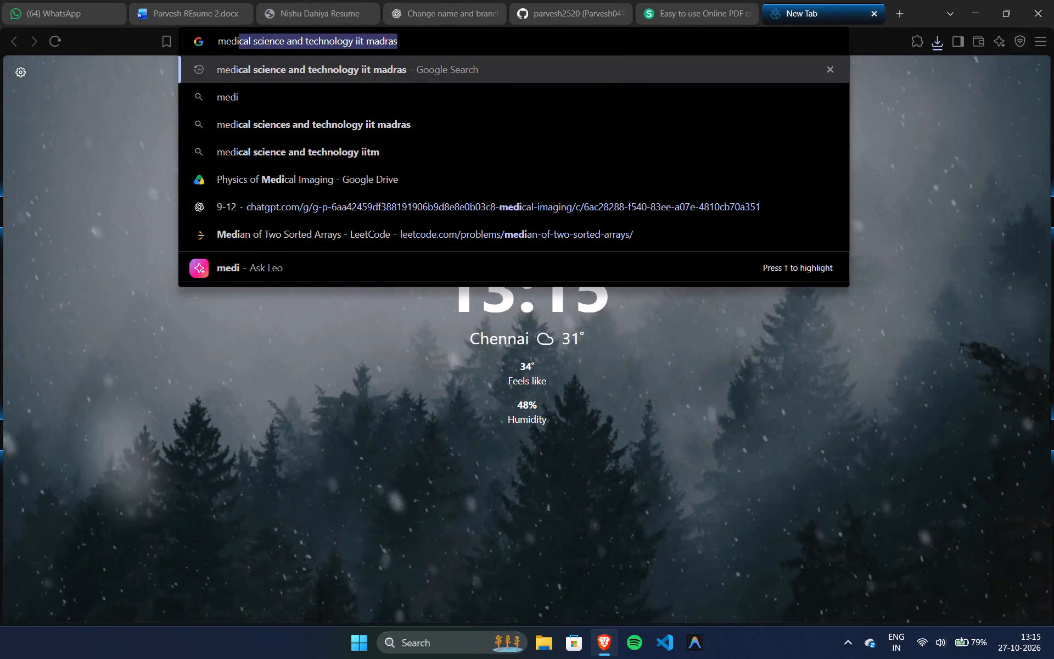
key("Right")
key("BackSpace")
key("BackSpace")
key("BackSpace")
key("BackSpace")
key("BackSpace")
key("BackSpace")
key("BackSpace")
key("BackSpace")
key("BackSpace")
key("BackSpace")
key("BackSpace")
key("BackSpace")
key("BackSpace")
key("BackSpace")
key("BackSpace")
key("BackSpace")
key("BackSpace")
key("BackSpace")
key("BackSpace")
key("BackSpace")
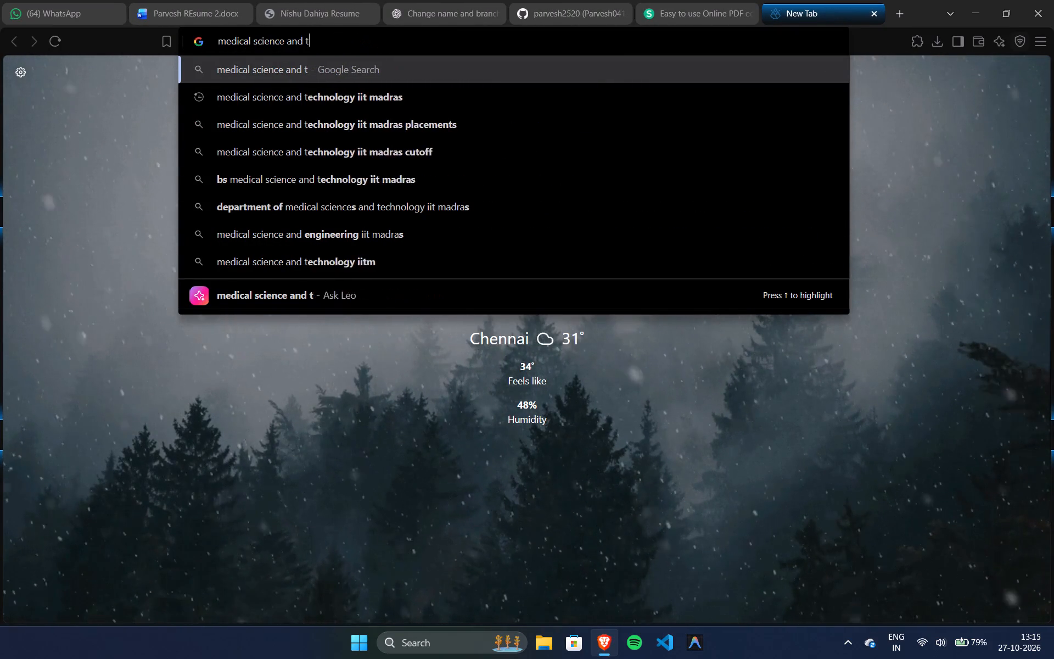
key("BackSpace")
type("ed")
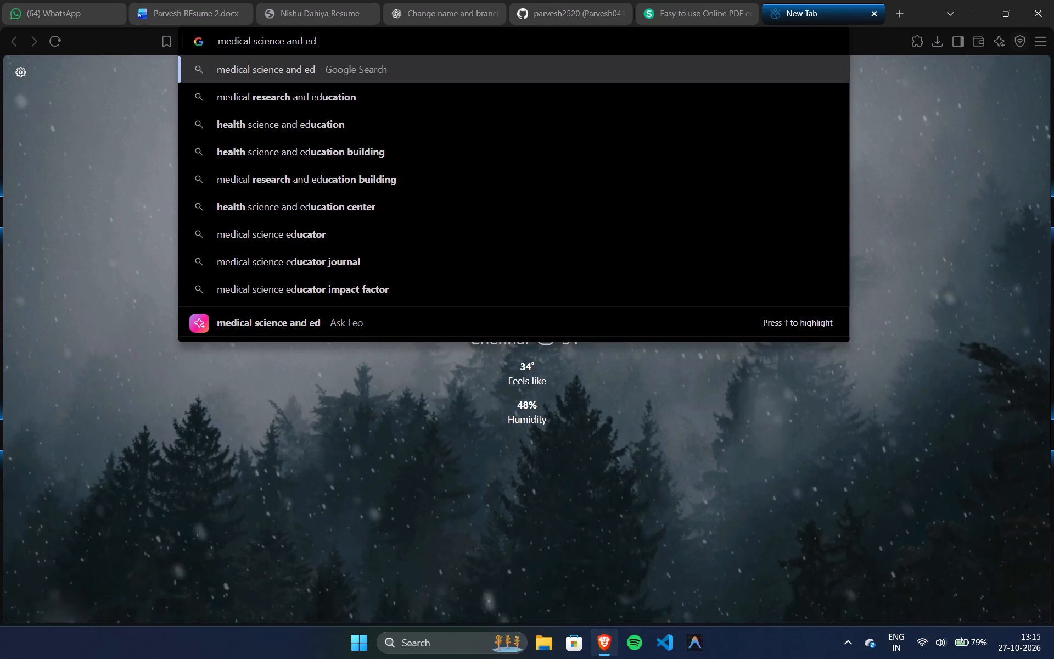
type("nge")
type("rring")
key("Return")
left_click(415, 171)
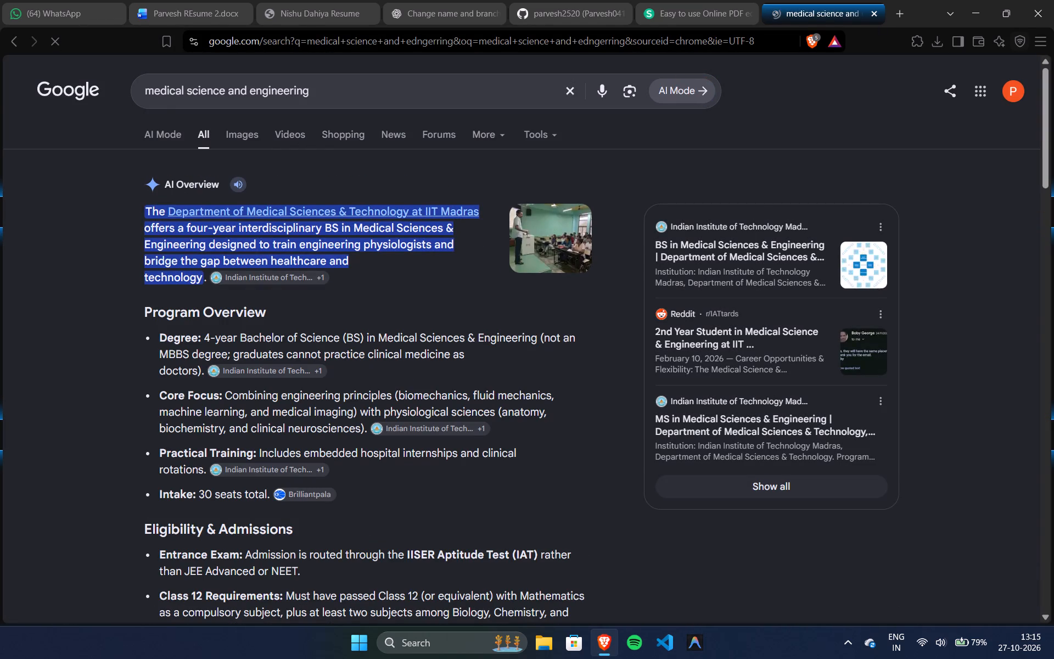
left_click_drag(310, 89, 128, 88)
key("ctrl+c")
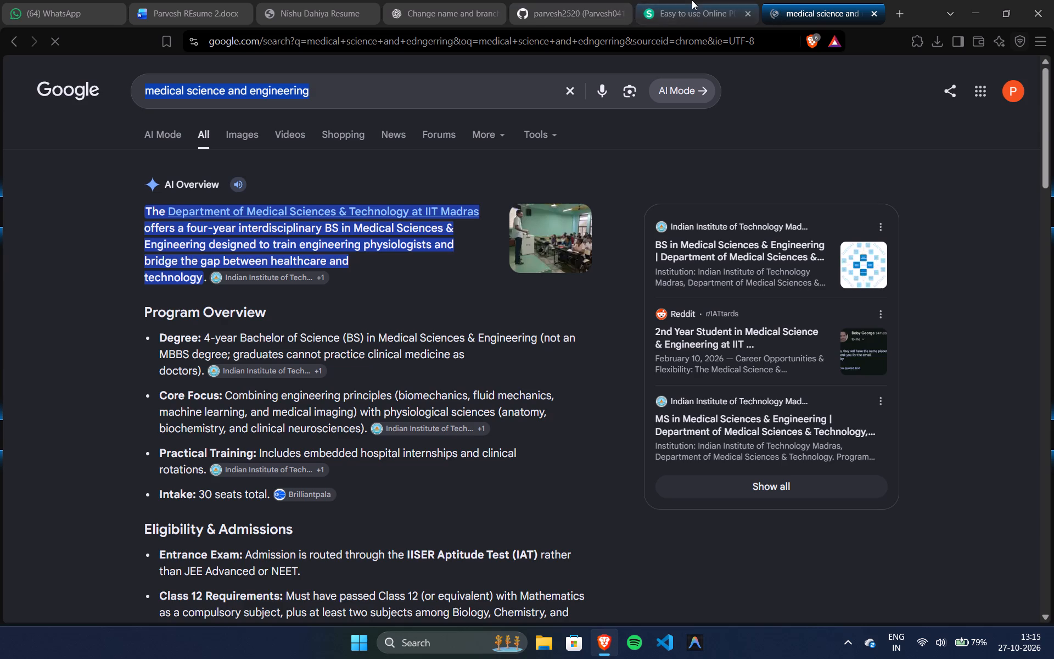
Back in the Sejda editor, complete the "BS in" program entry with the copied phrase "medical science and engineering".
left_click(692, 0)
left_click(207, 212)
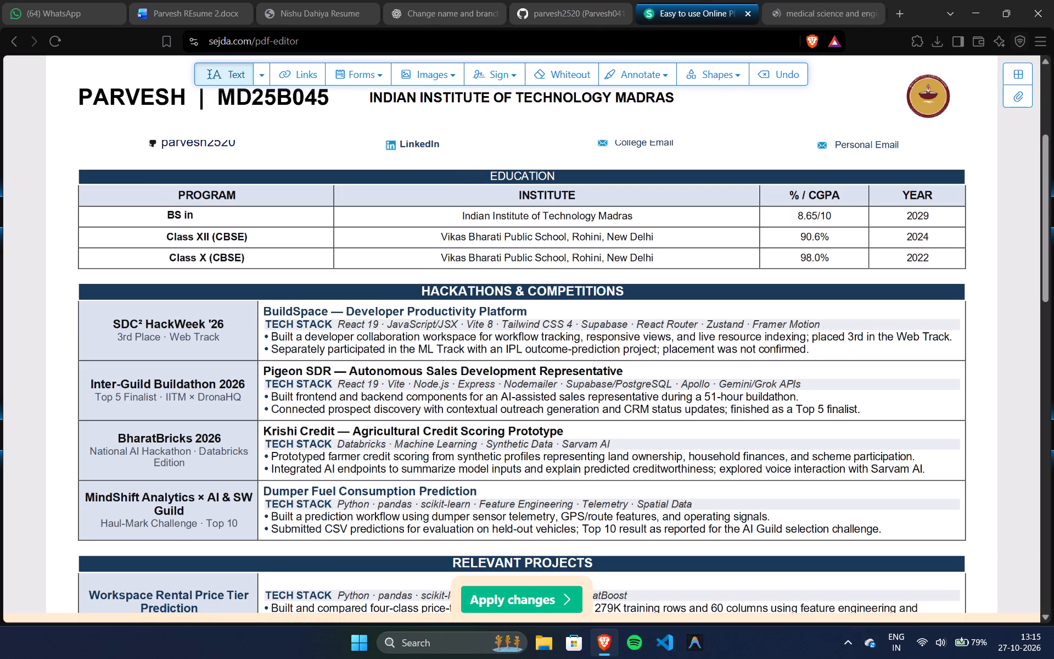
key("Right")
key("Right")
key("Right")
key("Right")
key("Right")
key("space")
key("ctrl+v")
scroll(187, 209, "up", 6)
scroll(212, 158, "up", 2)
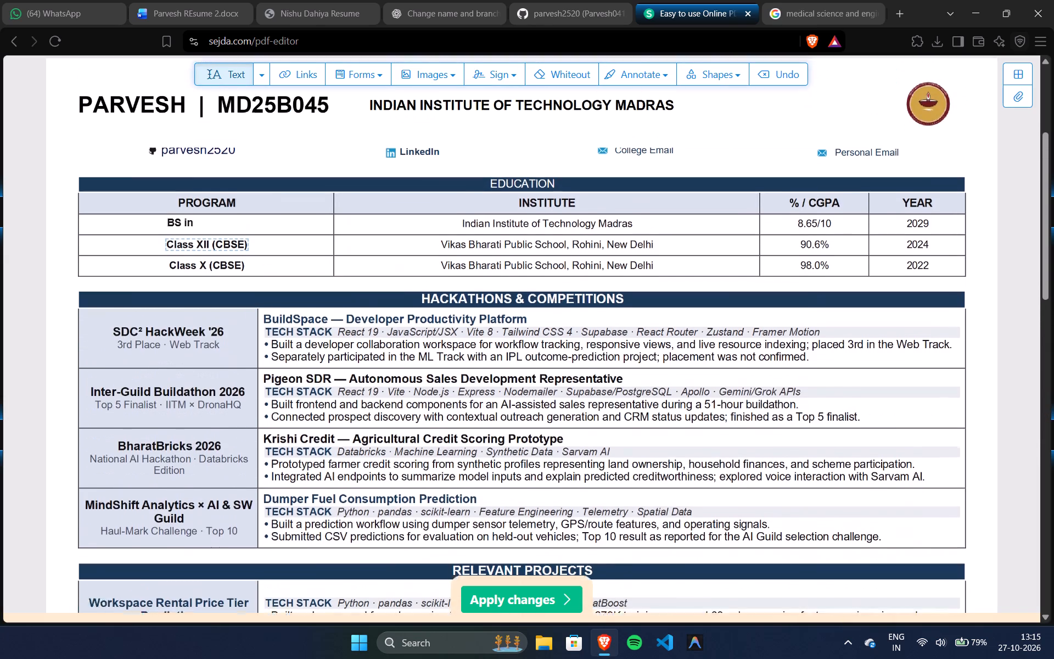
left_click(186, 269)
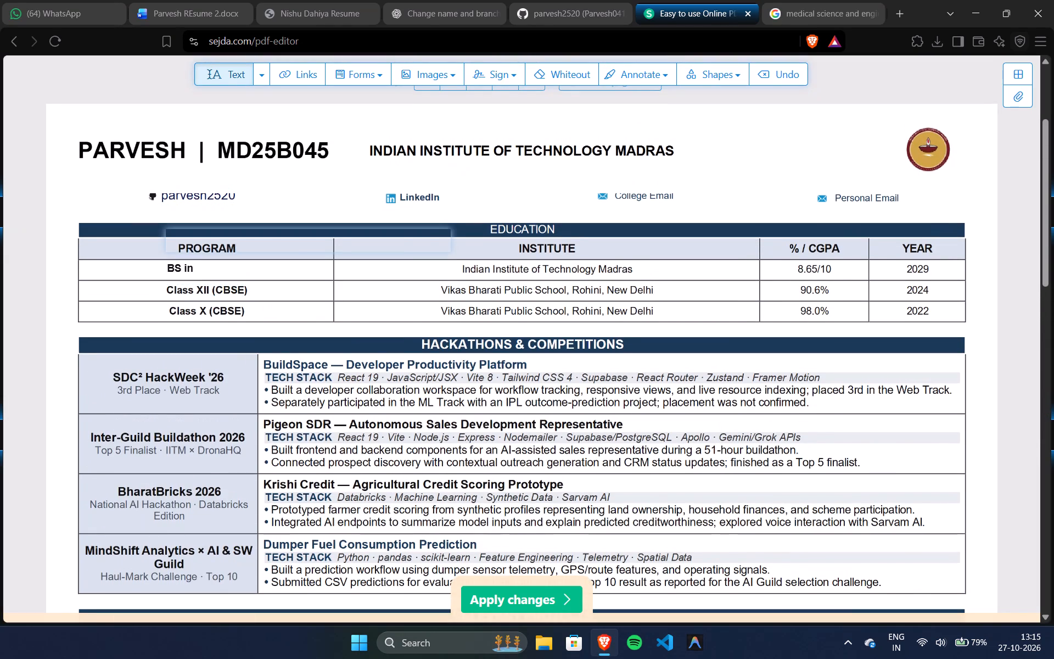
left_click(190, 269)
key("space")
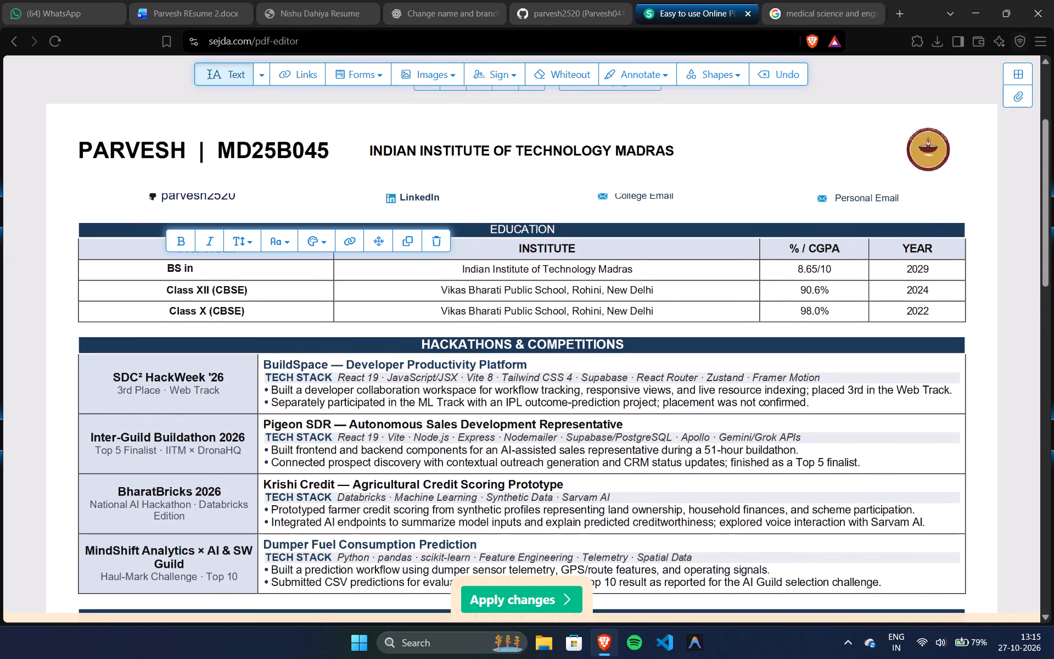
key("ctrl+v")
Capitalise the initials in the program entry so it reads "BS in Medical Science and Engineering".
left_click(202, 267)
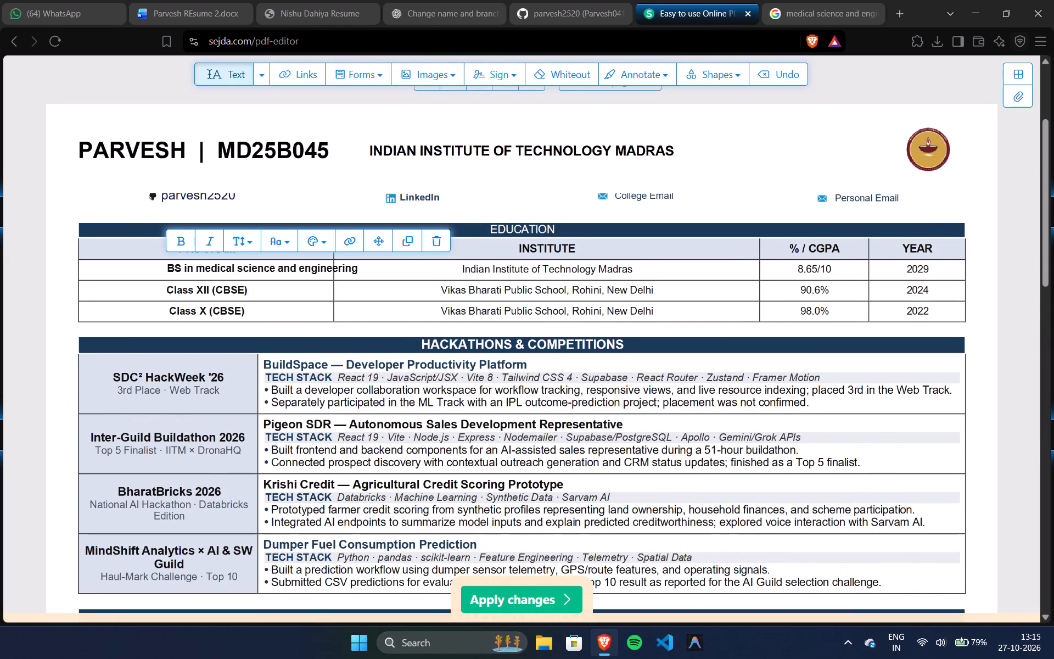
key("BackSpace")
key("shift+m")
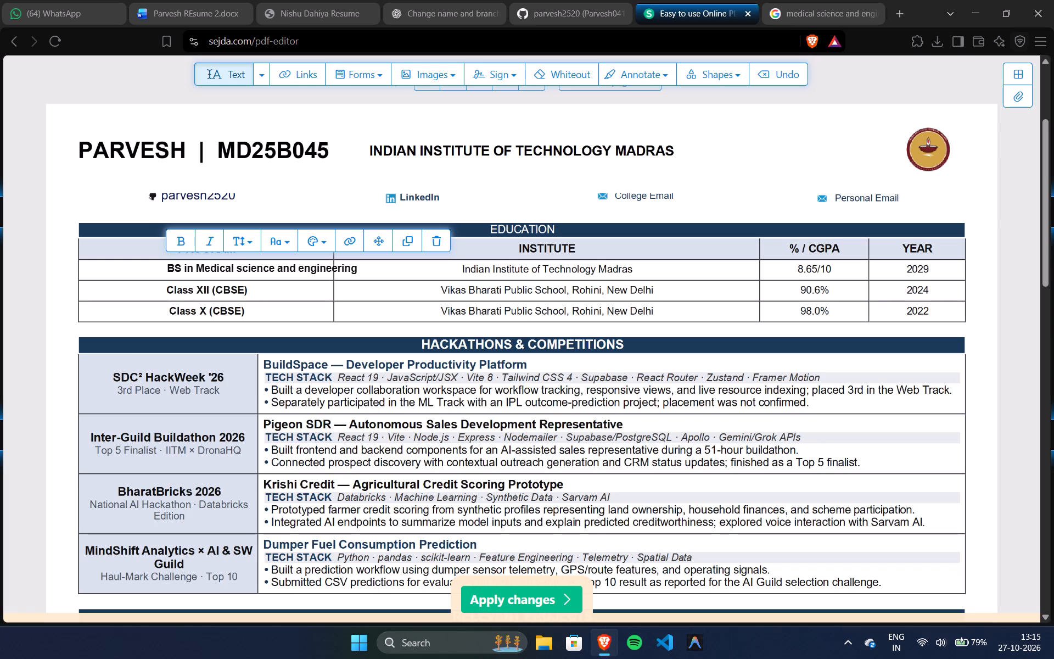
left_click(243, 270)
key("BackSpace")
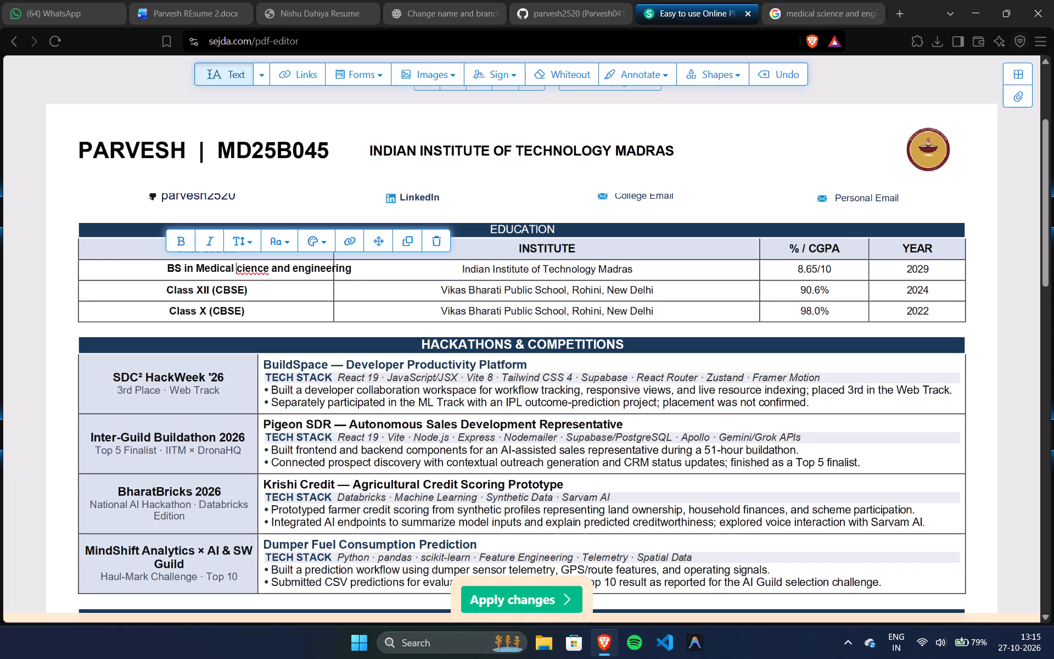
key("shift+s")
left_click(303, 270)
key("BackSpace")
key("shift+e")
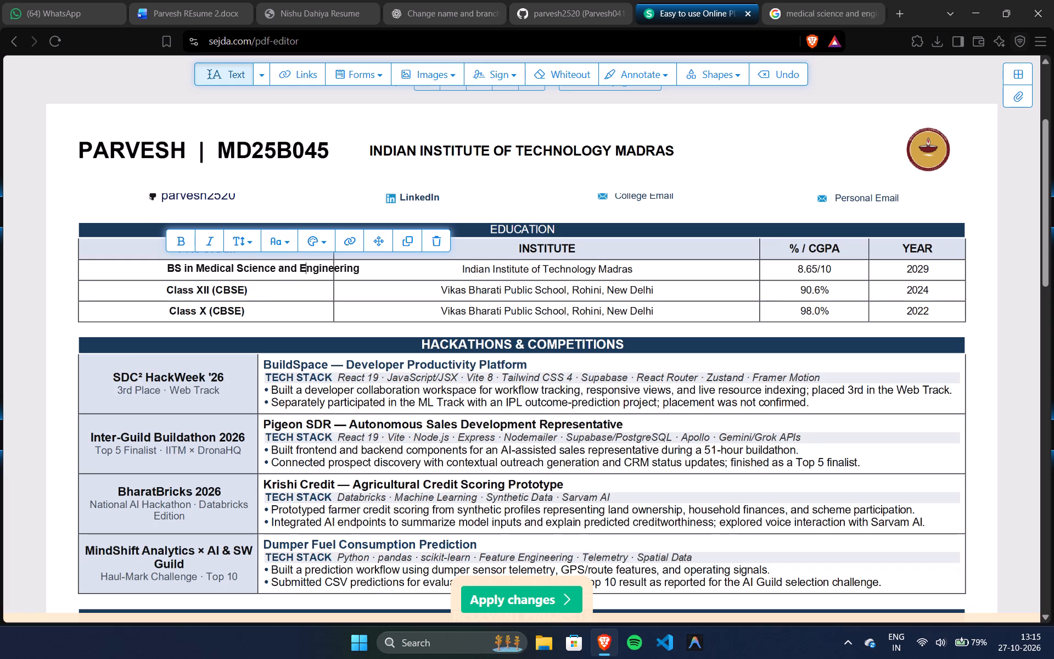
left_click(279, 277)
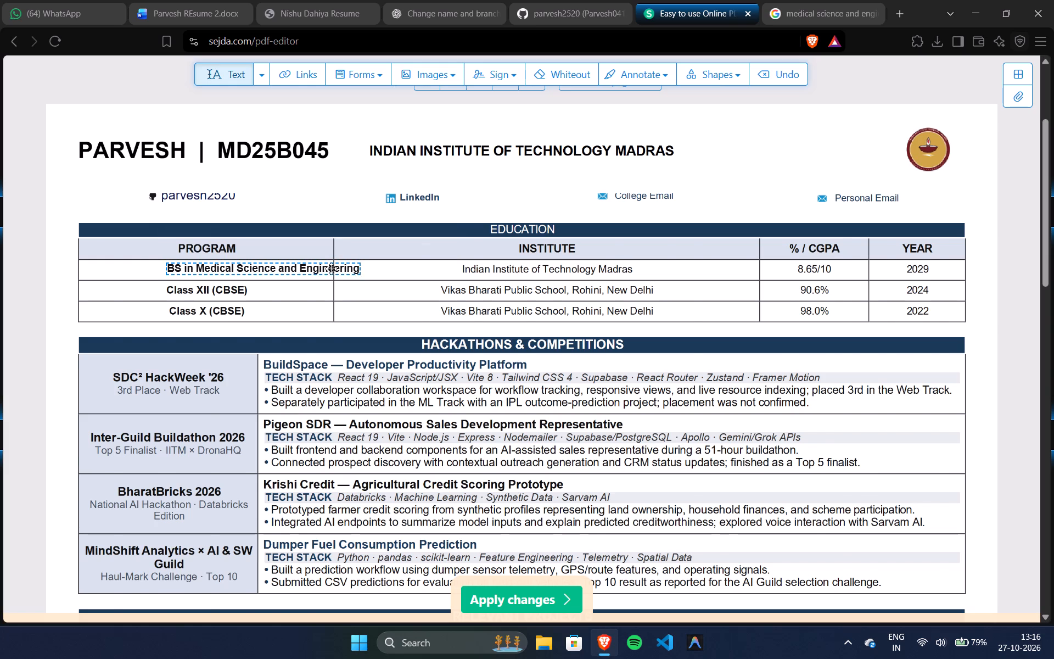
Move the "BS in Medical Science and Engineering" text back so it fits inside the Program column of the Education table.
left_click_drag(331, 269, 299, 269)
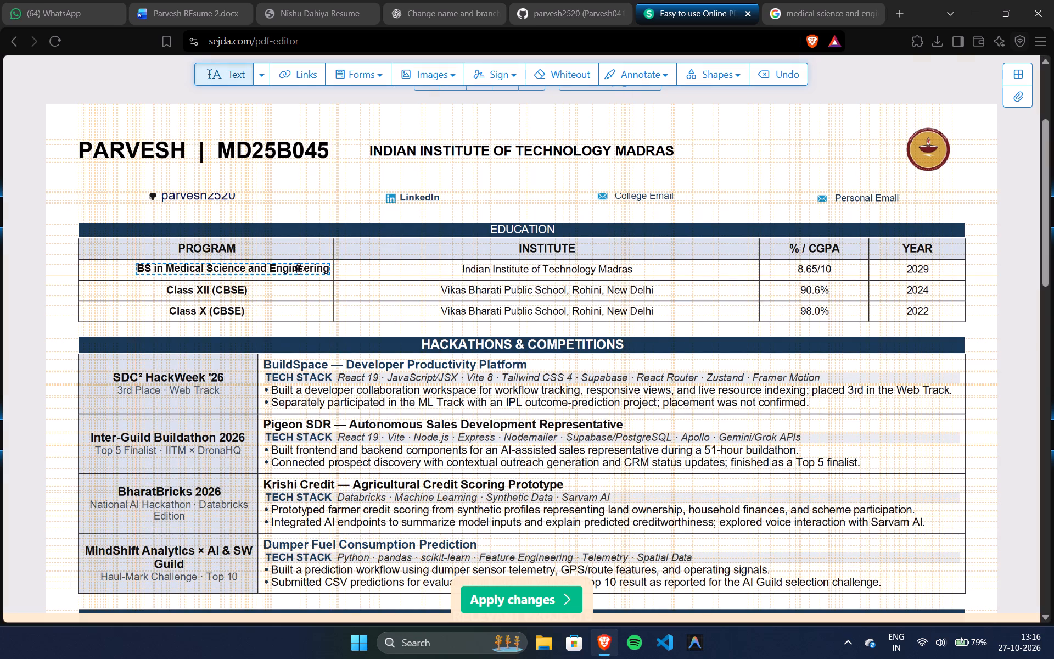
left_click_drag(299, 269, 294, 269)
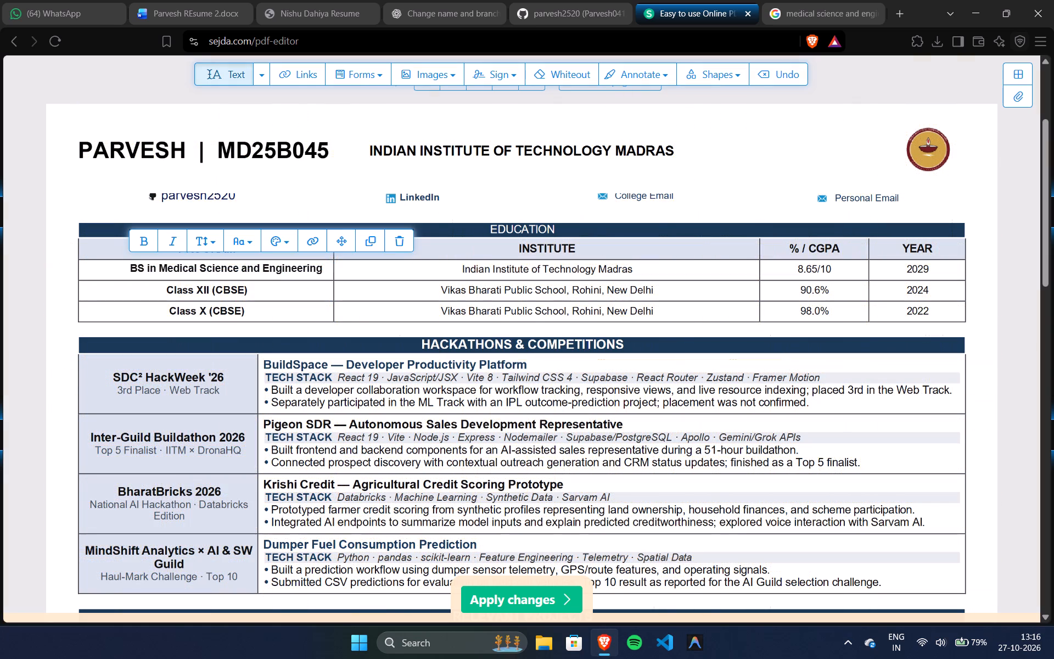
Set the CGPA in the BS degree row of the Education table to 7.67/10.
left_click(817, 269)
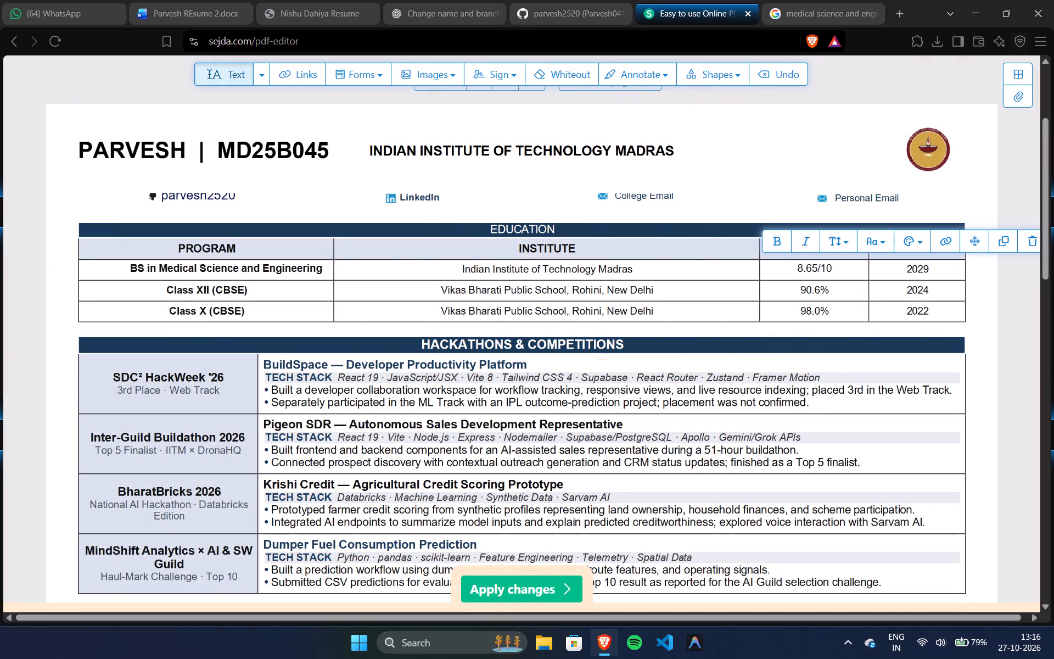
left_click(816, 268)
key("BackSpace")
key("BackSpace")
key("BackSpace")
key("BackSpace")
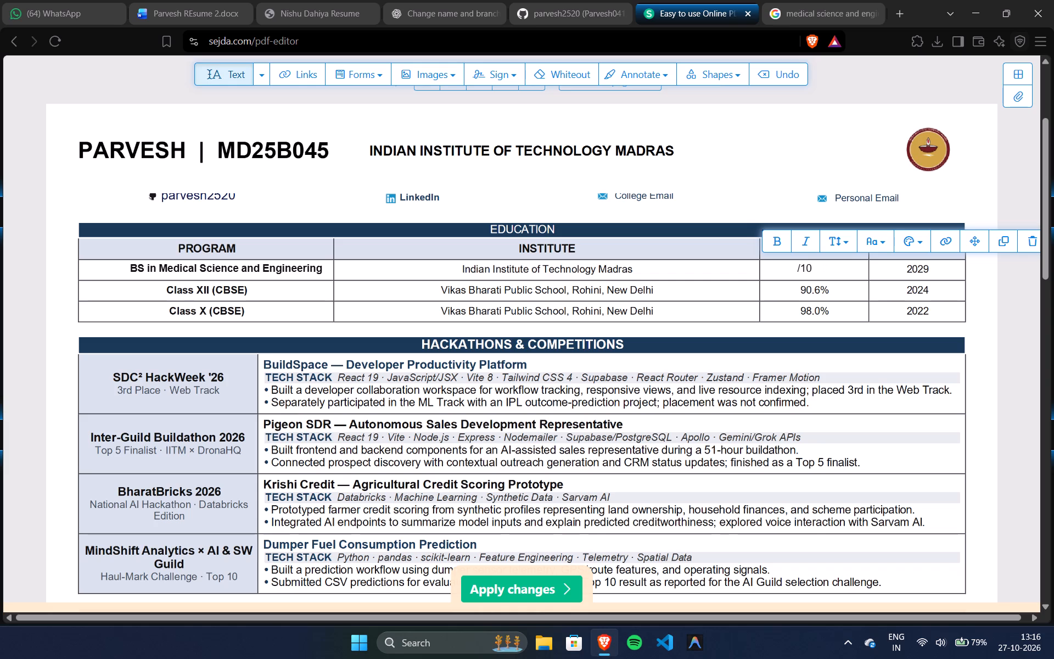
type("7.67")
Open the Class XII (CBSE) percentage in the Education table for editing.
left_click(820, 287)
left_click(820, 287)
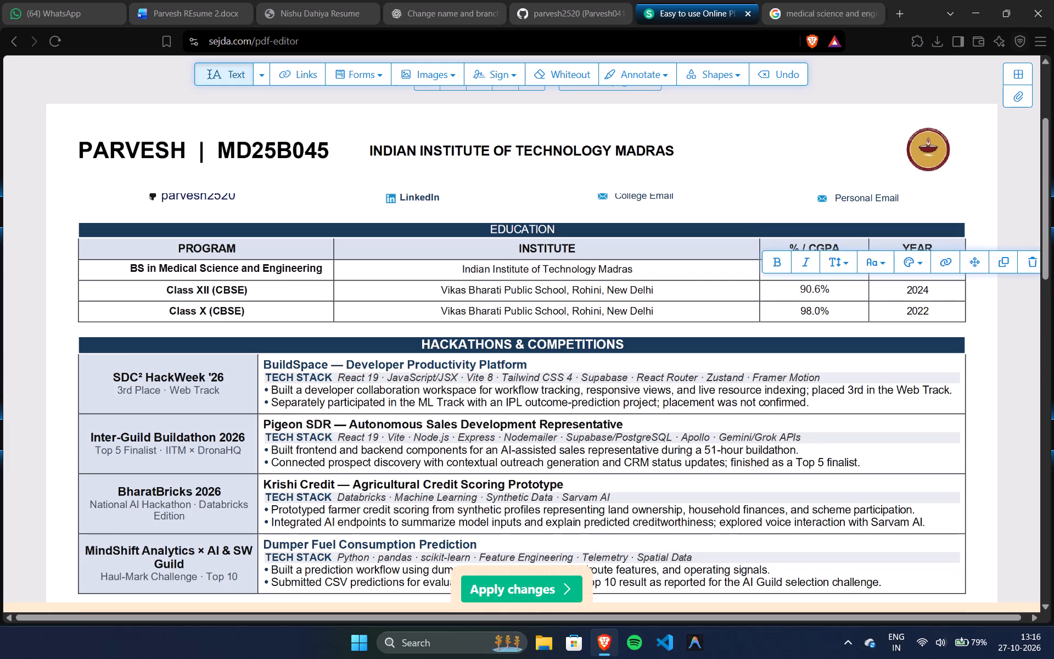
Set the Class XII (CBSE) percentage in the Education table to 89.8.
key("BackSpace")
key("Delete")
key("BackSpace")
key("BackSpace")
key("BackSpace")
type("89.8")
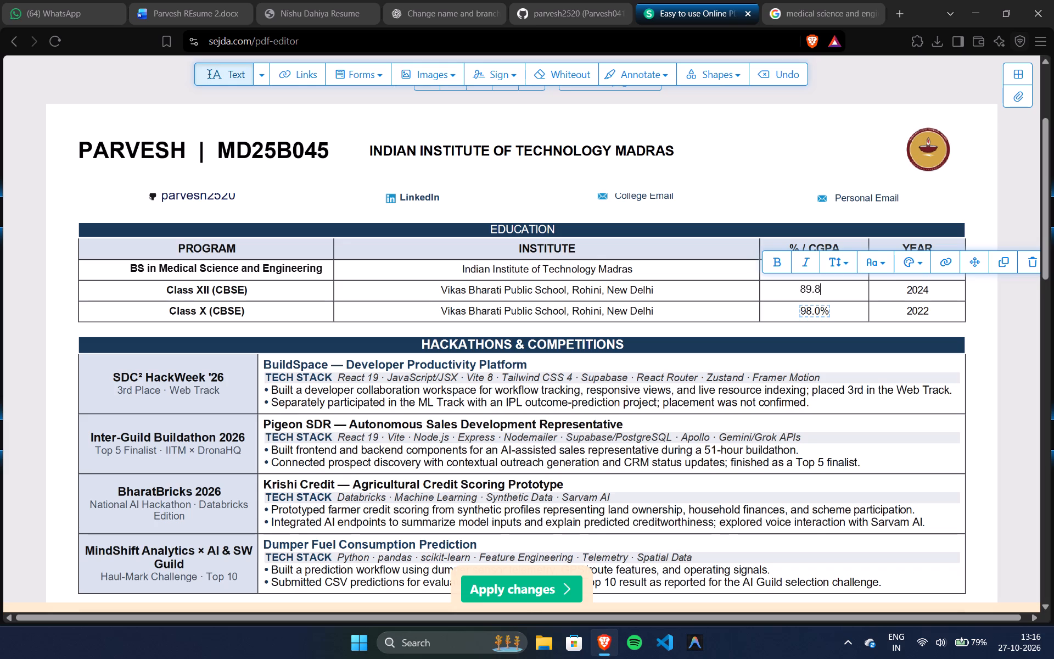
Set the Class X (CBSE) percentage in the Education table to 92.8%.
left_click(819, 309)
key("BackSpace")
key("Right")
key("Right")
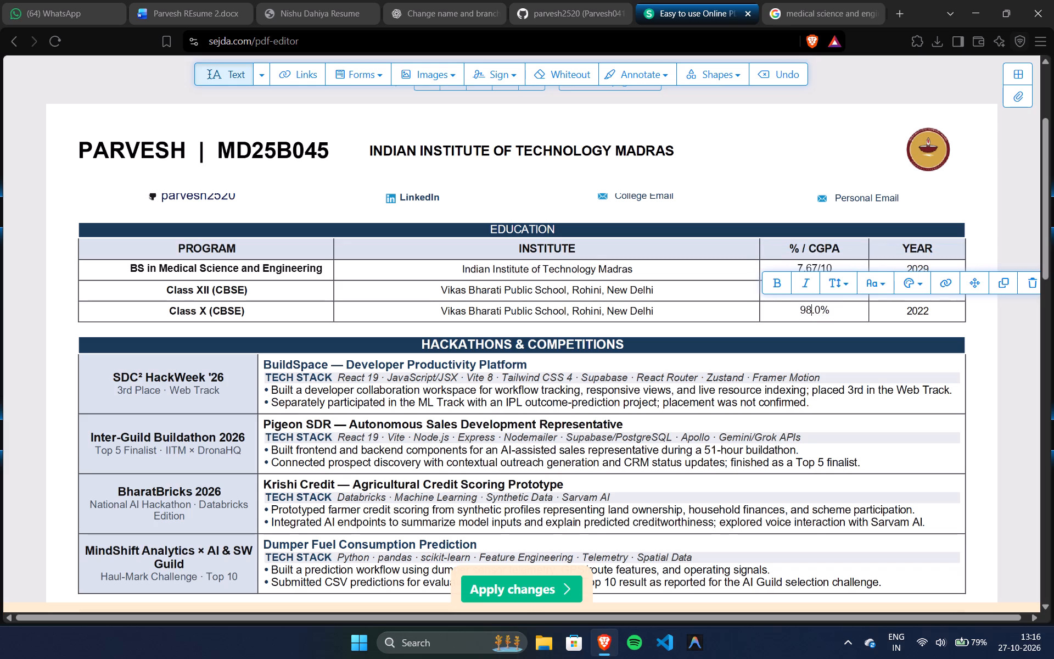
key("BackSpace")
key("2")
key("Right")
key("Right")
key("BackSpace")
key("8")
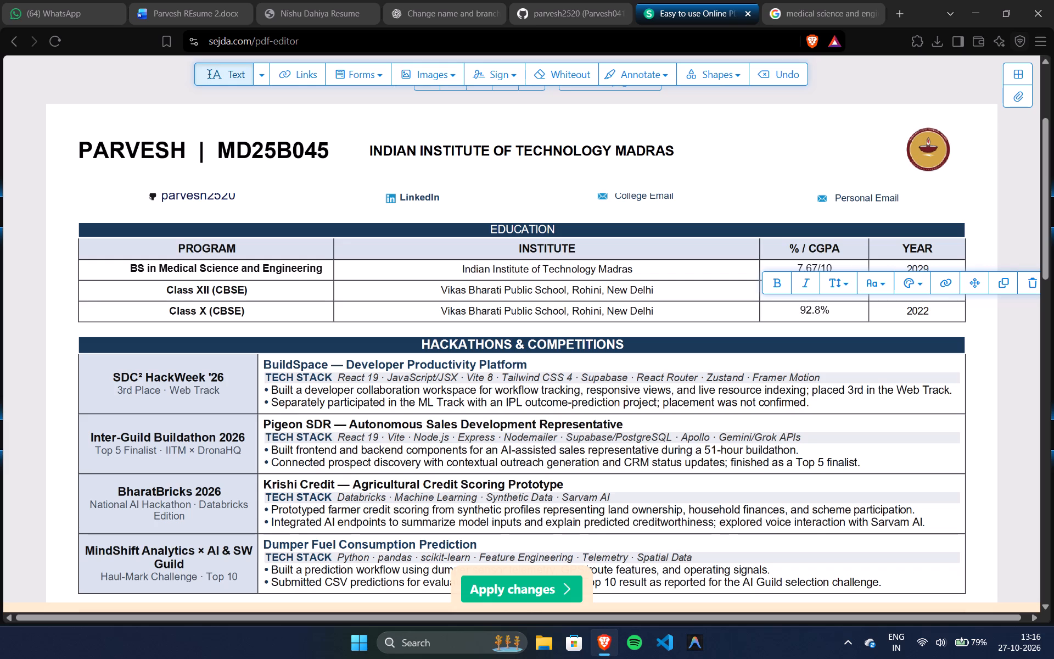
left_click(981, 320)
Set the year in the Class X (CBSE) row of the Education table to 2023.
left_click(928, 309)
left_click(928, 309)
key("BackSpace")
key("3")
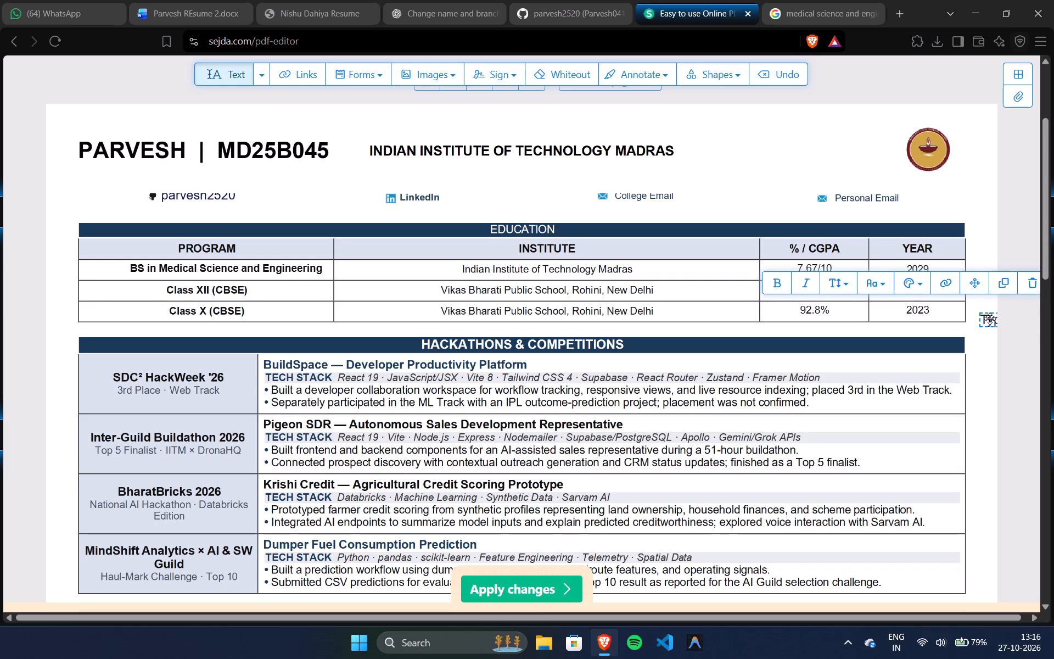
Delete the stray text box placed beside the Class X row, outside the Education table.
left_click(991, 319)
left_click(1028, 292)
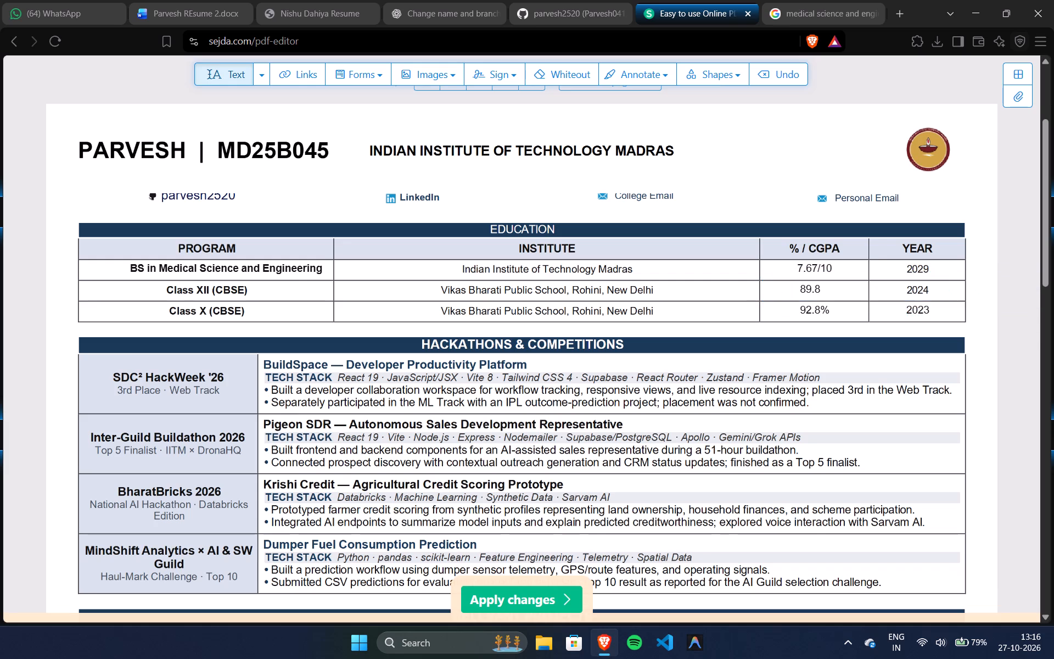
Set the year in the Class XII (CBSE) row of the Education table to 2025.
left_click(928, 289)
left_click(928, 289)
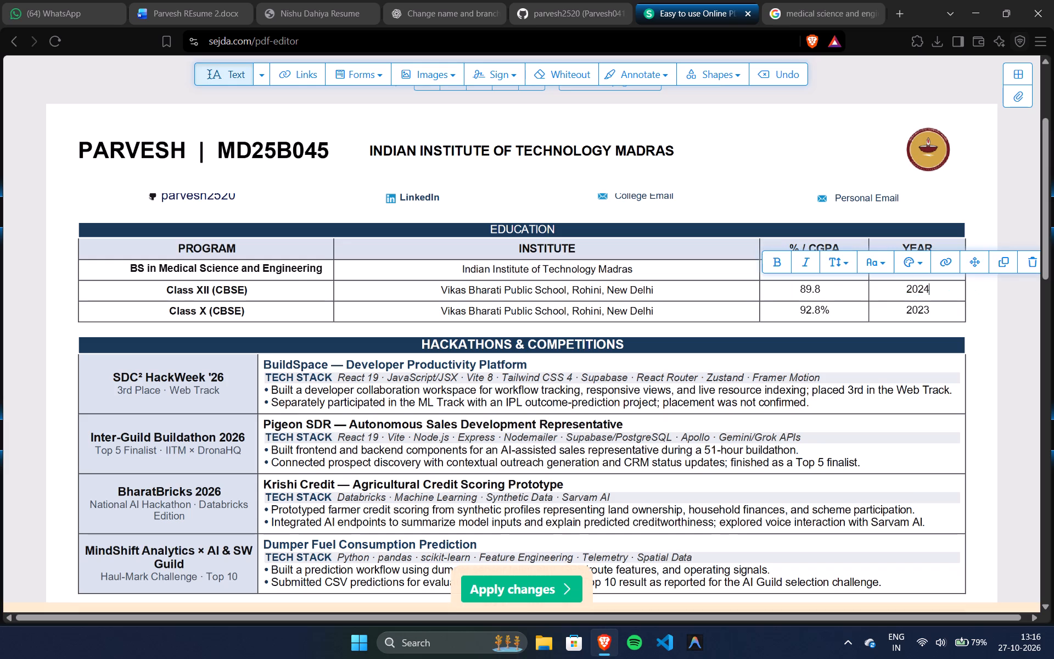
key("BackSpace")
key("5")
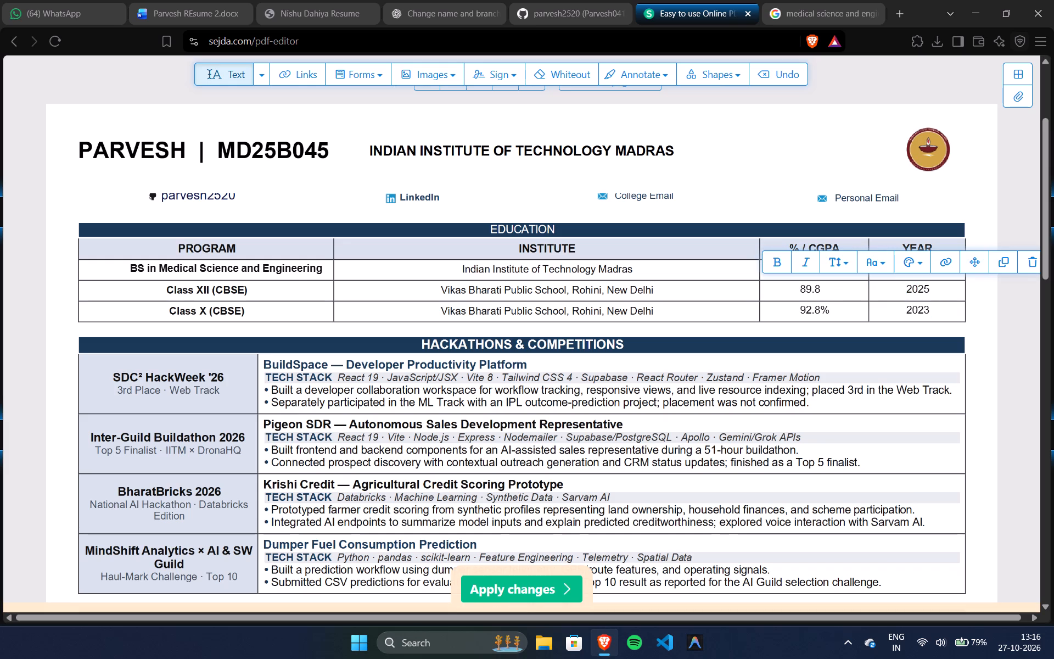
left_click(975, 326)
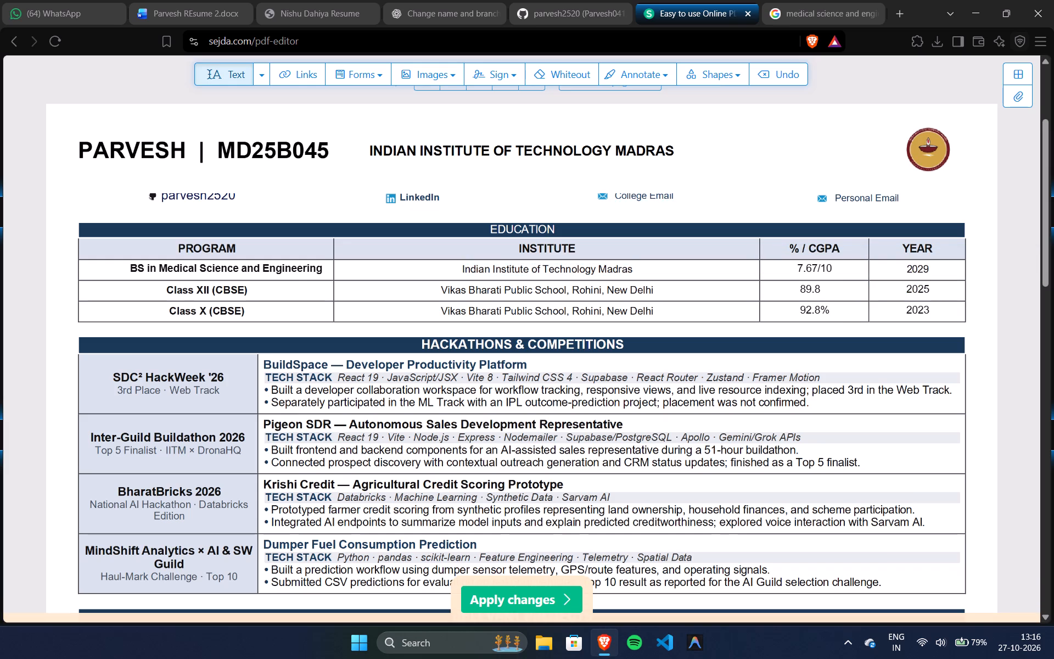
Close the browser tab holding the medical science and engineering web search.
left_click(904, 7)
middle_click(837, 4)
middle_click(802, 0)
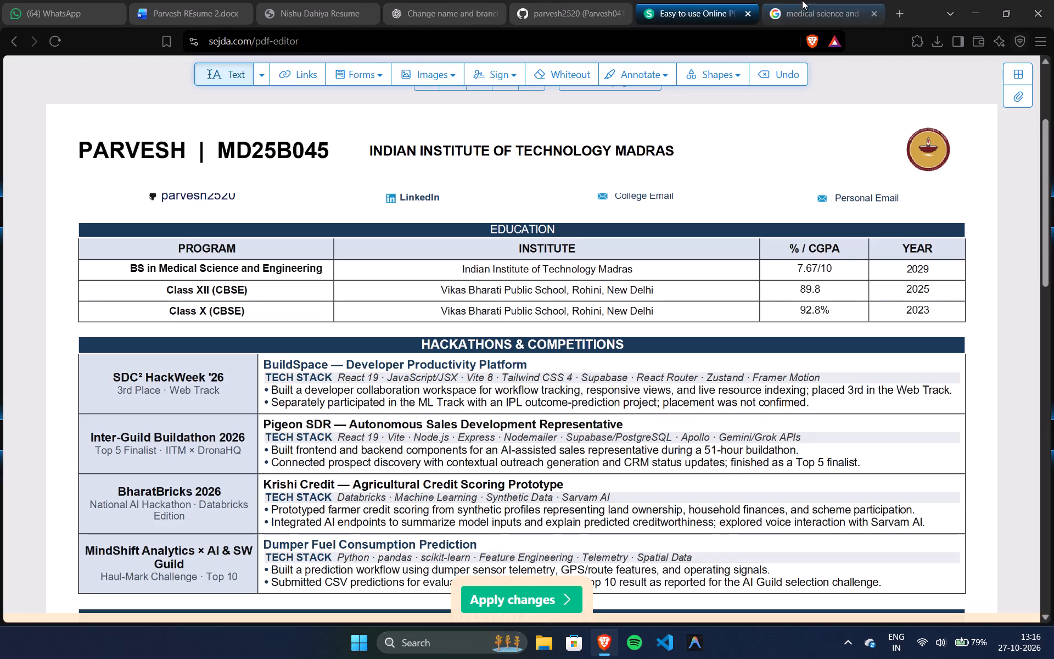
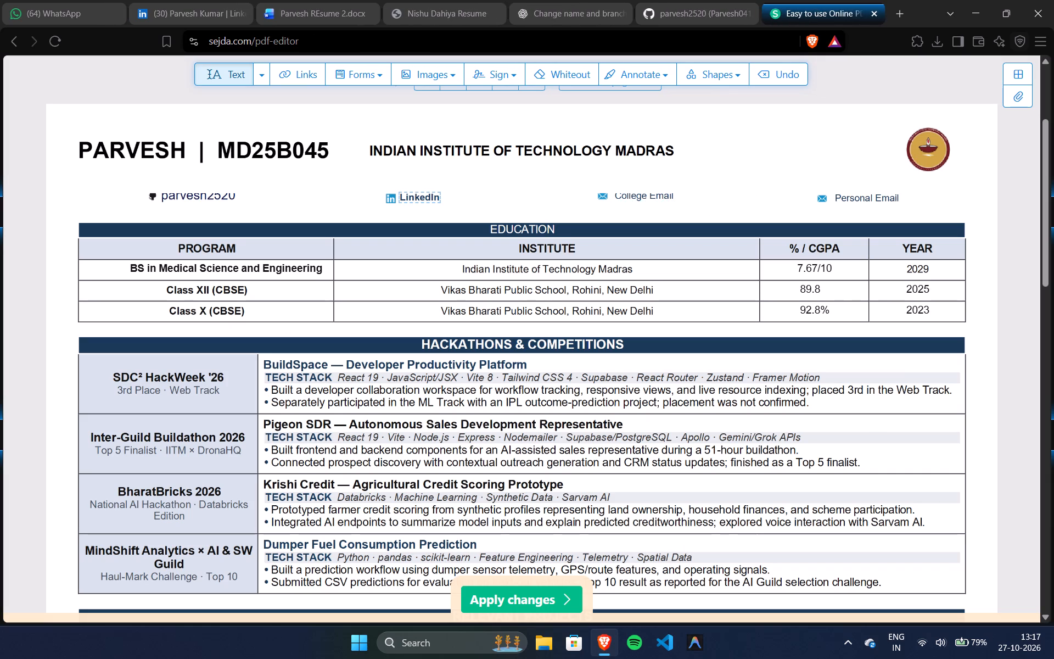
Open the link properties of the LinkedIn contact in the resume header, with its external URL ready for editing.
left_click(300, 75)
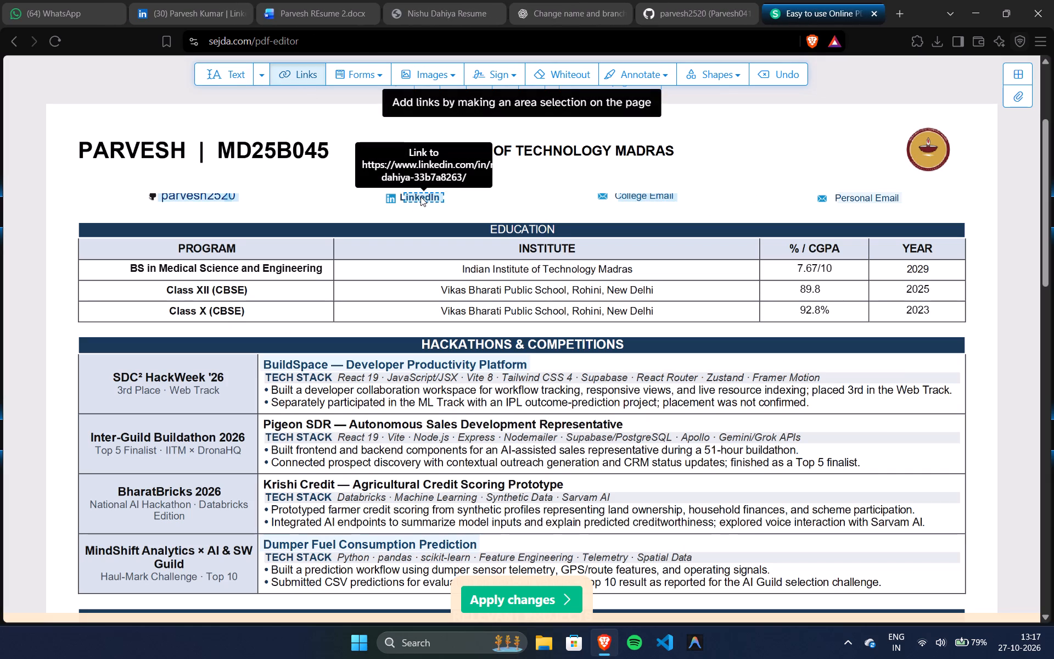
left_click(421, 197)
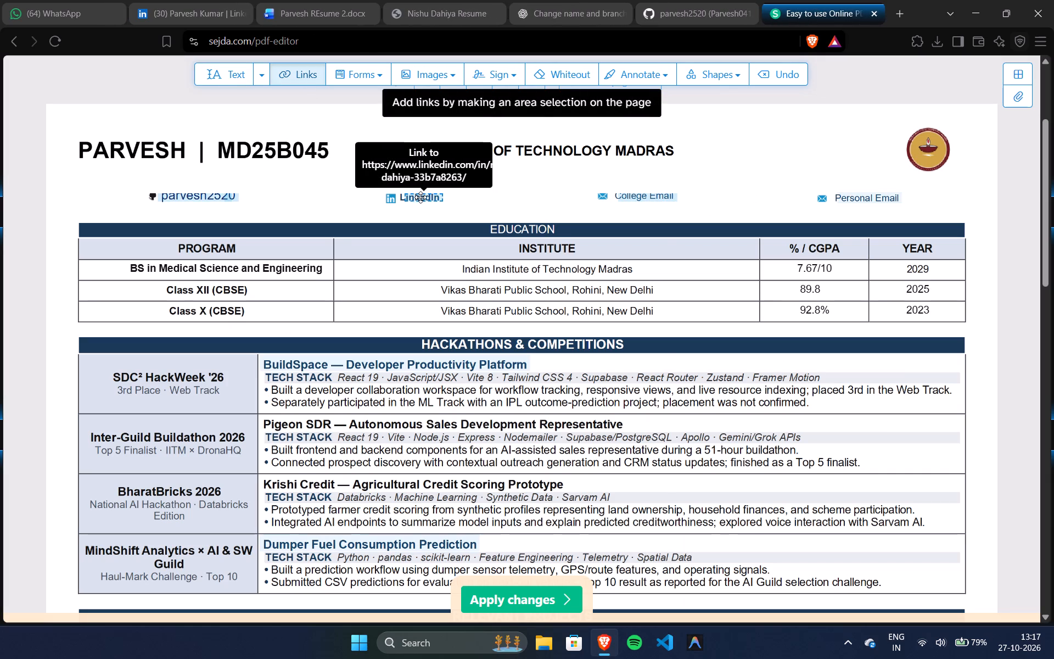
left_click(421, 198)
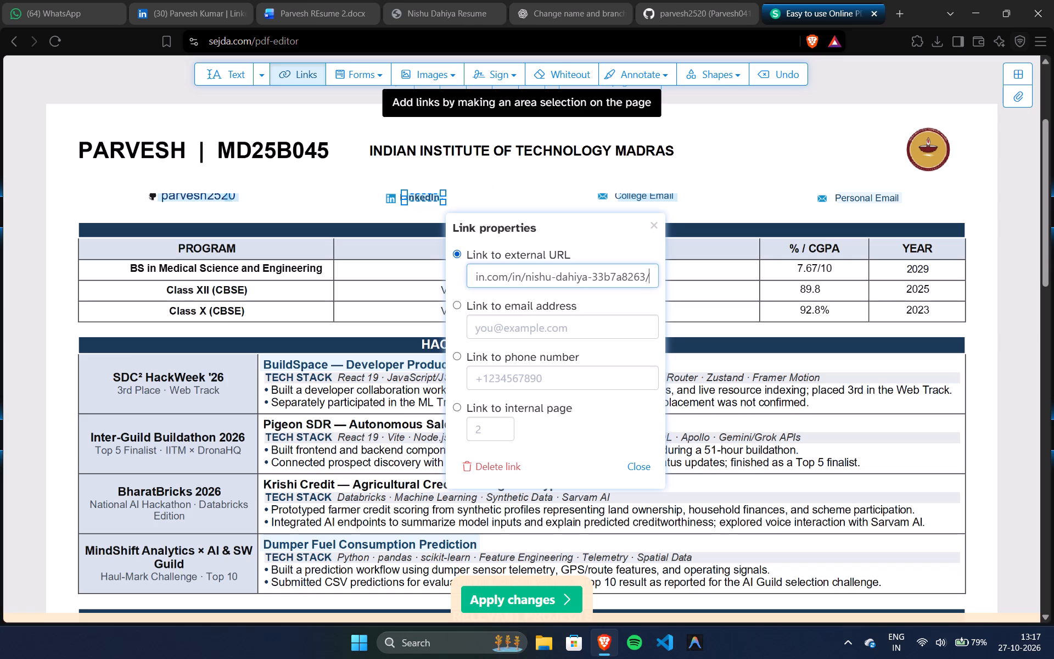
Replace the external URL of the resume's LinkedIn link with the student's own copied LinkedIn profile address.
key("ctrl+a")
key("ctrl+v")
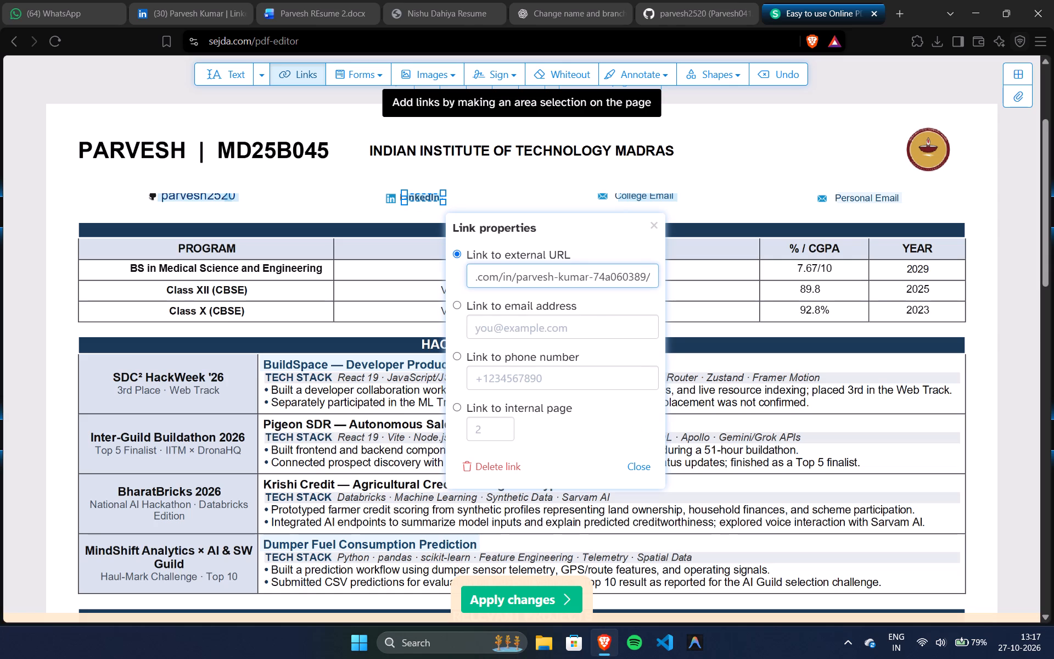
left_click(631, 459)
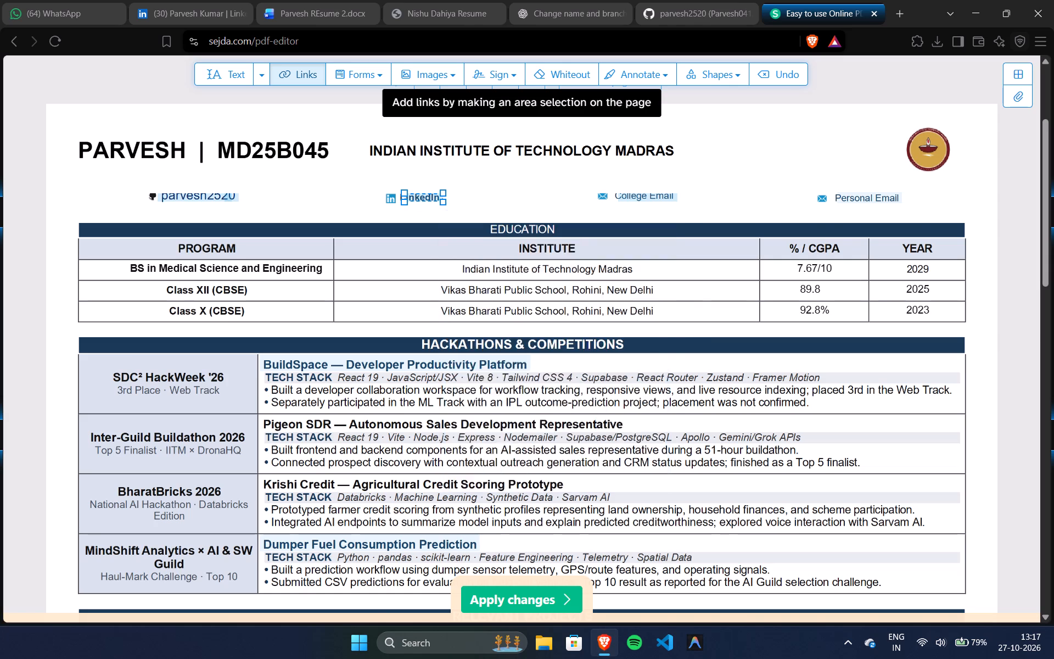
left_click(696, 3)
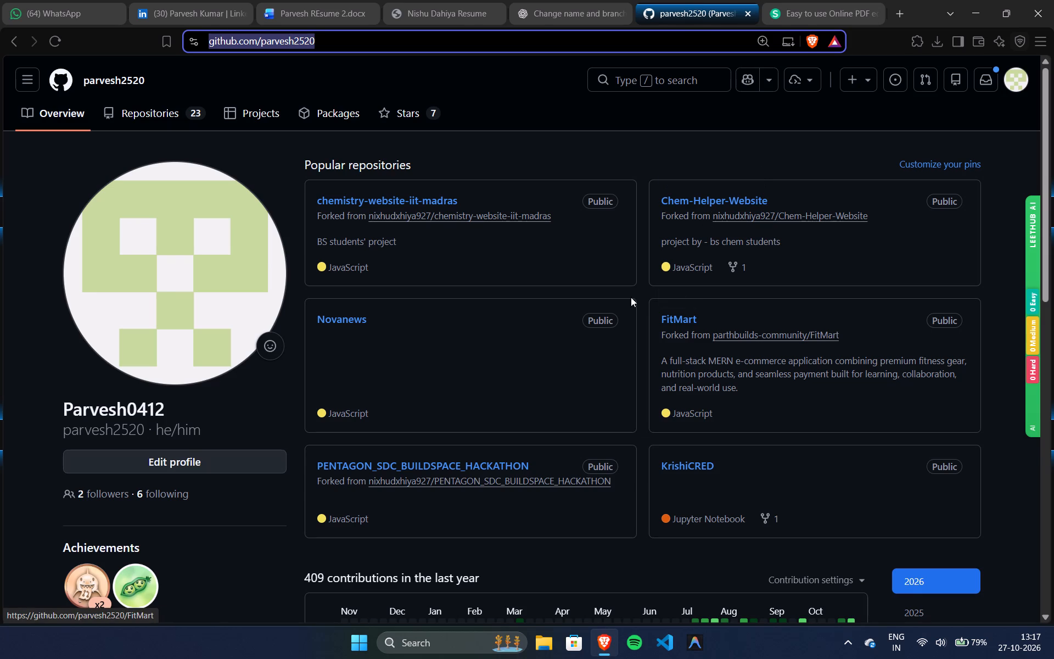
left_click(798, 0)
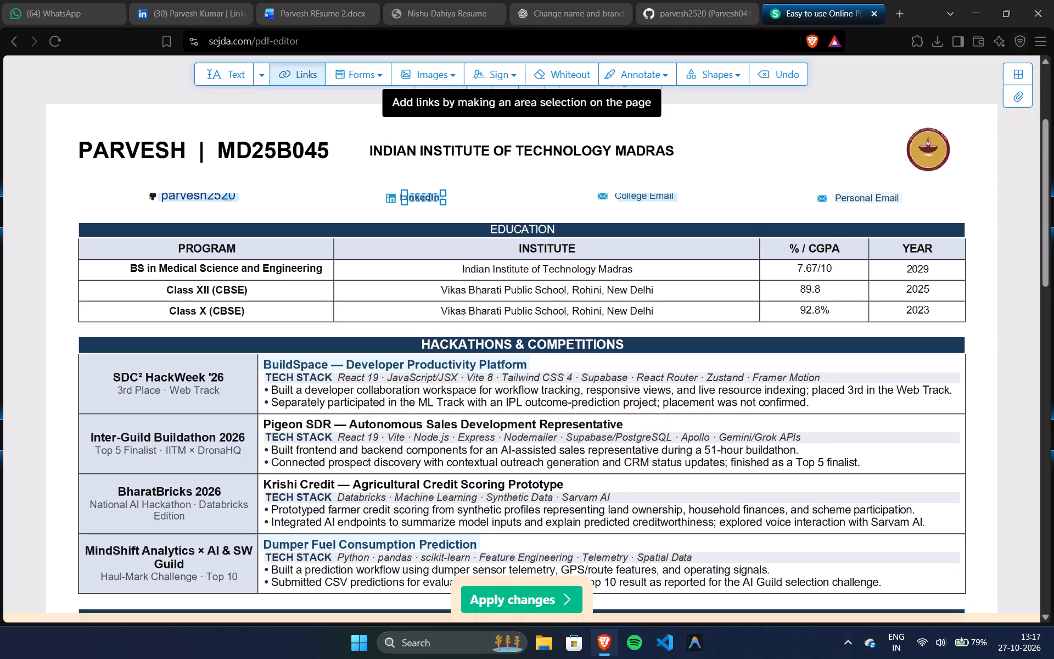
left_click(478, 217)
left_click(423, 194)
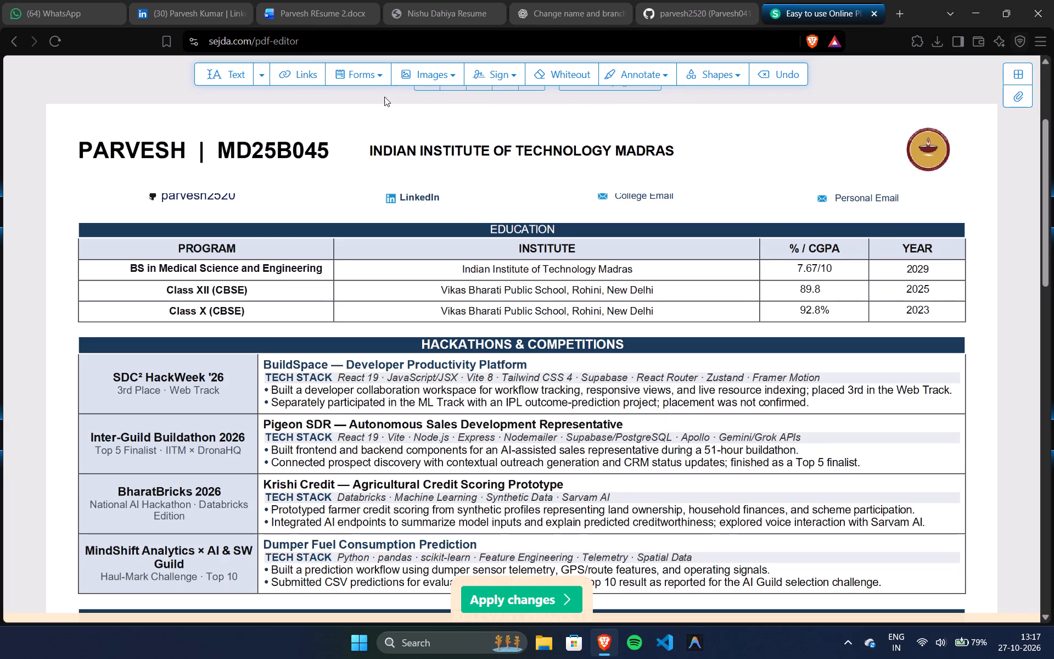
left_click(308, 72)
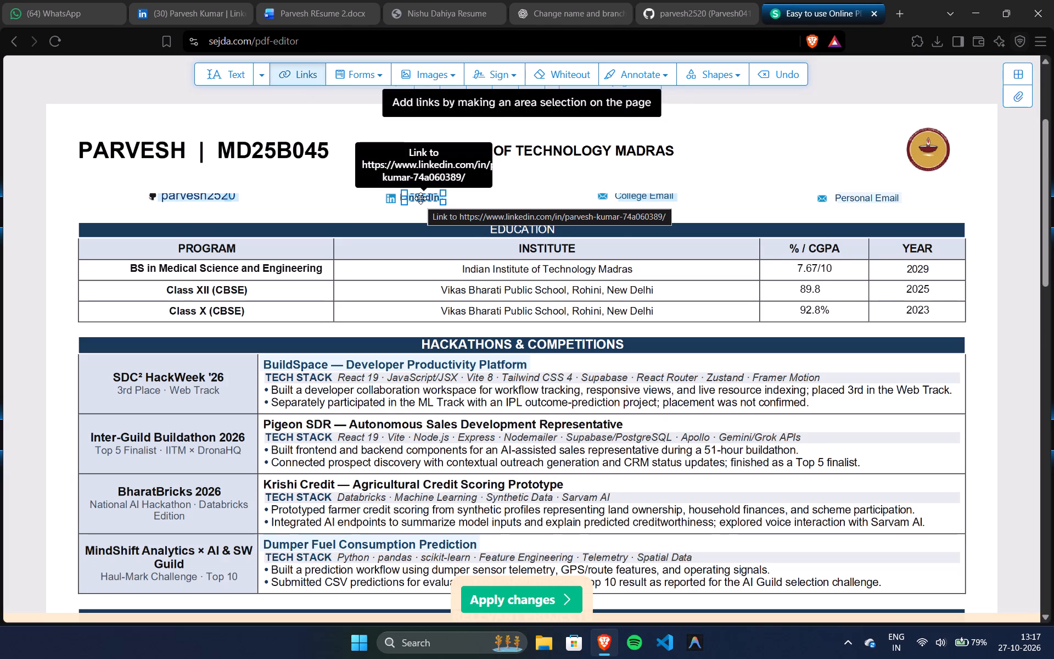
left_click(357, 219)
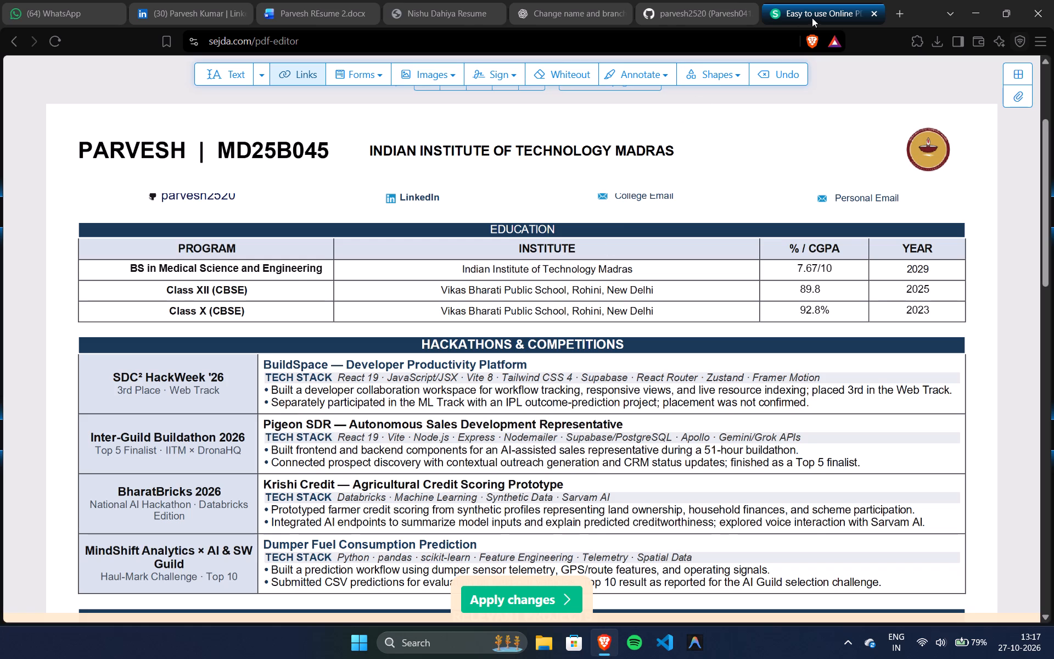
Open the student's 10th marksheet PDF from the personal folder in Documents and copy the school name "RAO PAHLAD SINGH SR SEC SCH KHATOD".
left_click(542, 651)
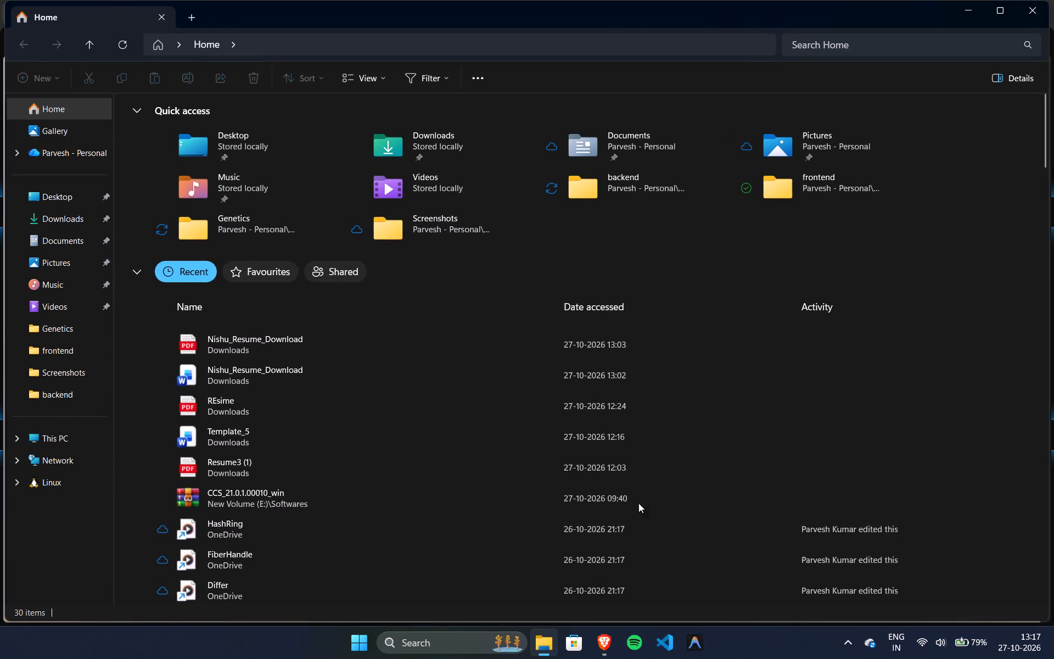
left_click(68, 446)
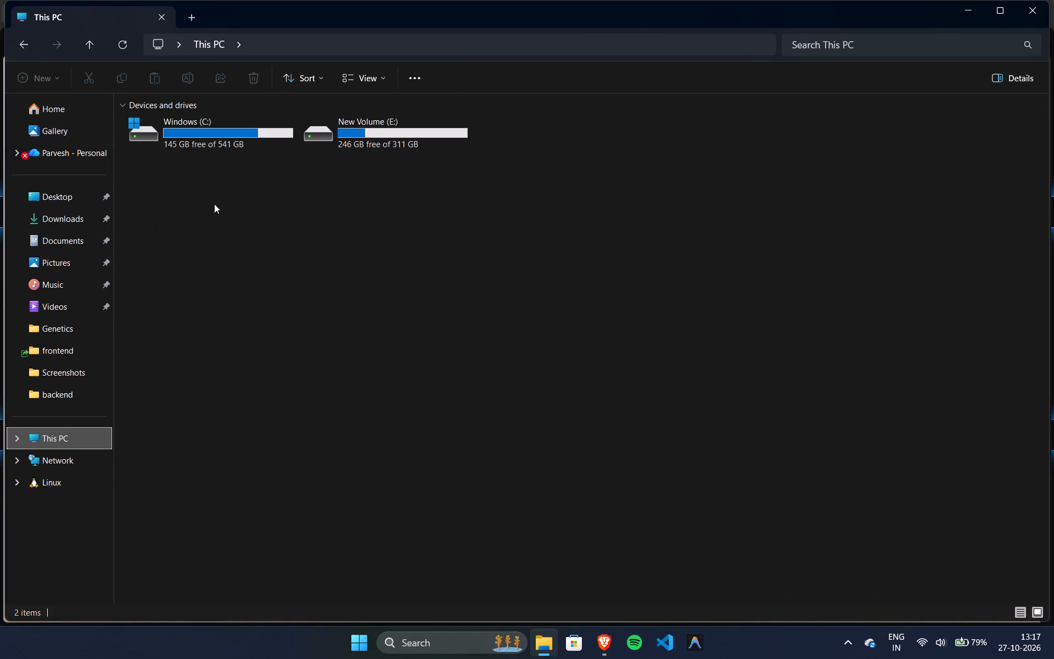
left_click(72, 222)
left_click(62, 245)
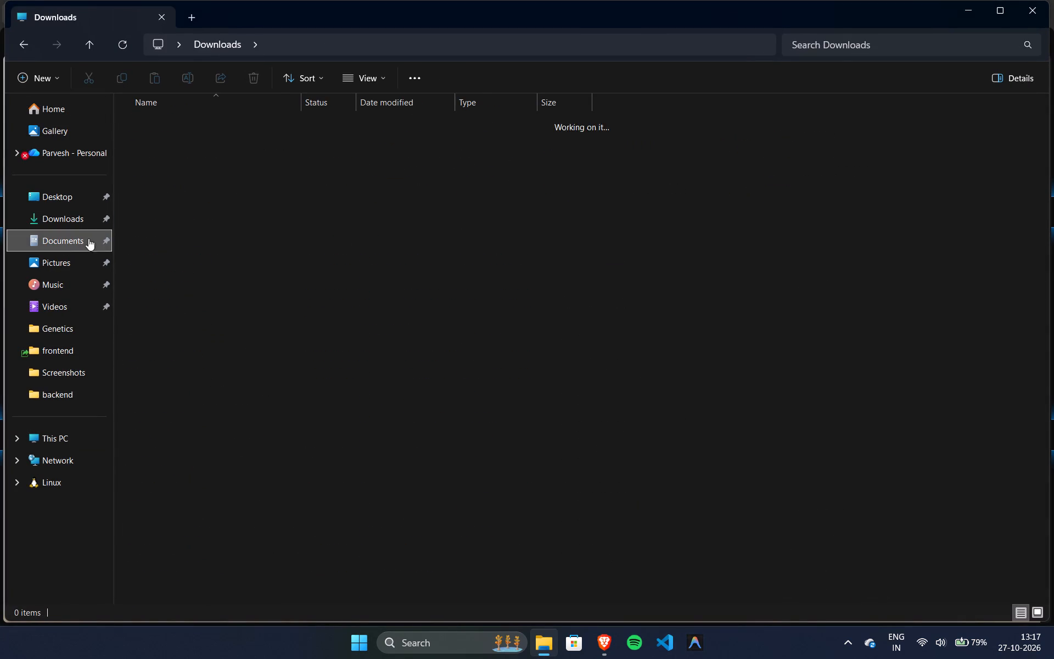
double_click(204, 537)
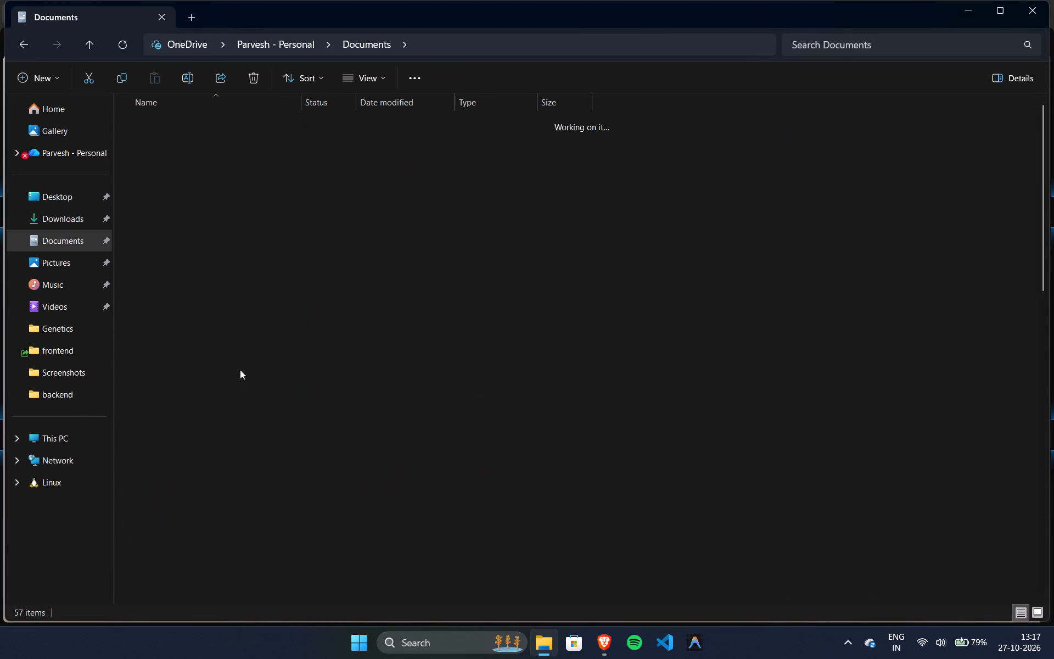
double_click(211, 130)
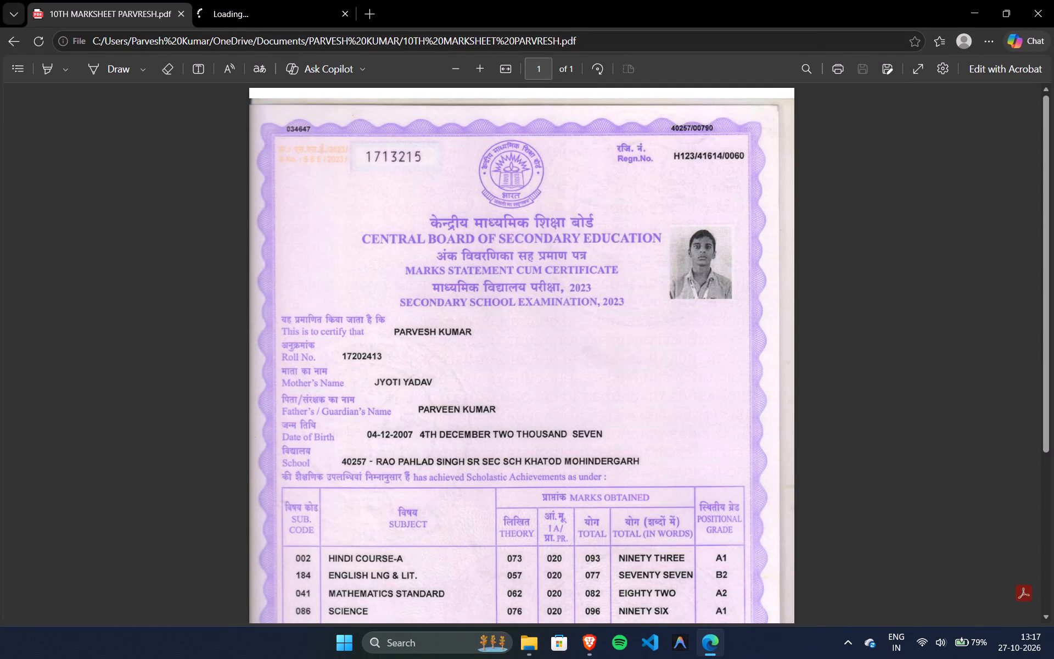
left_click_drag(374, 461, 523, 461)
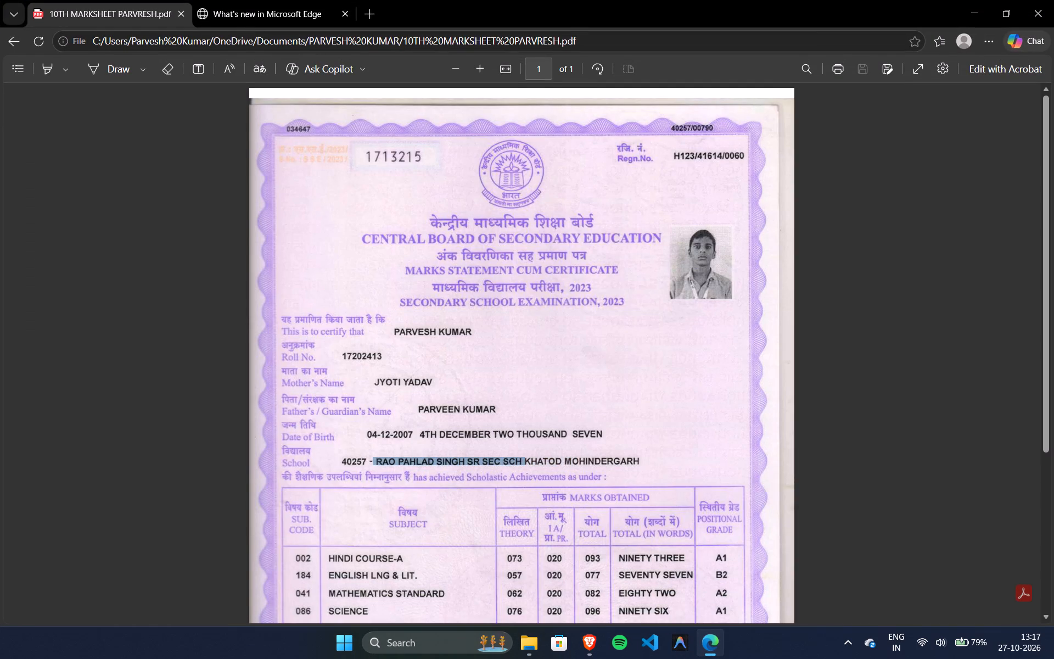
left_click_drag(523, 461, 558, 459)
key("ctrl+c")
Back in the Sejda editor, replace the Class XII institute in the Education table with the copied "RAO PAHLAD SINGH SR SEC SCH KHATOD".
key("alt+Tab")
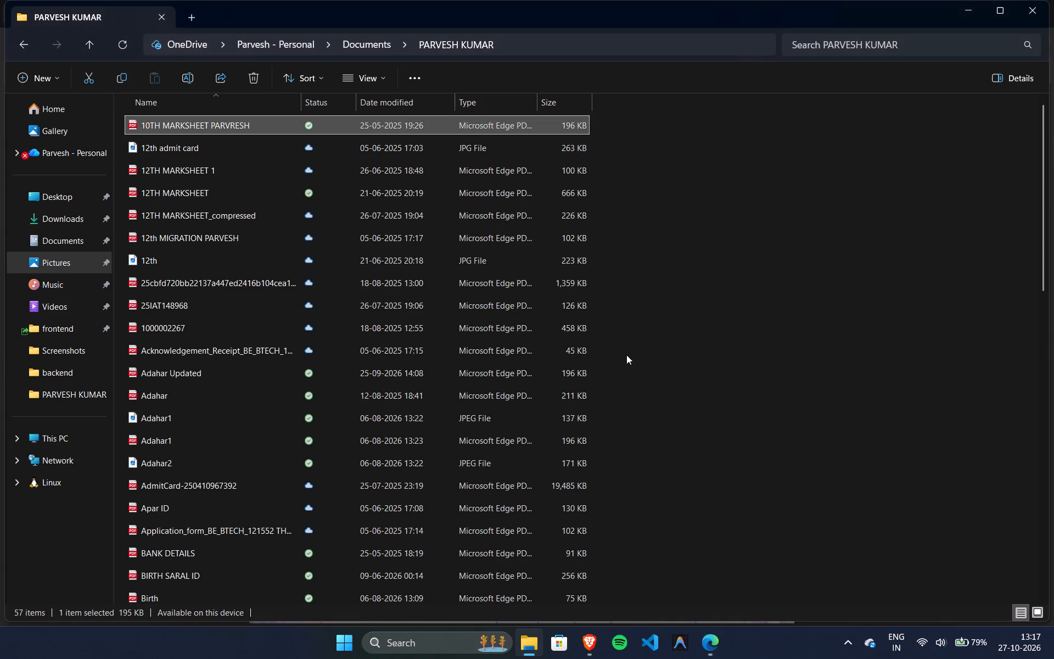
key("alt+Tab")
key("alt+Tab")
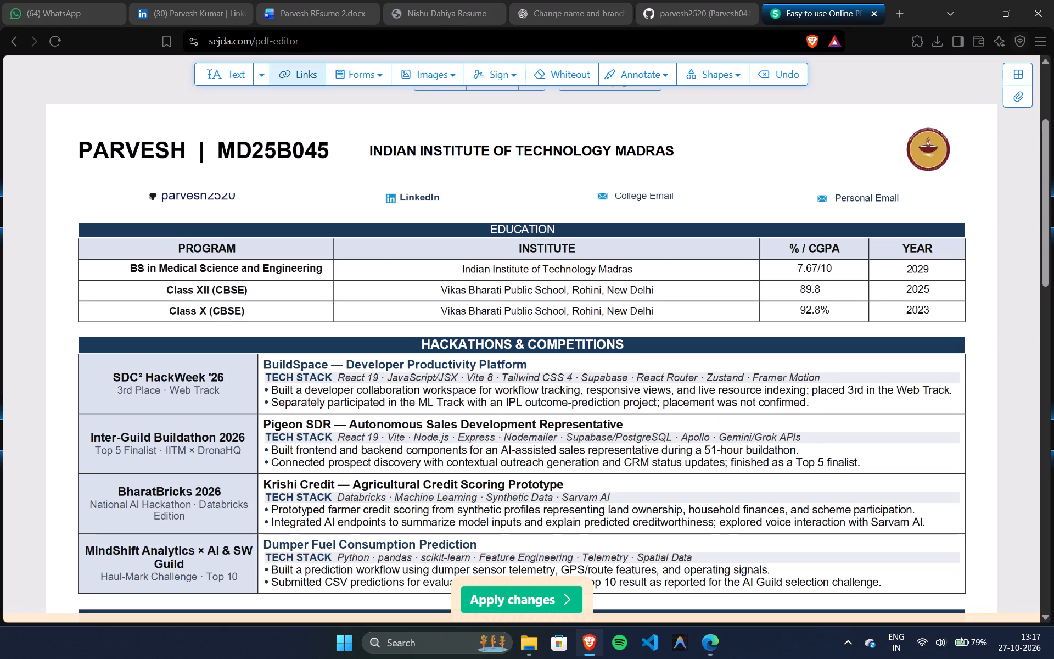
left_click(650, 289)
left_click(604, 287)
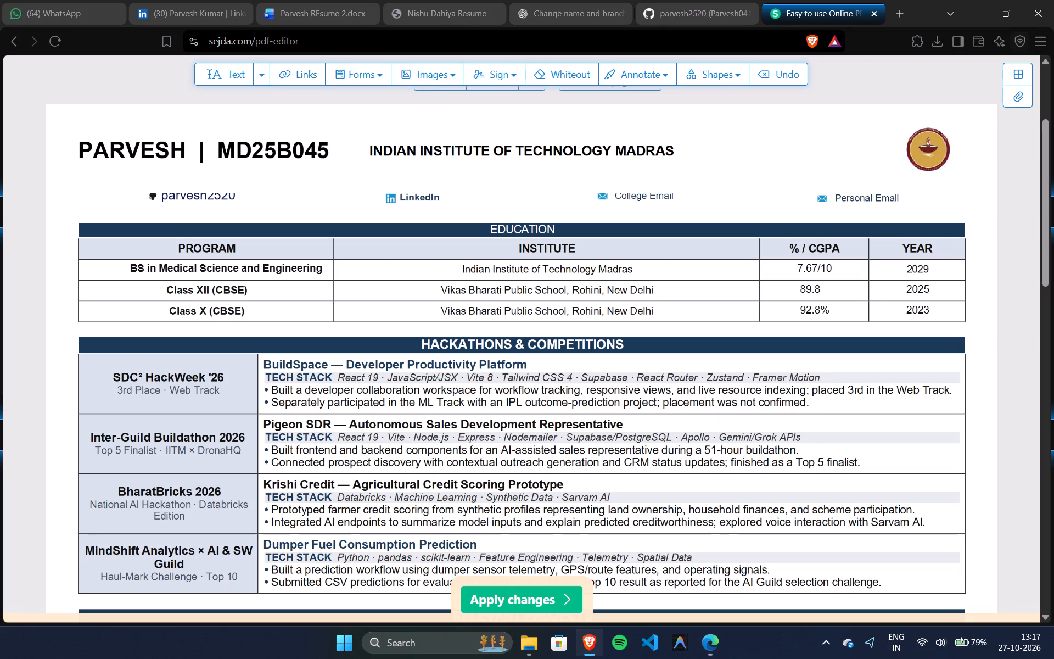
left_click(317, 74)
left_click(228, 71)
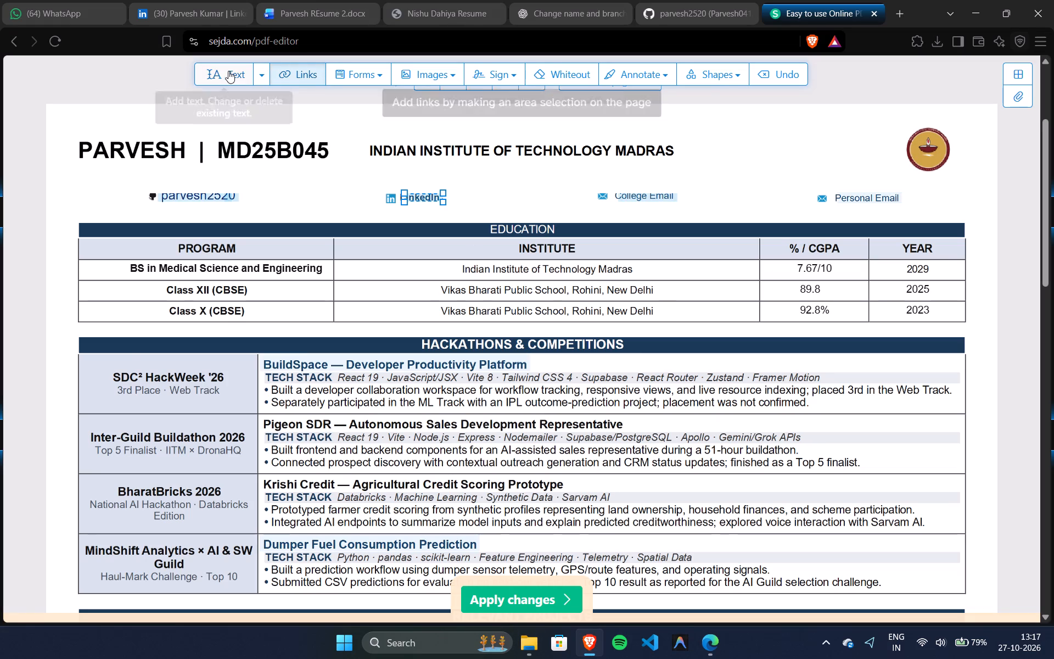
left_click(650, 289)
left_click(637, 288)
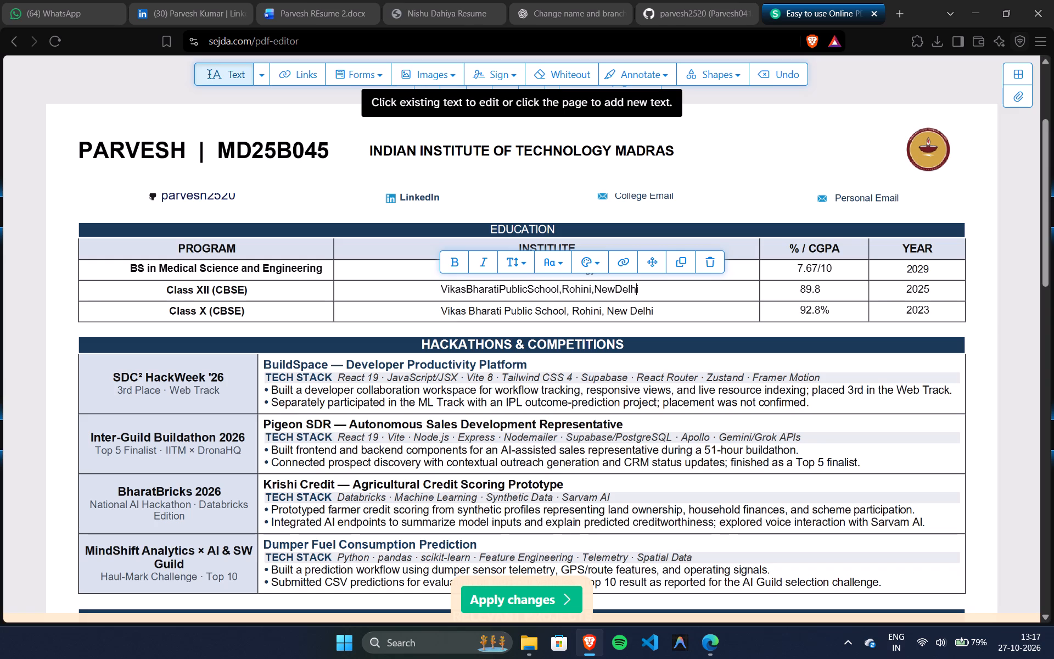
left_click(640, 288)
key("ctrl+a")
key("ctrl+BackSpace")
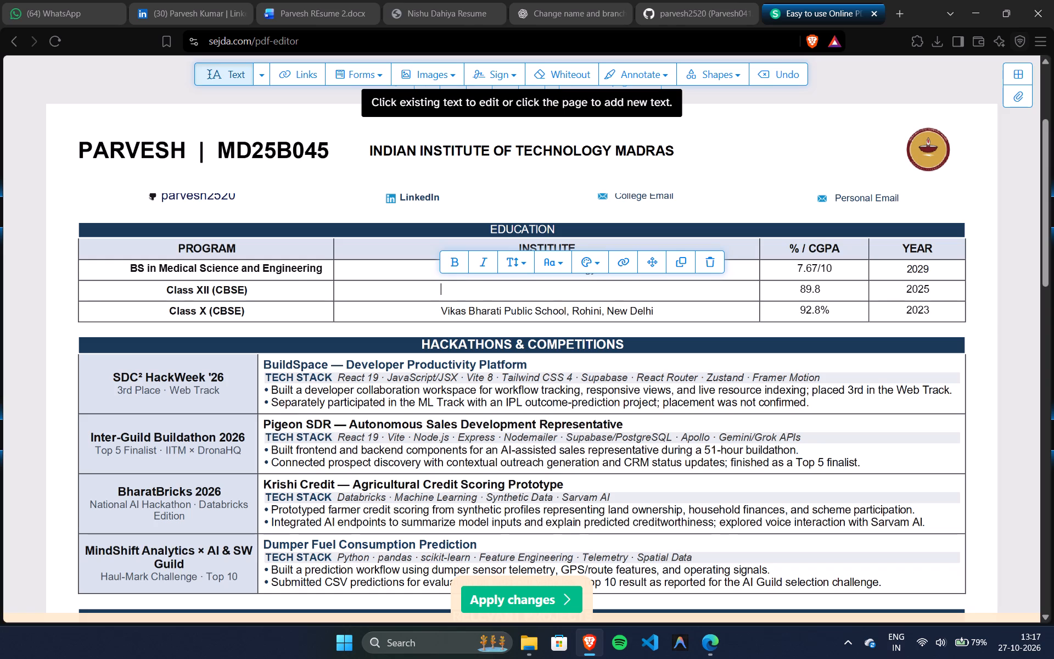
key("ctrl+v")
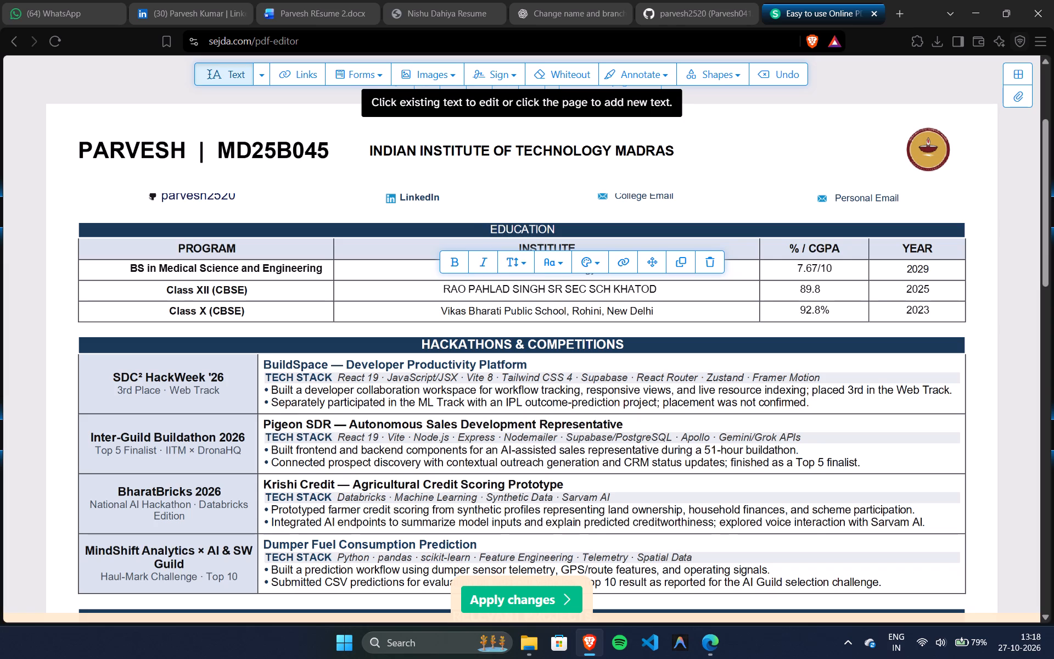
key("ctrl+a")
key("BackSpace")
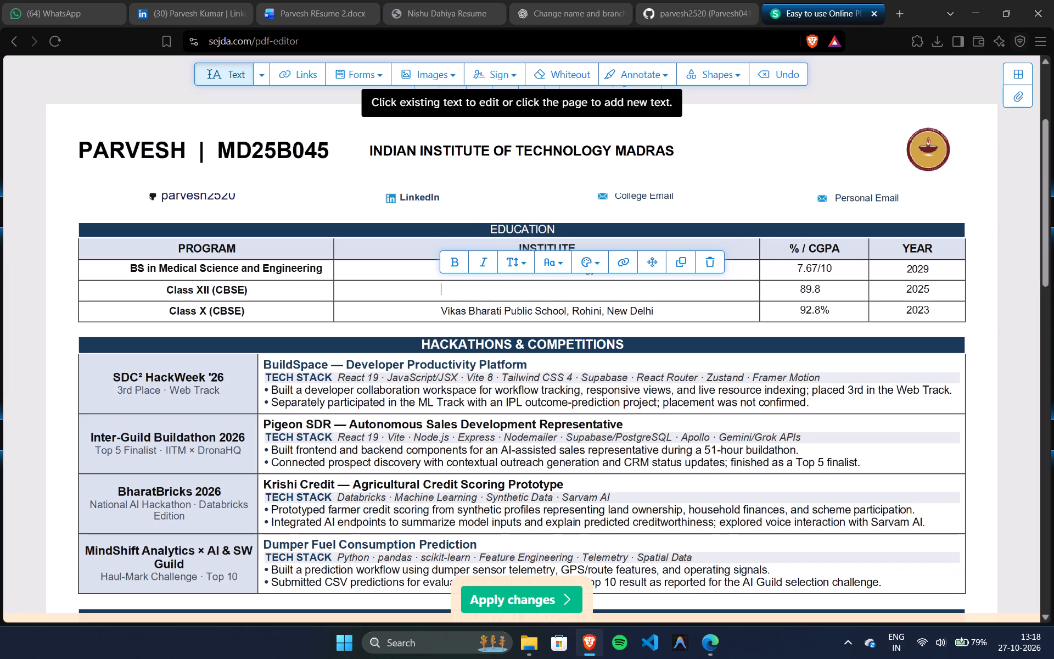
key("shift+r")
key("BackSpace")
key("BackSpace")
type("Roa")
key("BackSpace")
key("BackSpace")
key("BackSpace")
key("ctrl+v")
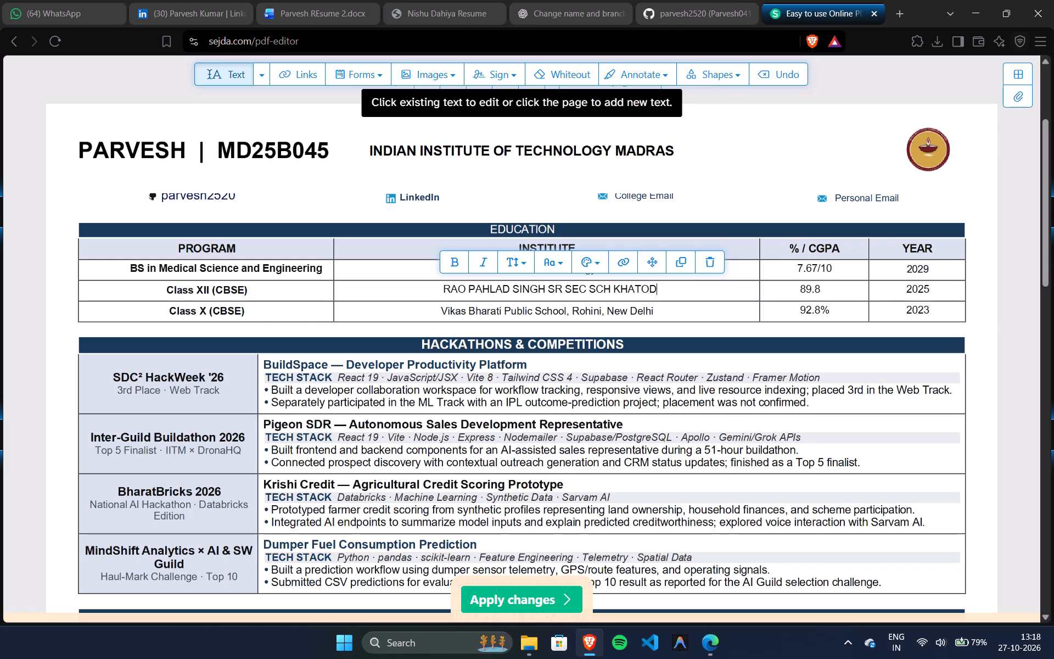
Change the first two words of the Class XII institute name to title case, "Rao Pahlad".
left_click(466, 287)
key("BackSpace")
key("BackSpace")
key("a")
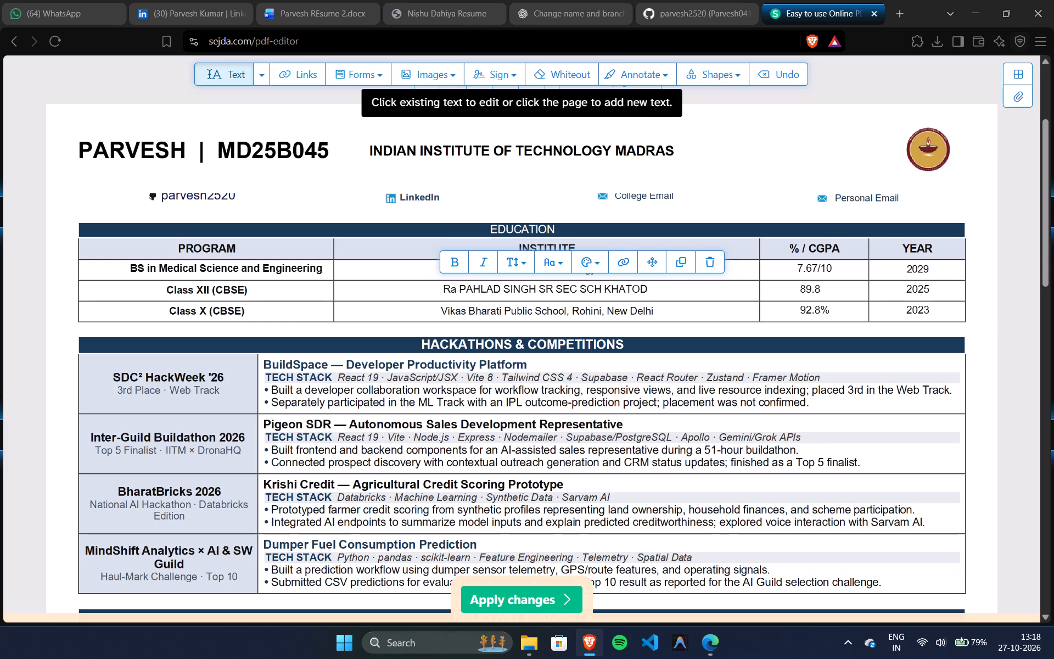
key("o")
left_click(506, 289)
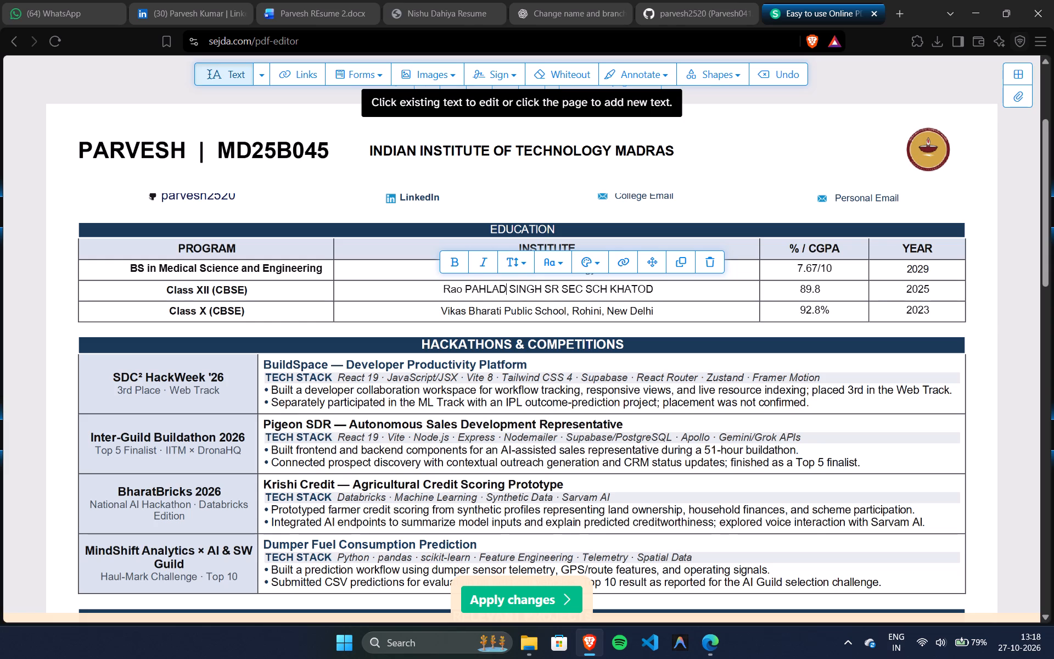
key("BackSpace")
key("BackSpace")
key("BackSpace")
key("BackSpace")
key("BackSpace")
type("ah")
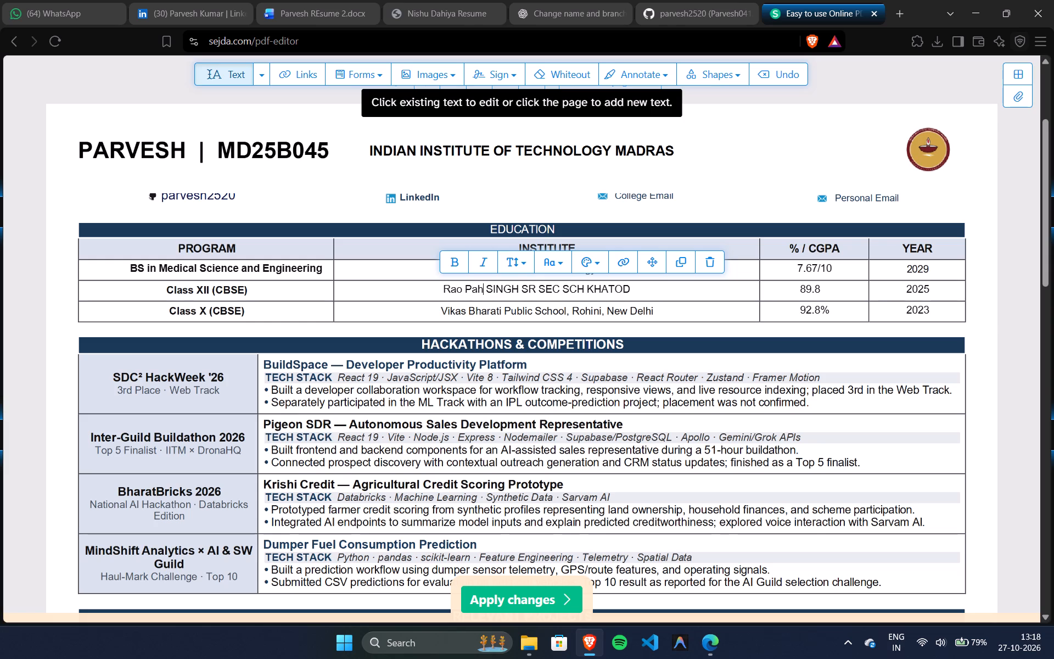
type("lad")
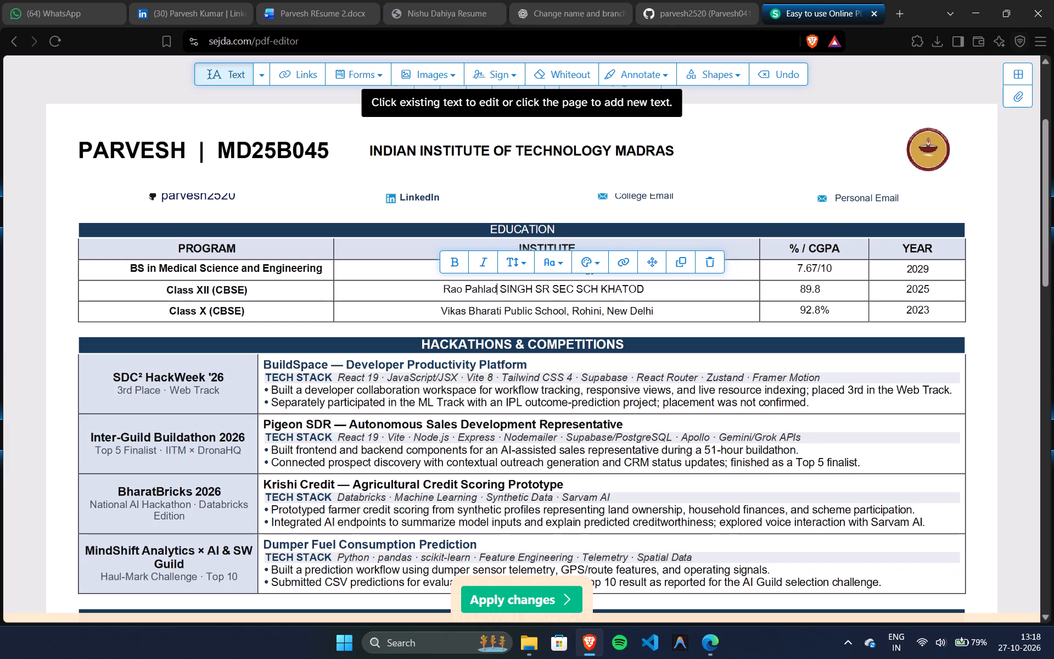
Change the end of the Class XII institute name by expanding "SCH" to "School" and replacing "KHATOD" with a comma.
left_click(598, 289)
type("ool")
key("BackSpace")
key("BackSpace")
key("BackSpace")
key("BackSpace")
key("BackSpace")
type("chool")
left_click_drag(654, 288, 612, 288)
key("BackSpace")
key("comma")
Search the web for "rps mahendergarh" in a new tab and open the RPS-Mahendergarh school website, rpsmgarh.edu.in.
left_click(895, 6)
type("rps ,a")
key("BackSpace")
key("BackSpace")
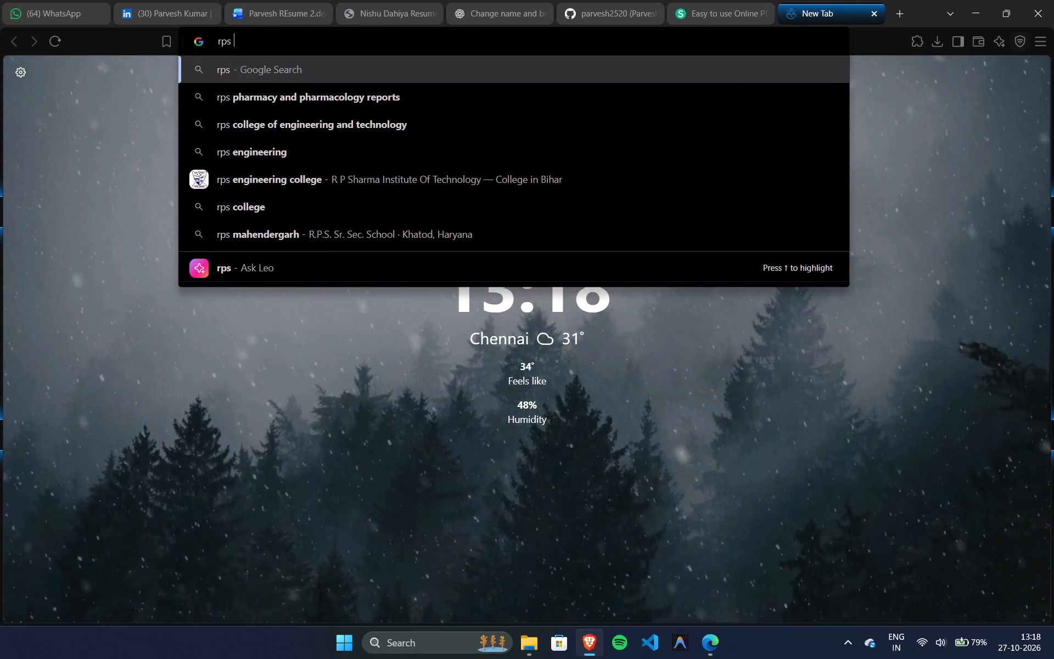
type("man")
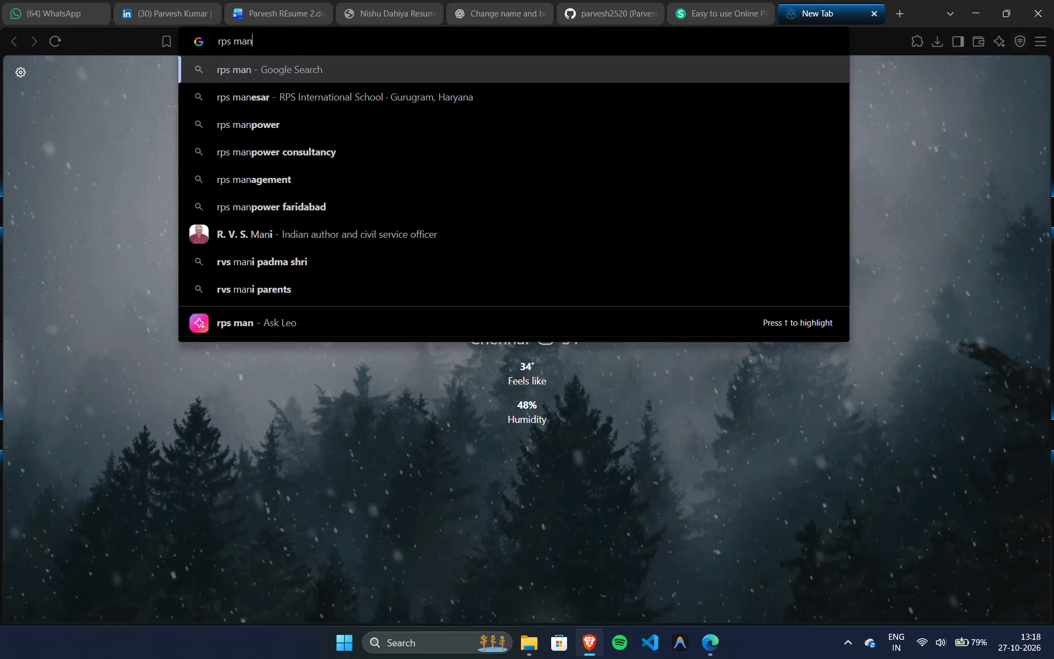
type("nh")
key("BackSpace")
key("BackSpace")
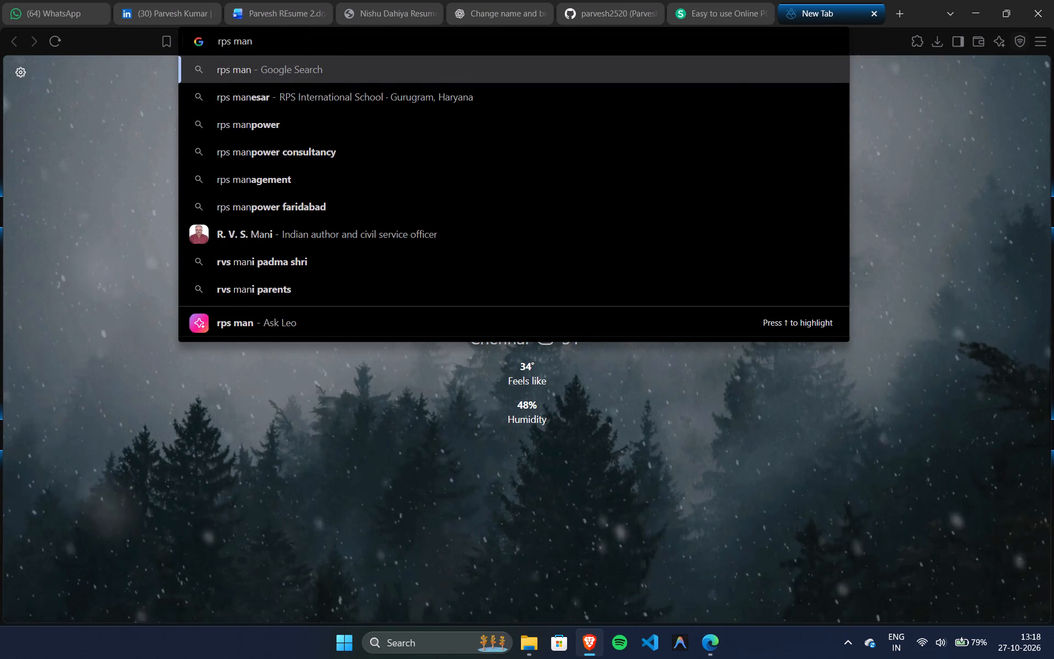
key("BackSpace")
left_click(436, 97)
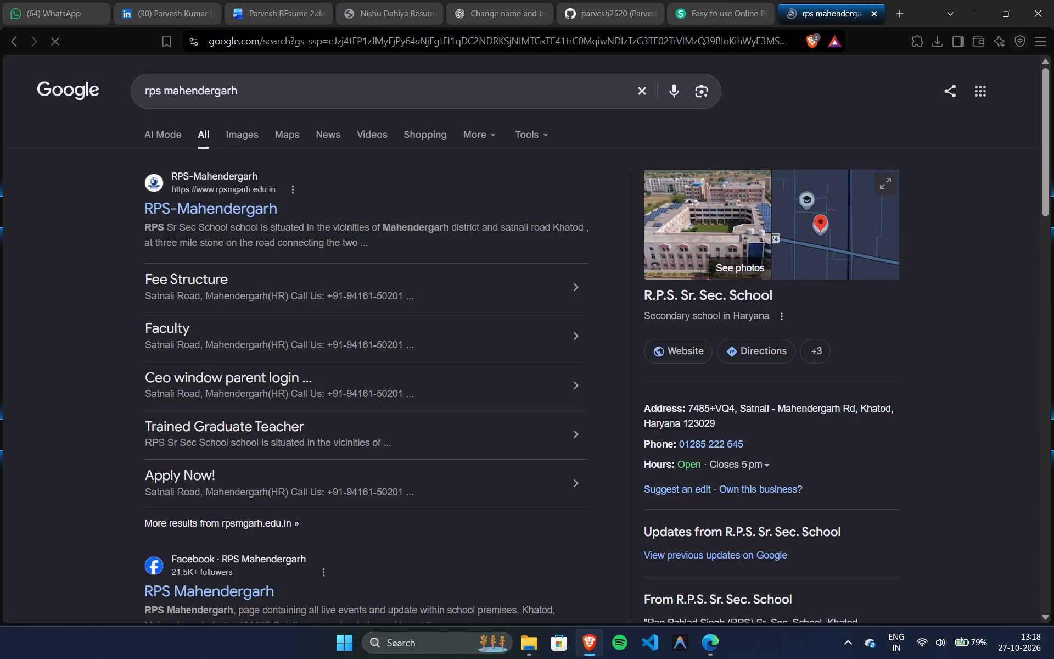
left_click(240, 92)
left_click(1, 215)
left_click(45, 239)
left_click(190, 214)
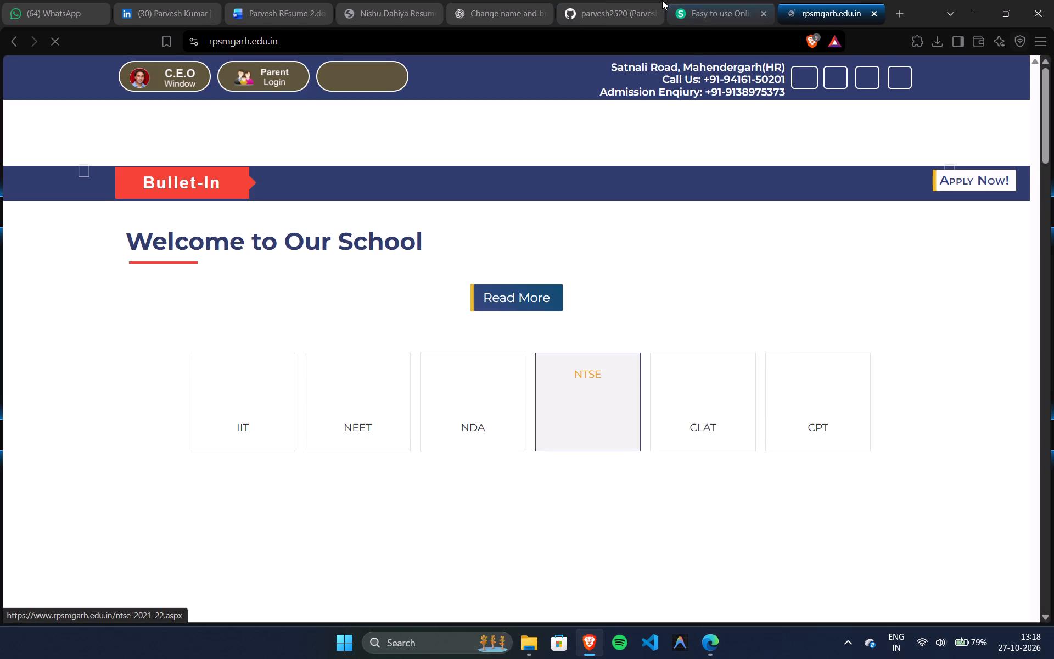
Back in the Sejda editor, add "Mahendergarh" after the comma in the Class XII institute, checking the spelling against the school website.
left_click(700, 0)
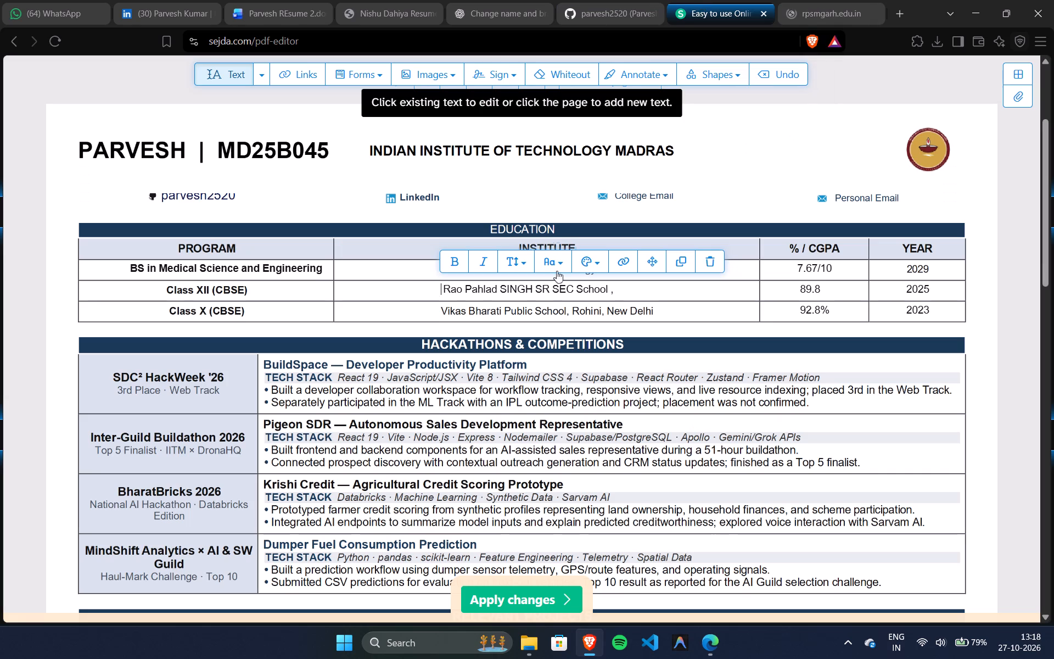
left_click(614, 287)
type("MA")
key("BackSpace")
type("ahe")
left_click(794, 0)
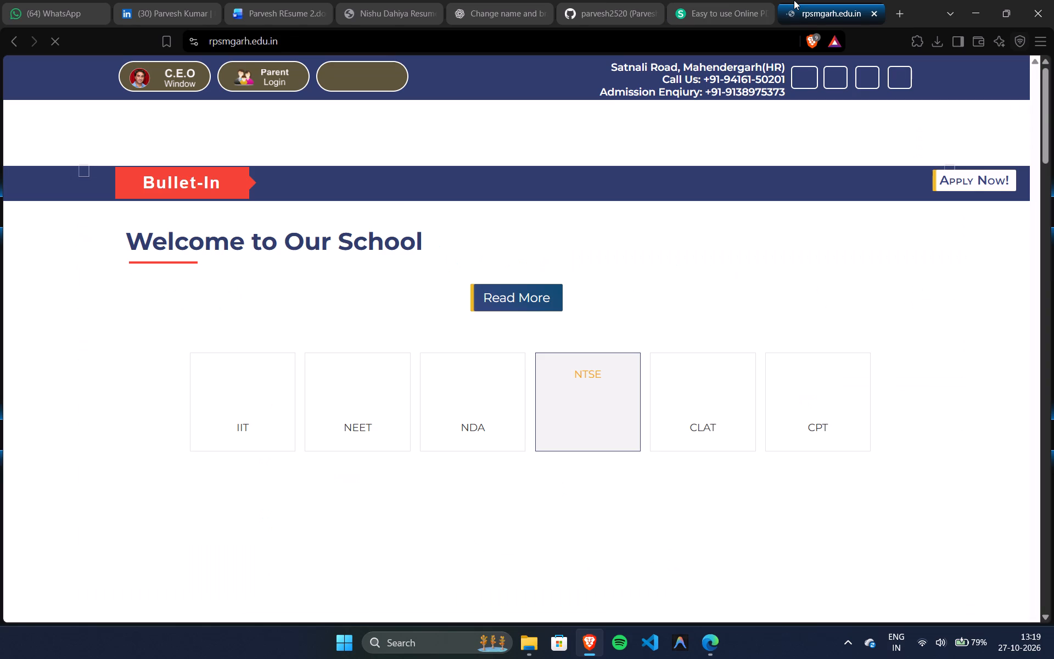
left_click(725, 0)
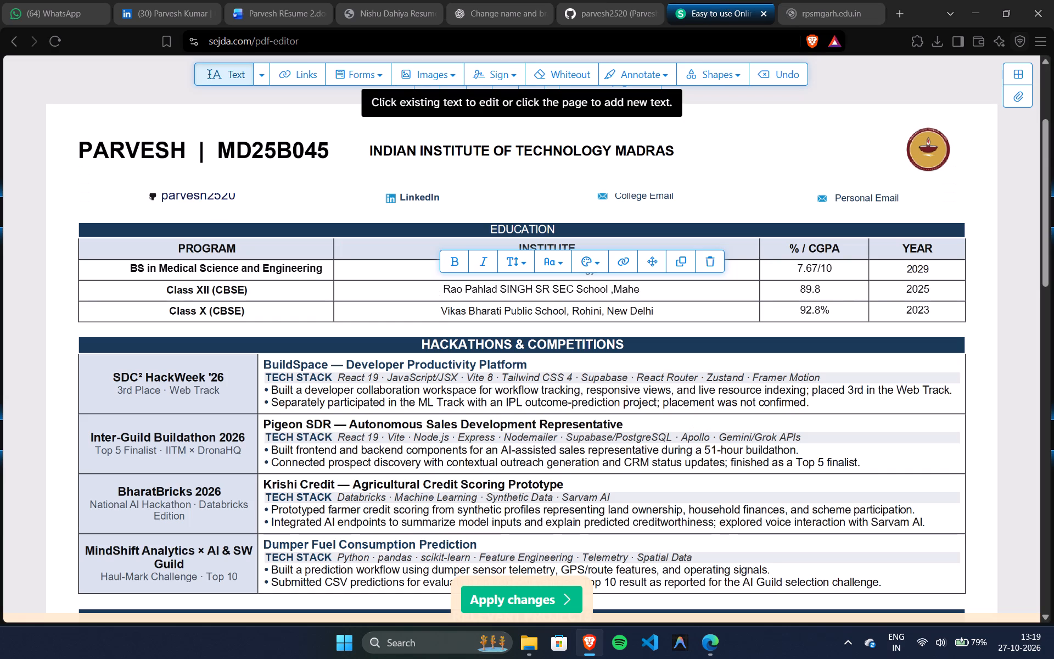
key("n")
key("bracketright")
key("BackSpace")
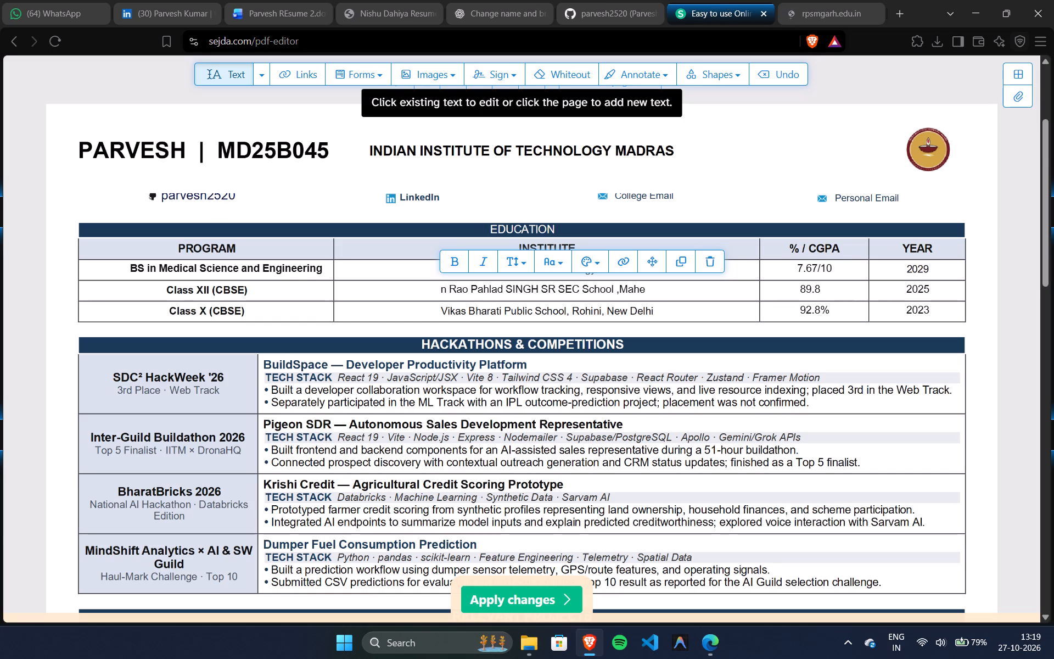
key("BackSpace")
left_click(638, 289)
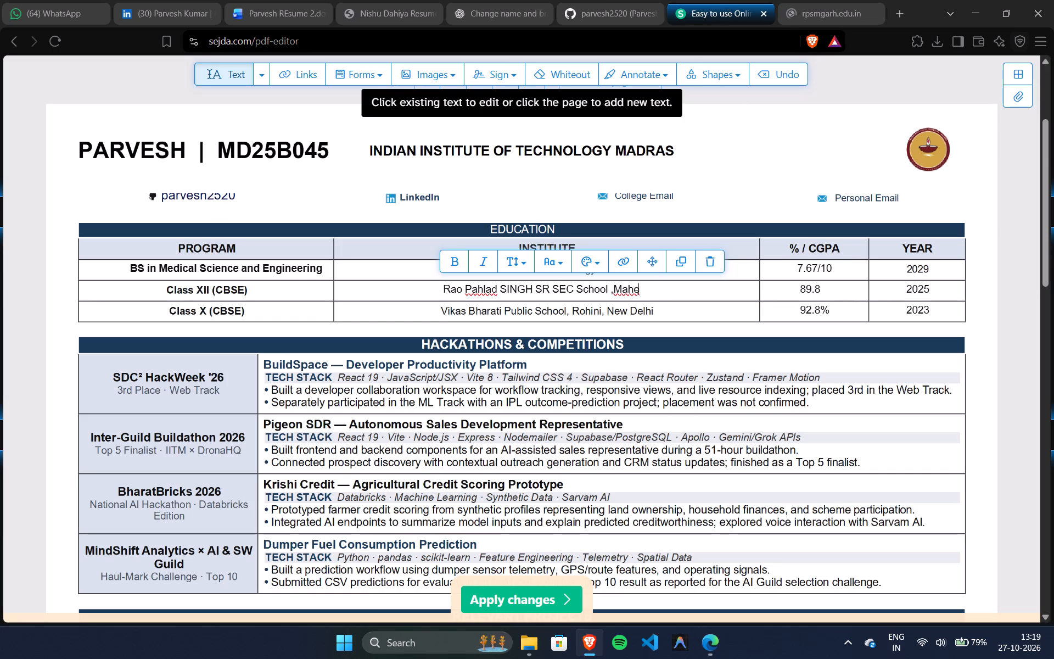
key("n")
left_click(834, 0)
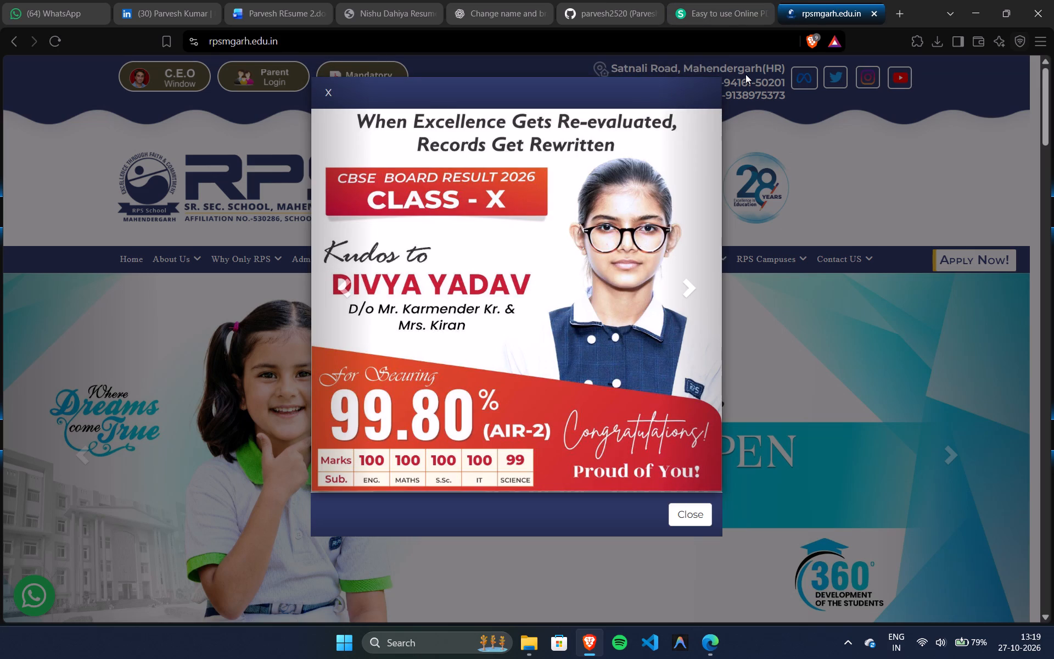
left_click(705, 0)
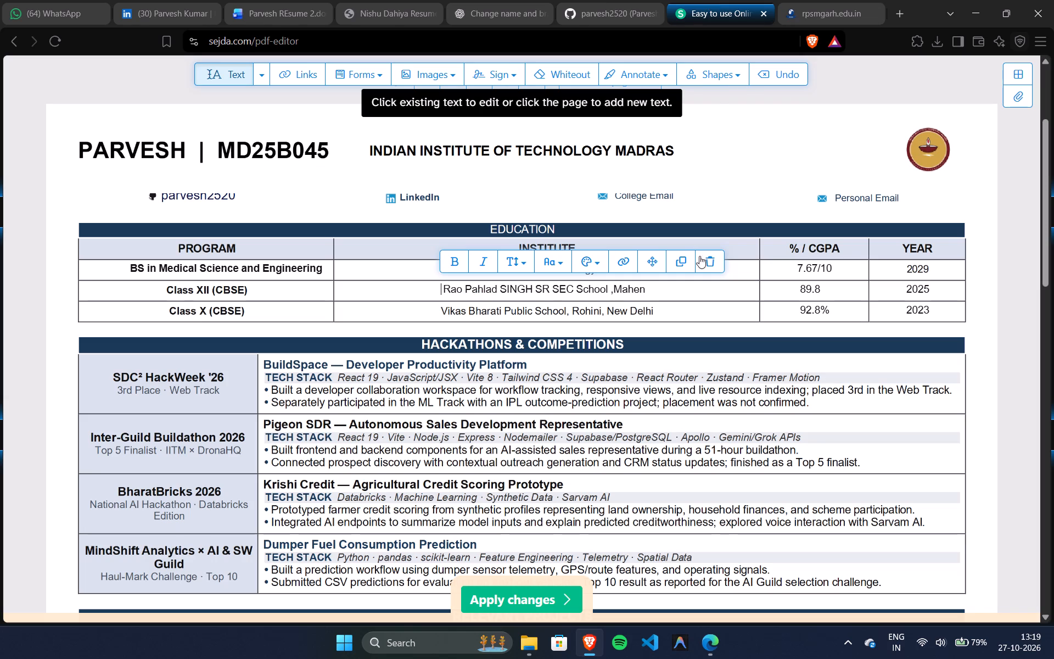
left_click(647, 289)
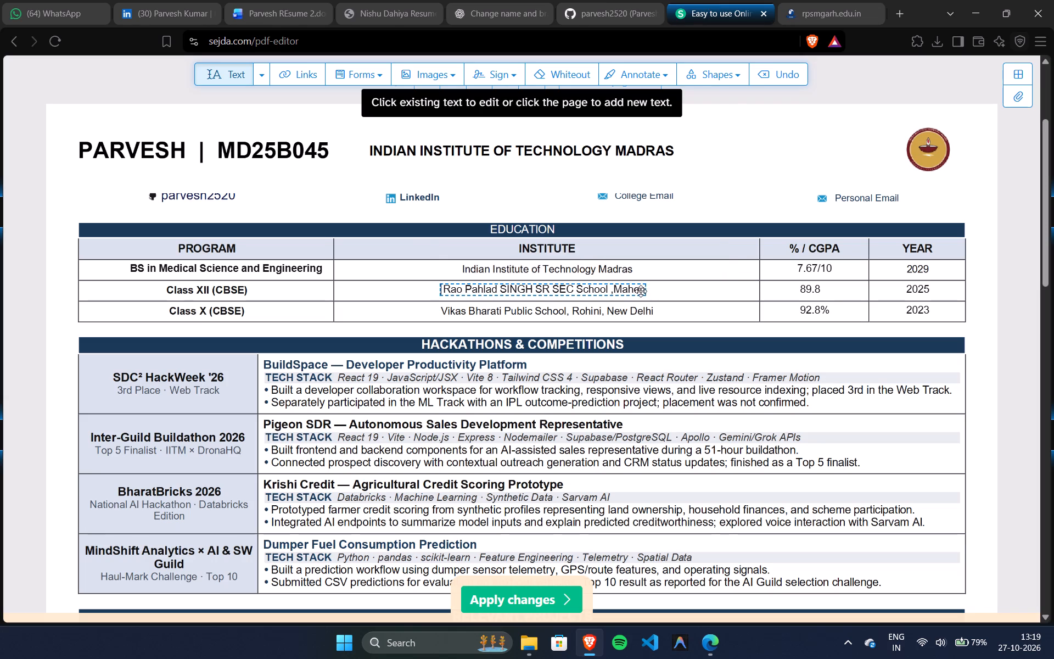
left_click(643, 291)
left_click(644, 288)
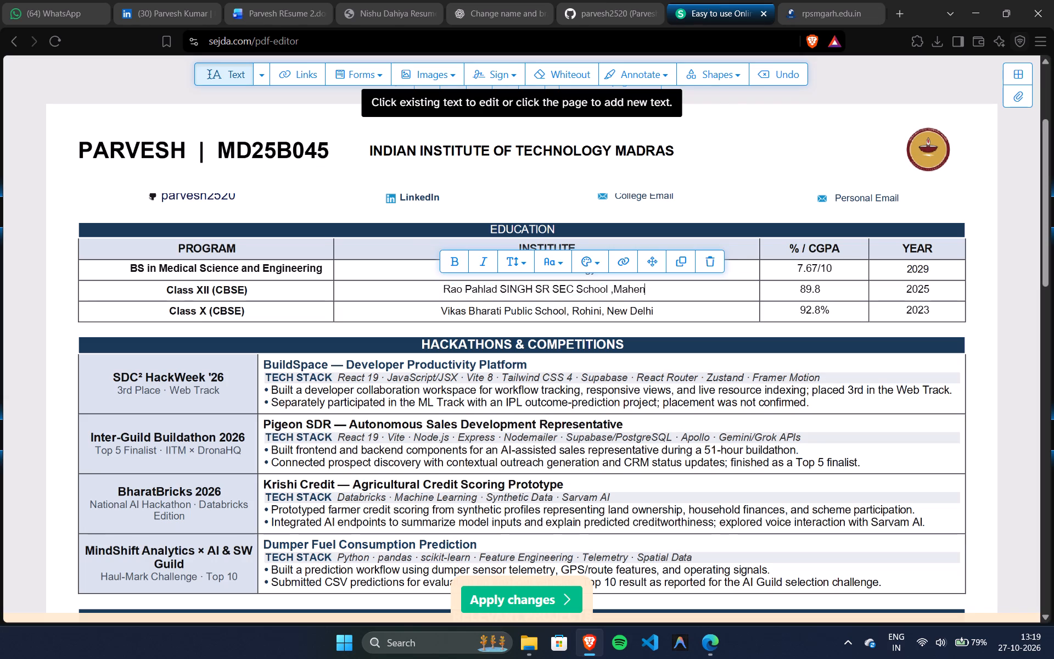
type("der")
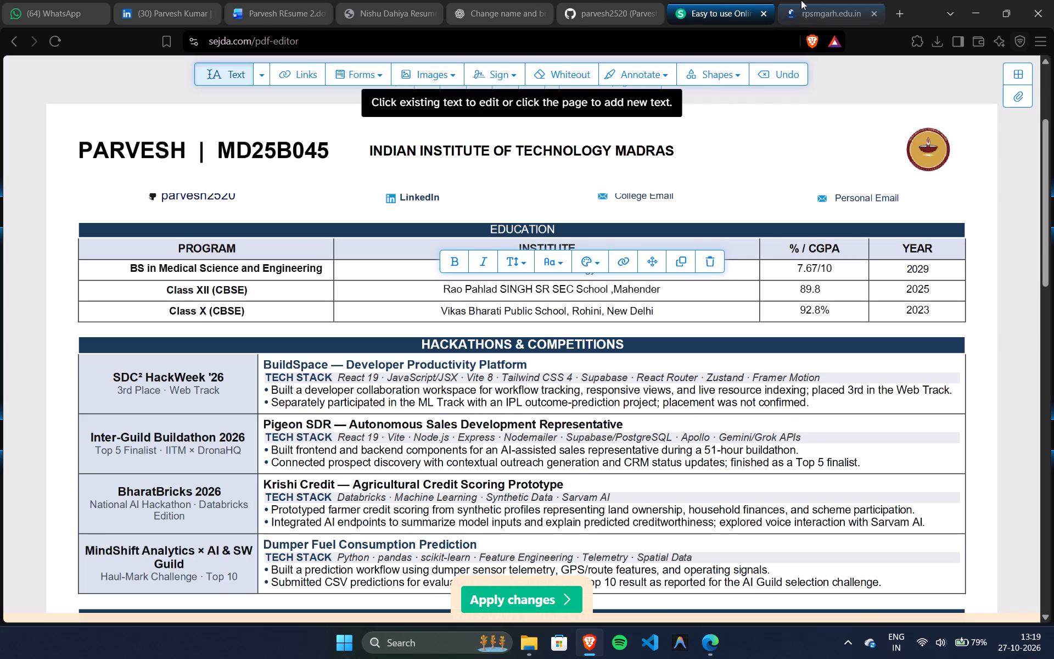
left_click(801, 0)
left_click(710, 0)
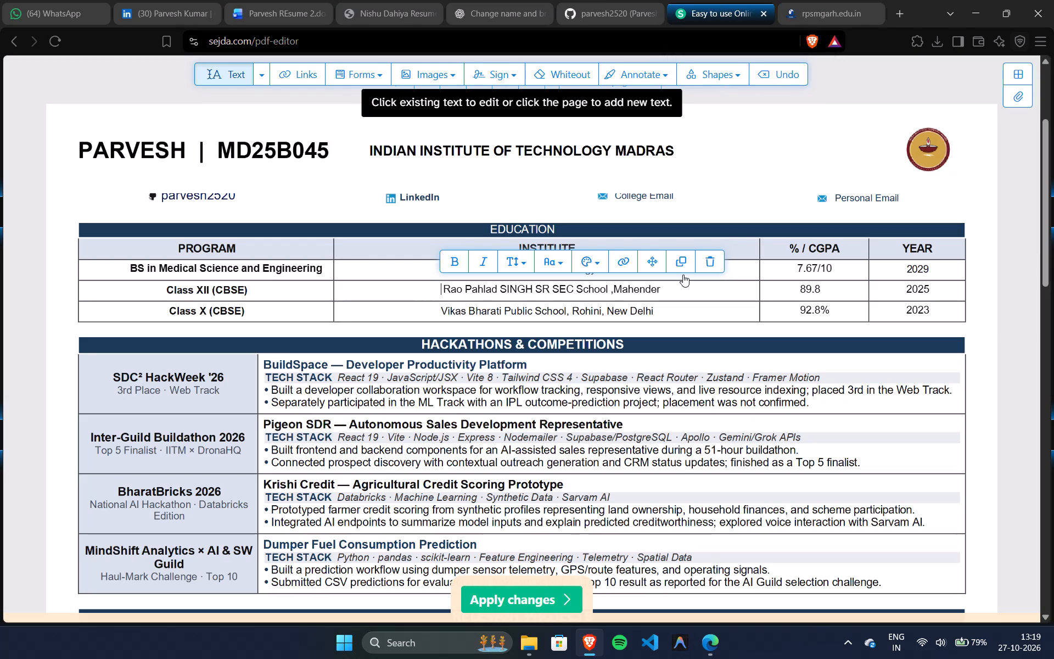
left_click(659, 289)
type("gar")
key("h")
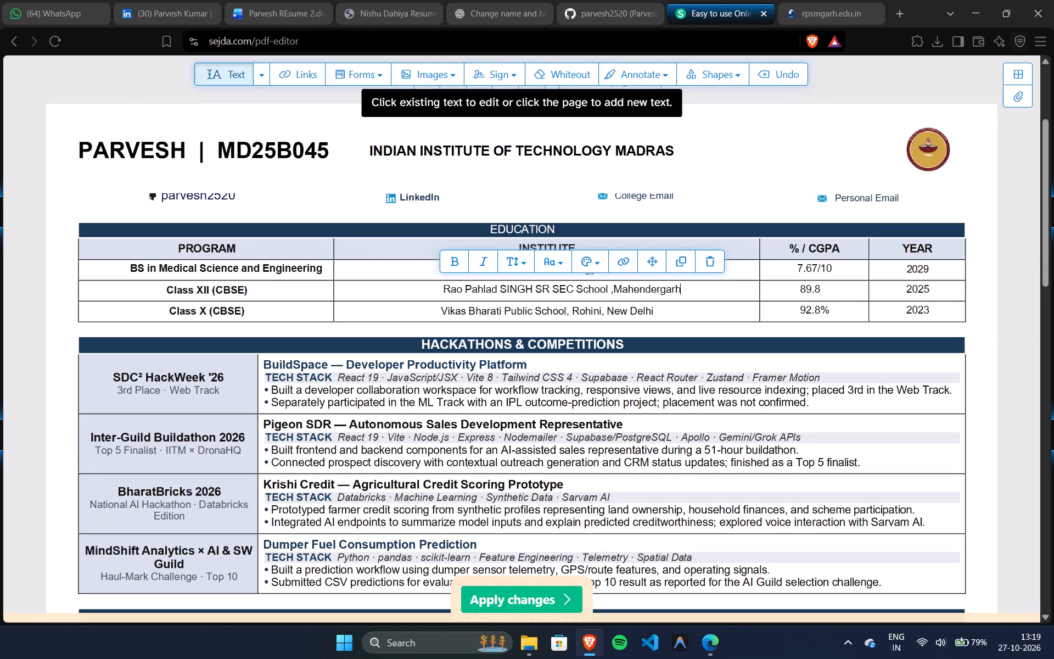
left_click(659, 334)
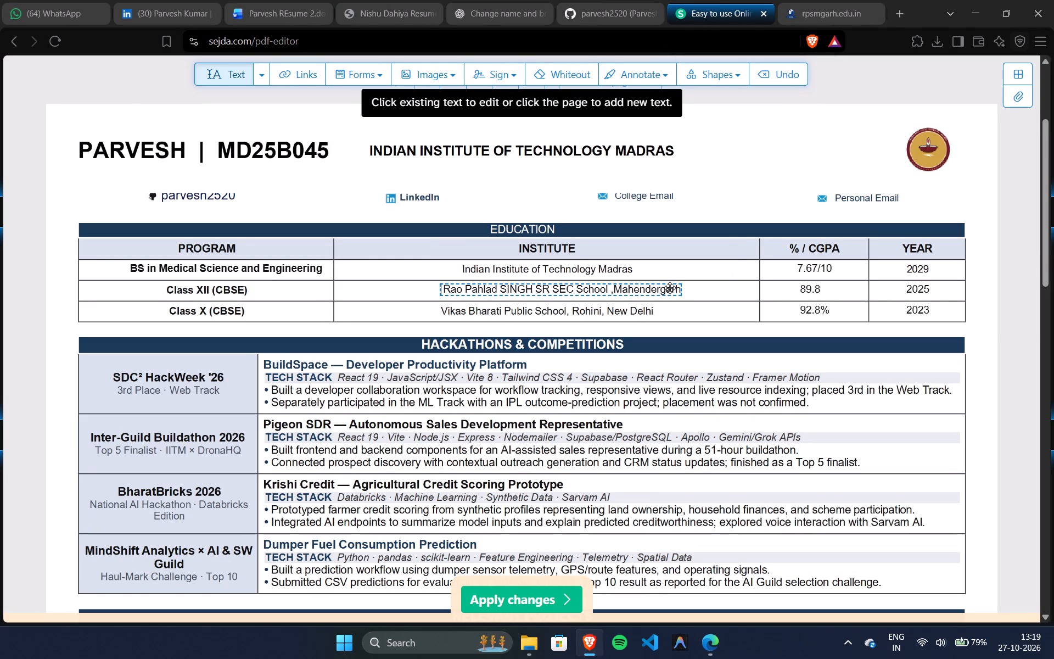
Copy the full Class XII institute text and replace the Class X institute with it, "Rao Pahlad SINGH SR SEC School ,Mahendergarh".
left_click(624, 288)
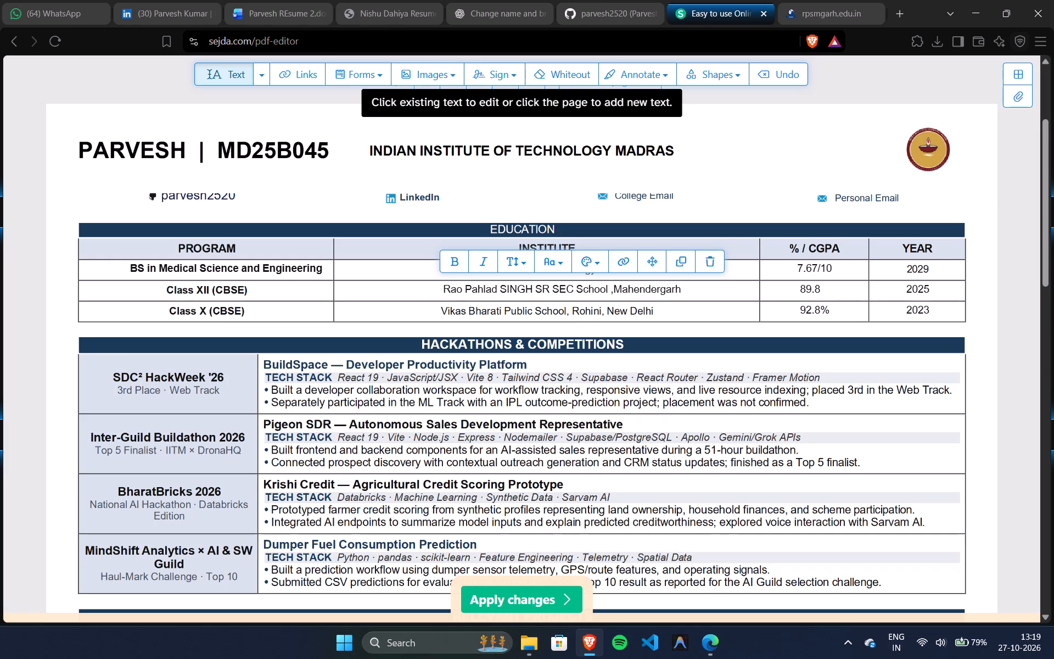
left_click_drag(680, 289, 444, 289)
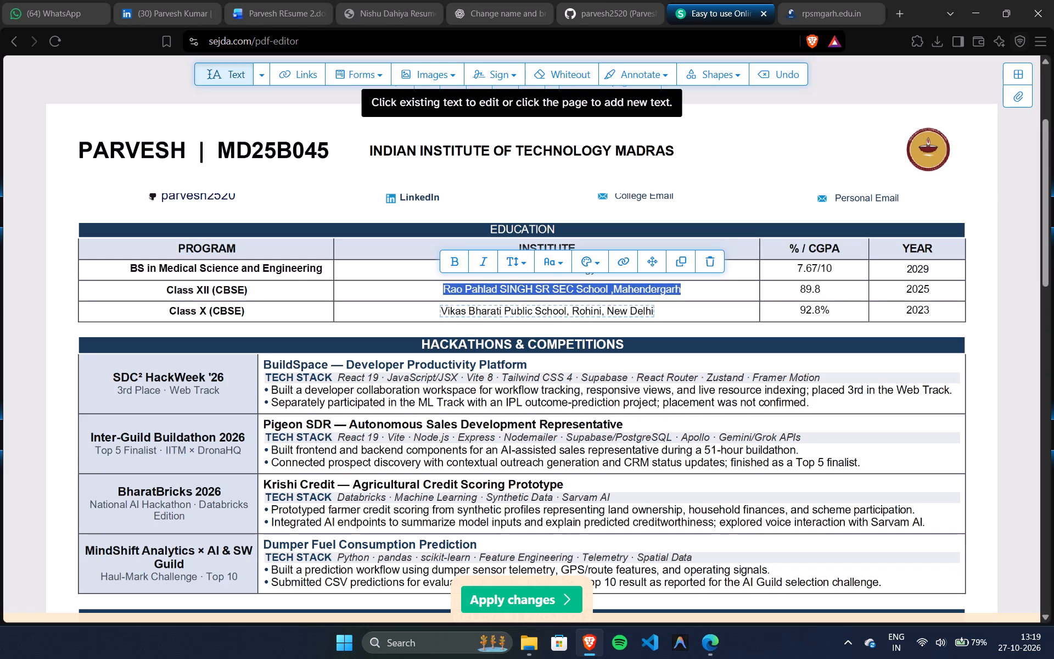
key("ctrl+c")
left_click(562, 316)
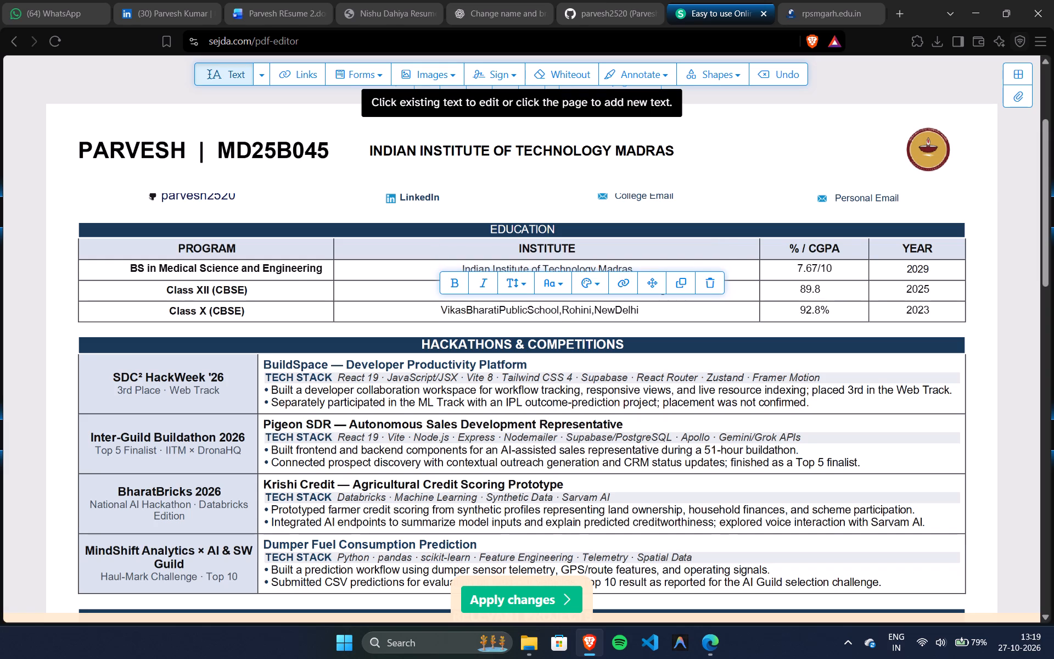
left_click(637, 310)
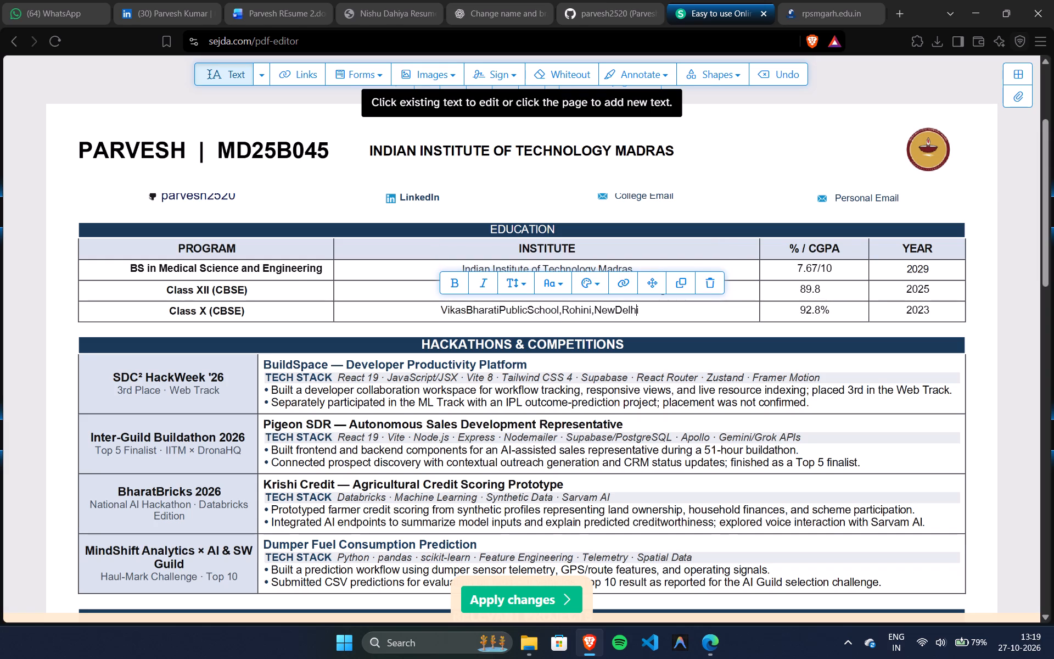
left_click(637, 310)
key("BackSpace")
key("BackSpace")
key("BackSpace")
key("BackSpace")
key("BackSpace")
key("BackSpace")
key("BackSpace")
key("BackSpace")
key("BackSpace")
key("BackSpace")
key("BackSpace")
key("BackSpace")
key("BackSpace")
key("BackSpace")
key("BackSpace")
key("BackSpace")
key("BackSpace")
key("BackSpace")
key("BackSpace")
key("BackSpace")
key("BackSpace")
key("BackSpace")
key("BackSpace")
key("BackSpace")
key("BackSpace")
key("BackSpace")
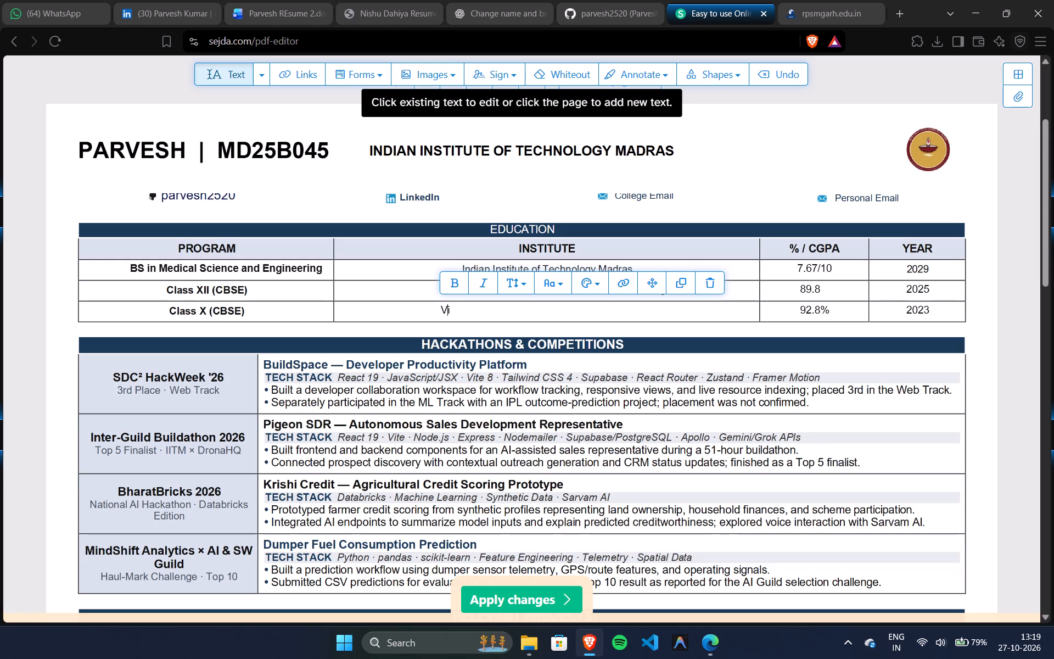
key("Right")
key("BackSpace")
key("BackSpace")
key("ctrl+v")
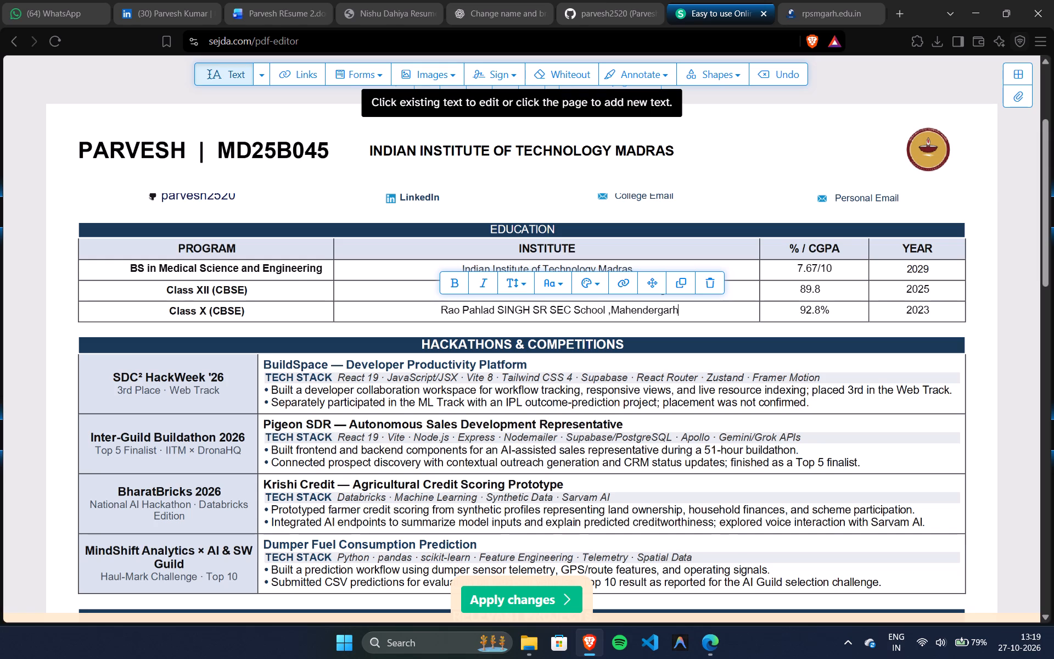
left_click(404, 324)
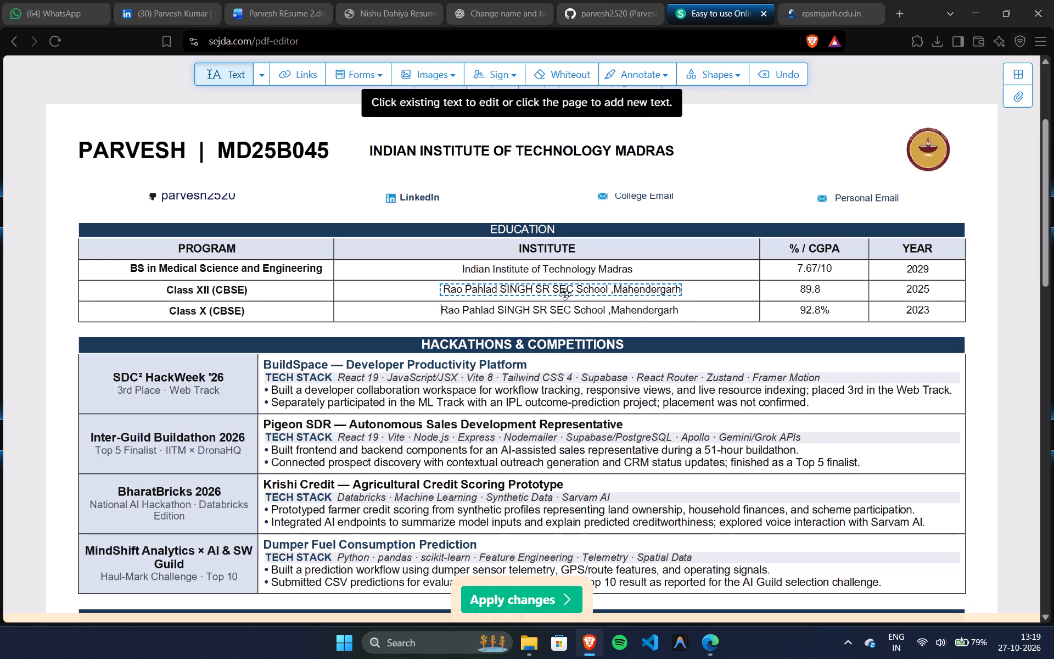
Switch to File Explorer, open the PDF "12TH MARKSHEET 1" from the personal folder, and close the other two Edge tabs.
left_click(521, 643)
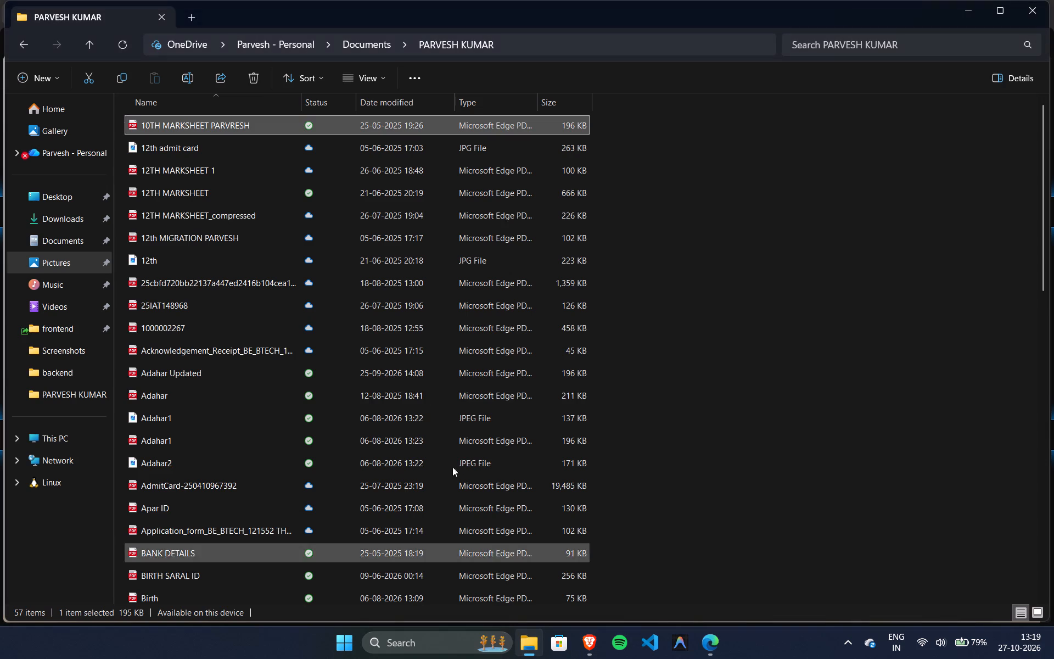
double_click(261, 171)
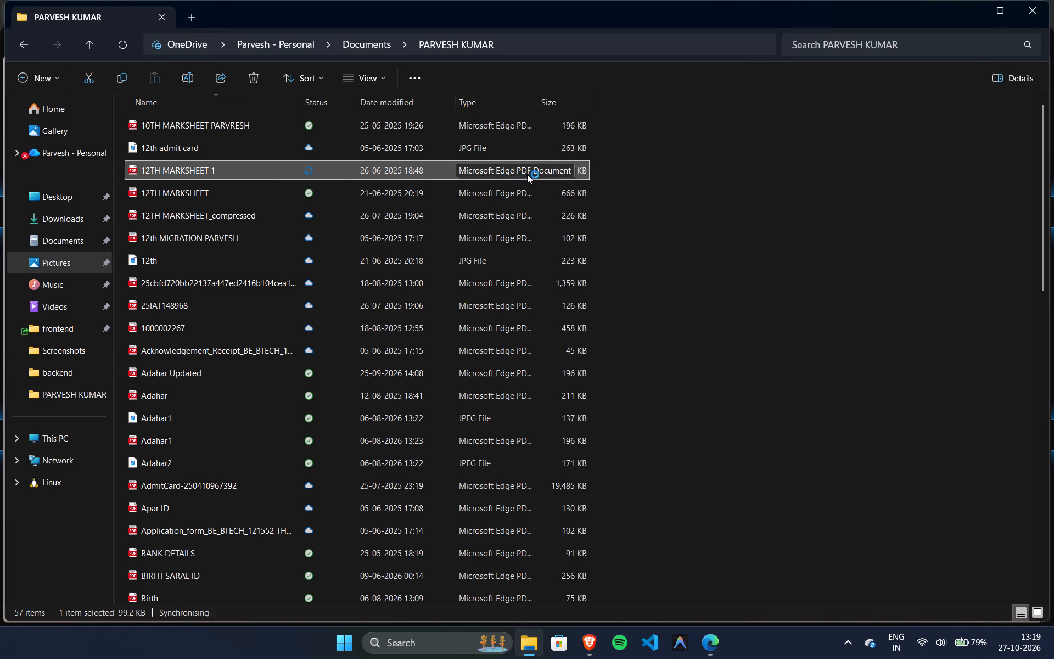
right_click(704, 651)
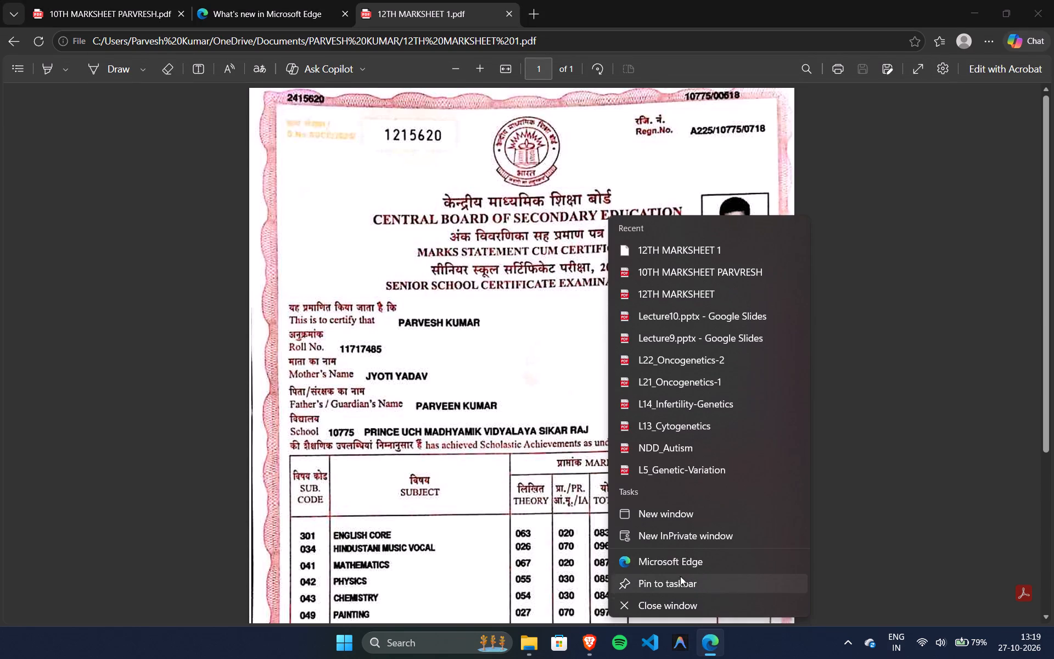
left_click(413, 453)
left_click(273, 0)
middle_click(273, 0)
middle_click(79, 1)
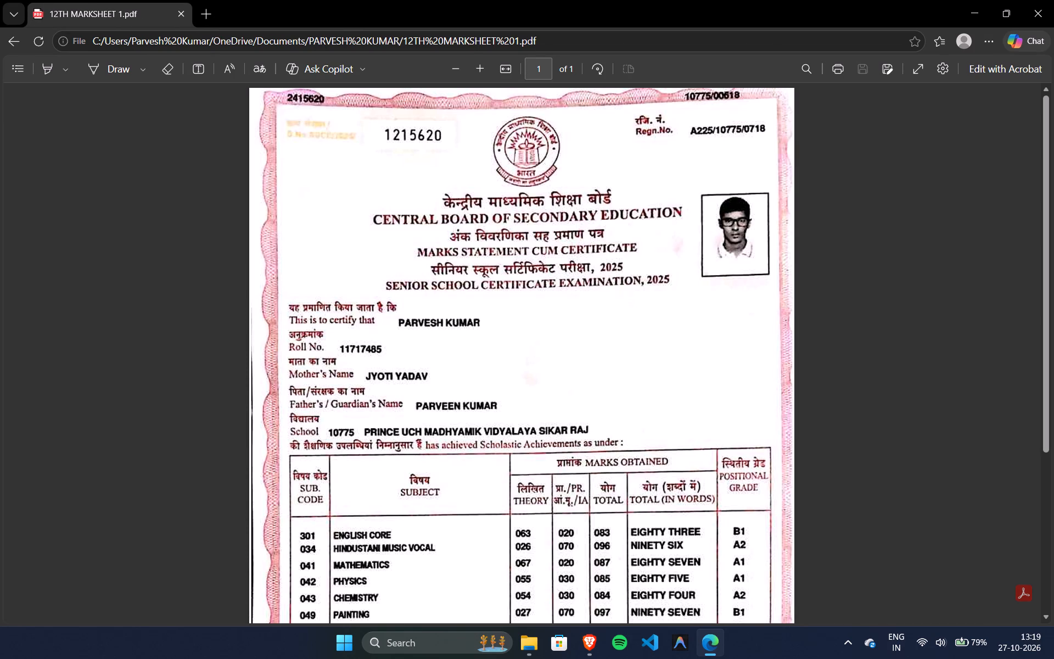
Copy the school name "PRINCE UCH MADHYAMIK VIDYALAYA SIKAR" from the marksheet and replace the Class XII institute with it in the Sejda editor.
left_click_drag(362, 429, 564, 429)
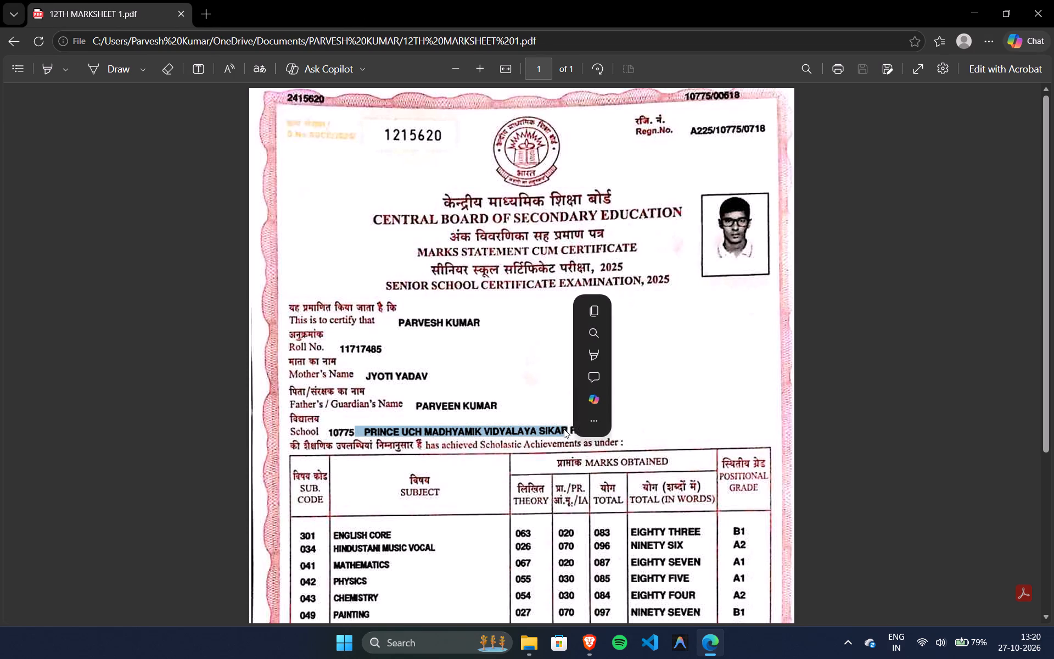
key("ctrl+c")
key("alt+Tab")
key("alt+Tab")
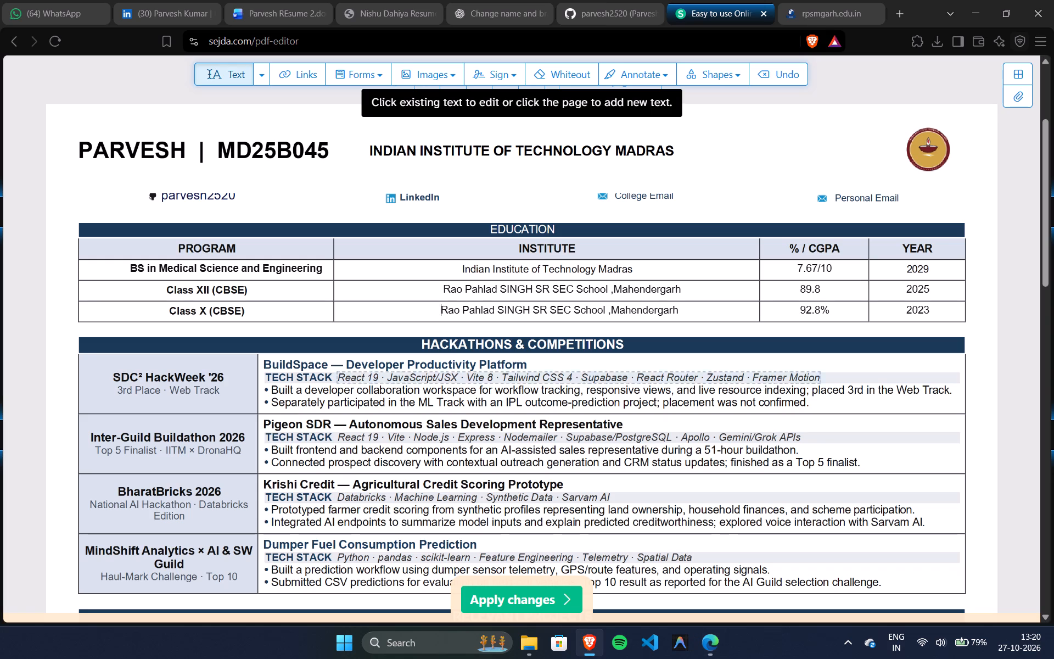
left_click(675, 291)
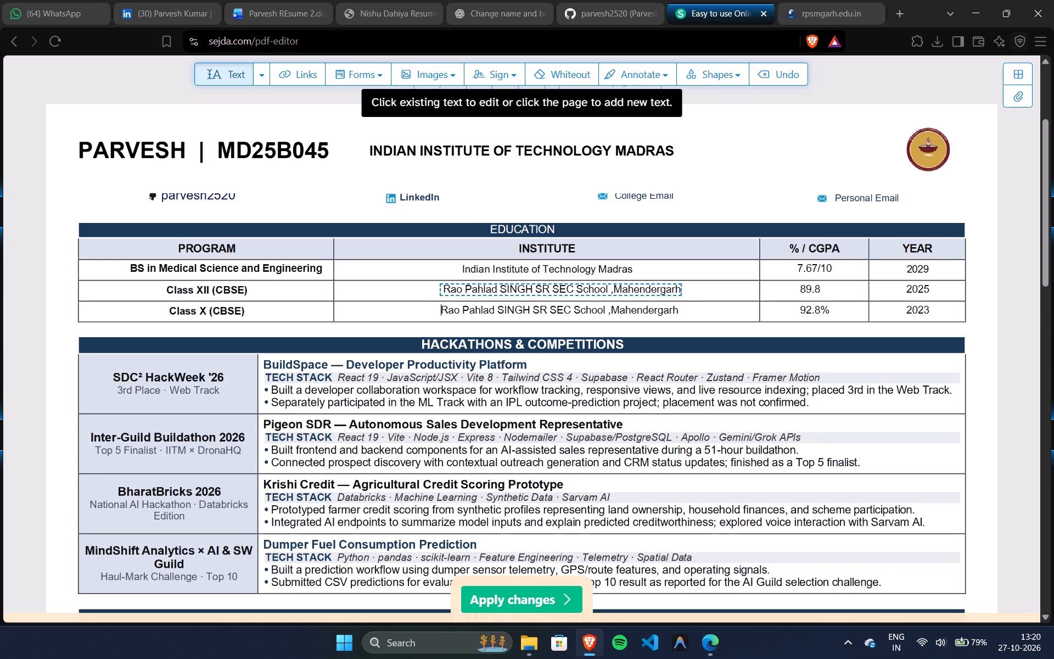
left_click(680, 289)
key("ctrl+a")
key("ctrl+v")
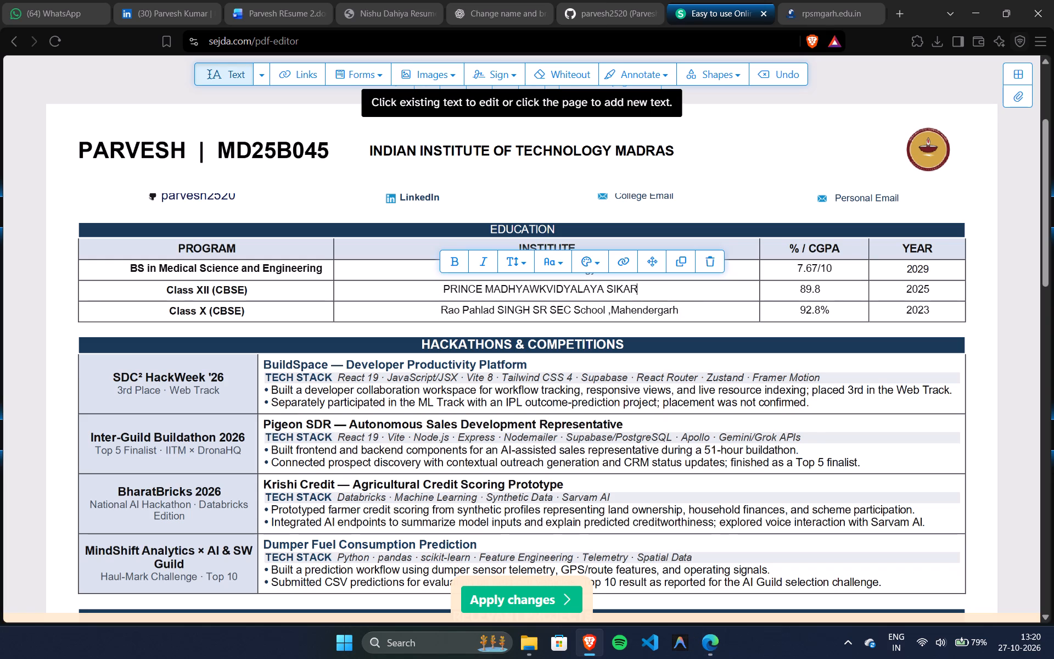
left_click(721, 170)
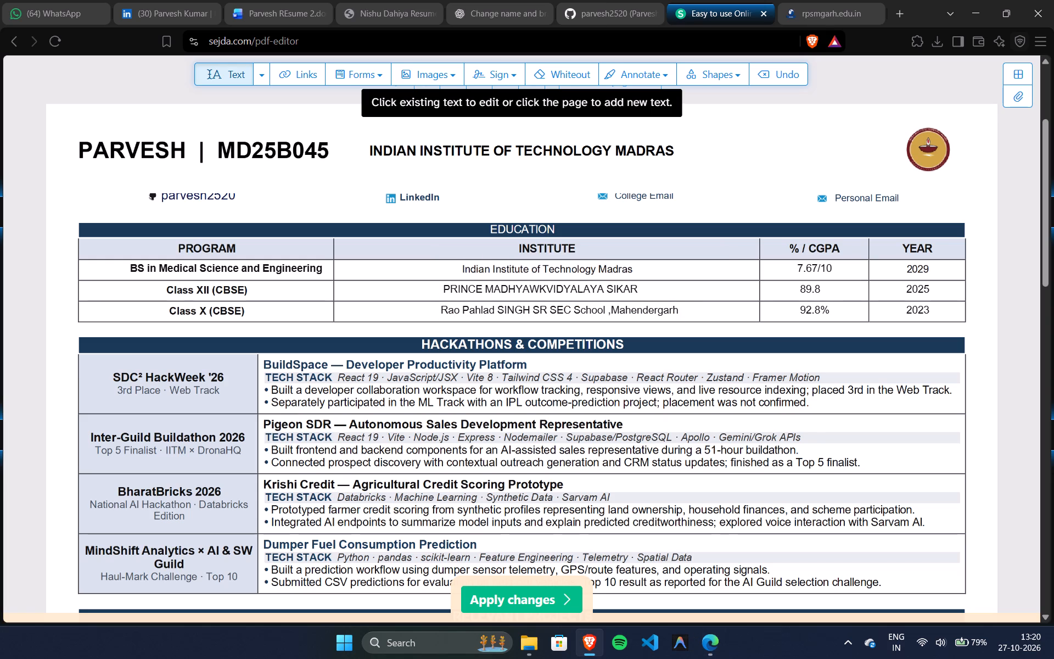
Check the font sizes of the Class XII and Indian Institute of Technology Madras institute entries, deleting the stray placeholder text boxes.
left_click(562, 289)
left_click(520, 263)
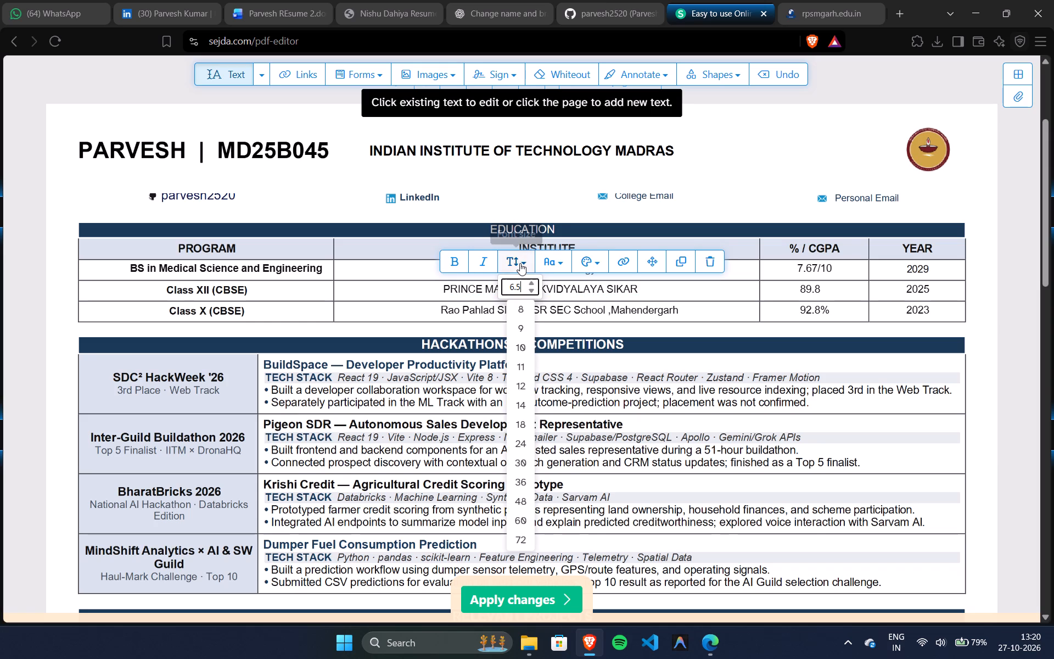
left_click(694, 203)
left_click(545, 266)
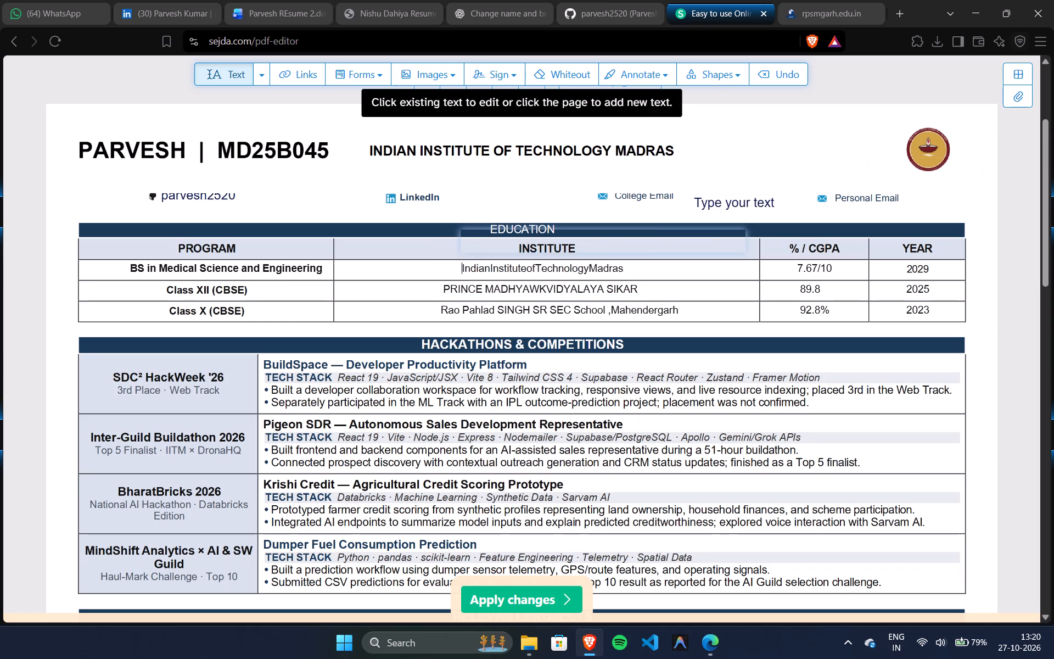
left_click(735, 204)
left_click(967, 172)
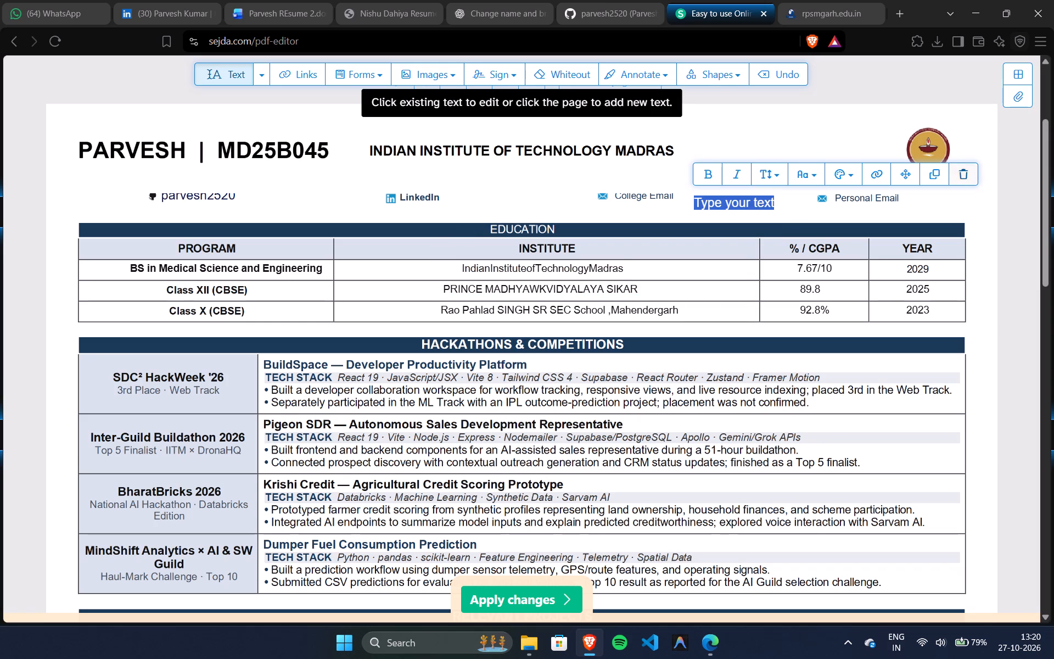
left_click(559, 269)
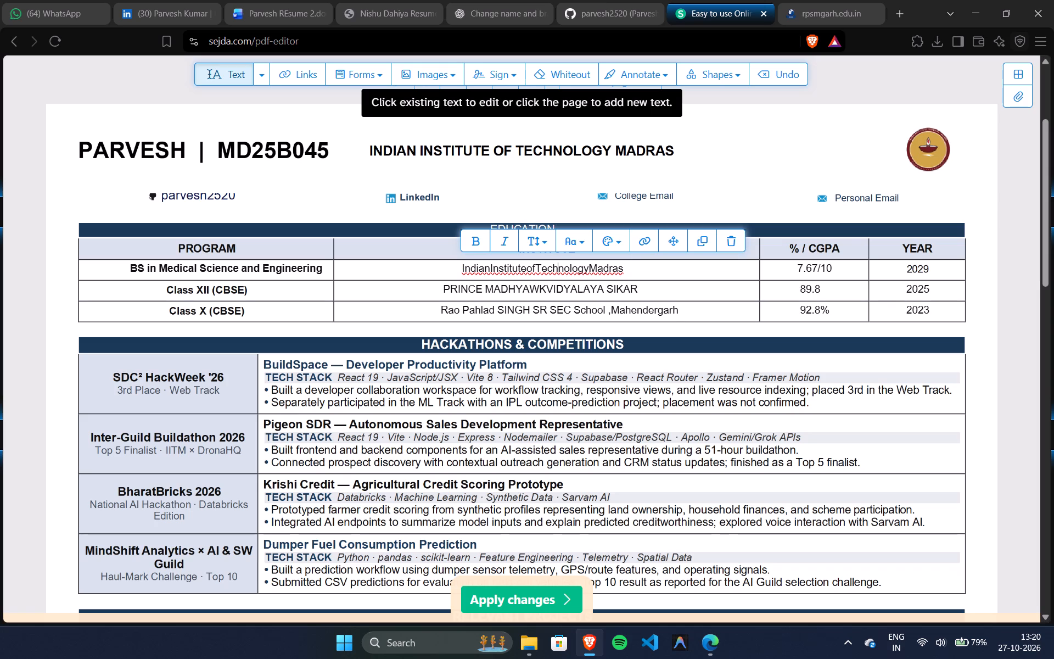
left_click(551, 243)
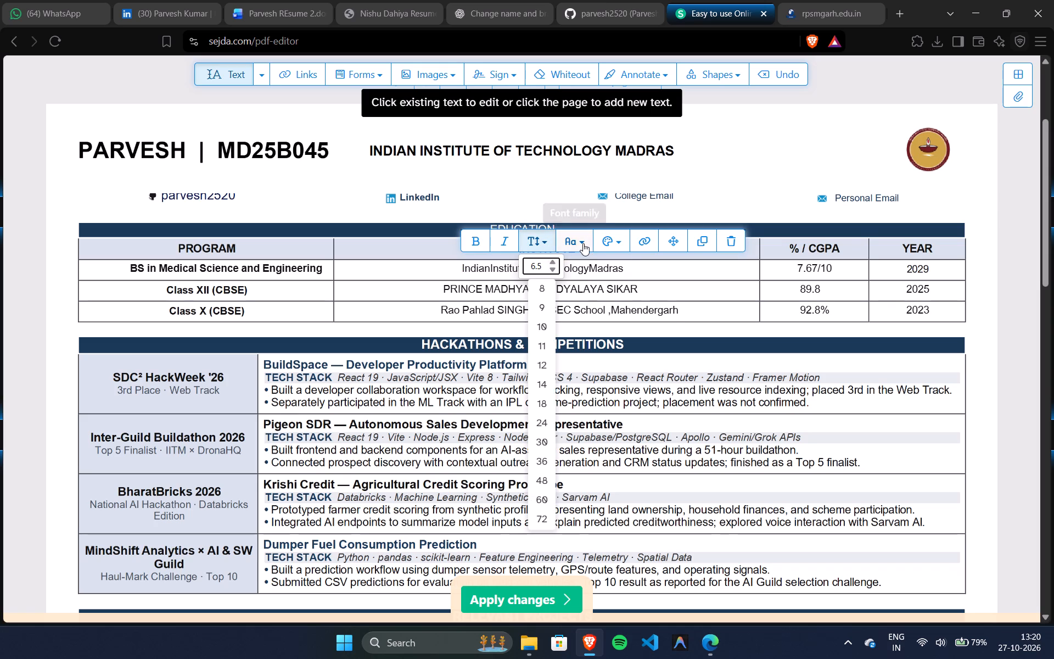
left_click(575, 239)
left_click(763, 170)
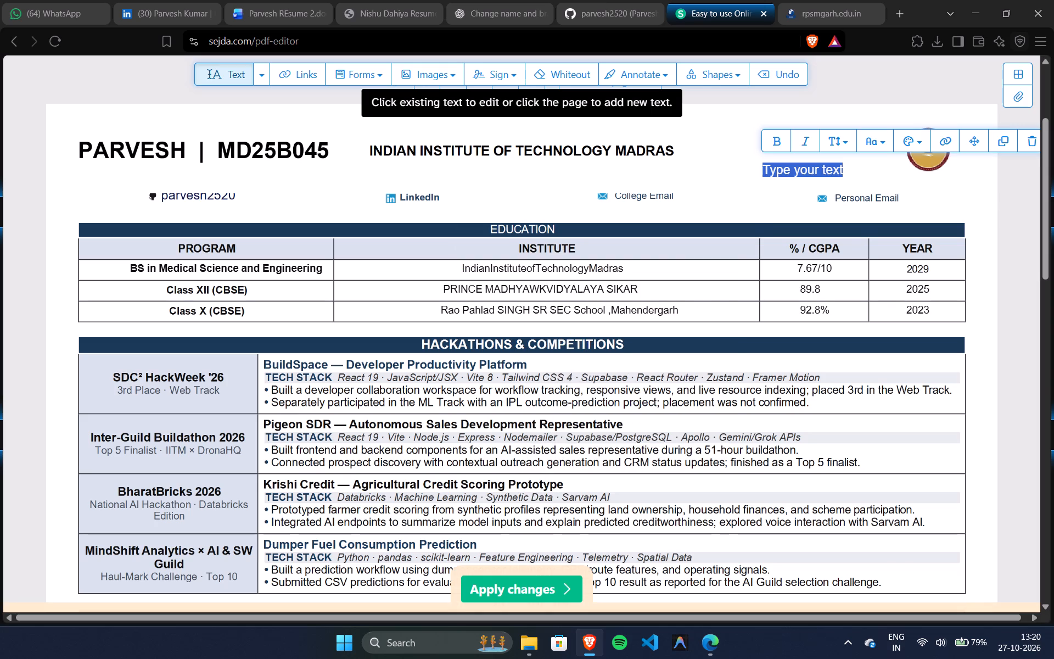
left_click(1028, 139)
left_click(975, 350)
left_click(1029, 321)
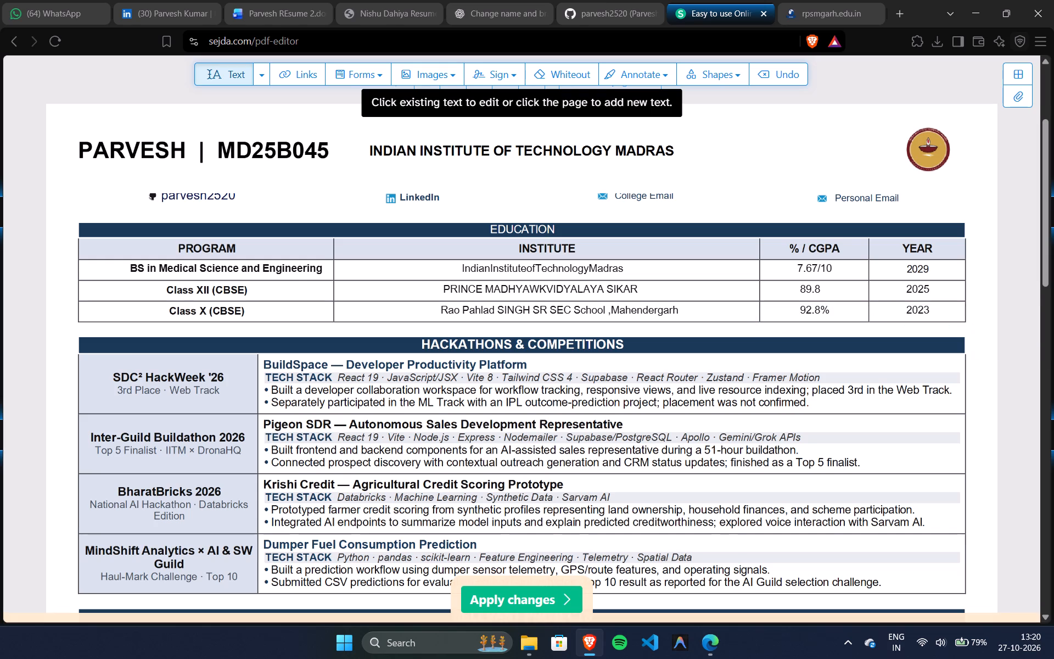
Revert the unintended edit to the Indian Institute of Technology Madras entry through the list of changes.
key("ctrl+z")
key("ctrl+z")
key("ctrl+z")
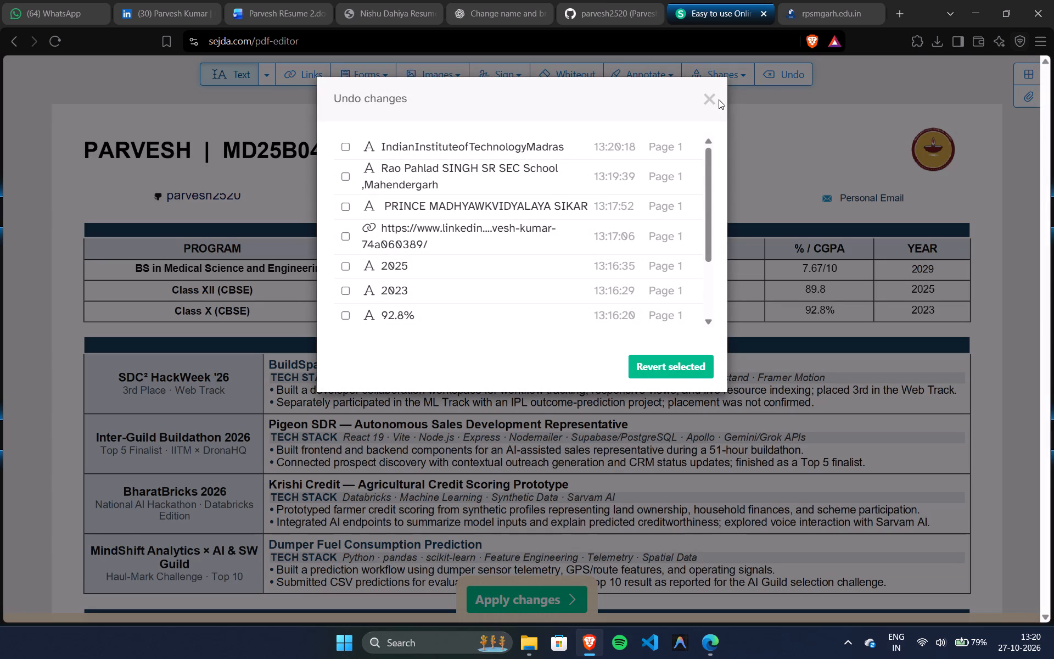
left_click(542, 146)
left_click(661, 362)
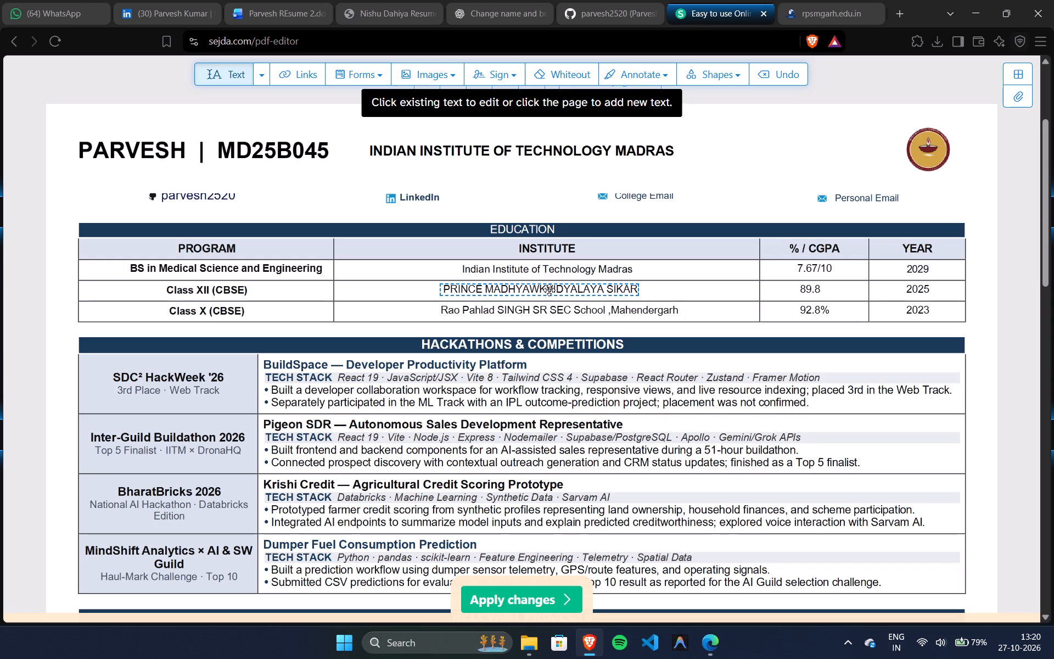
left_click(505, 289)
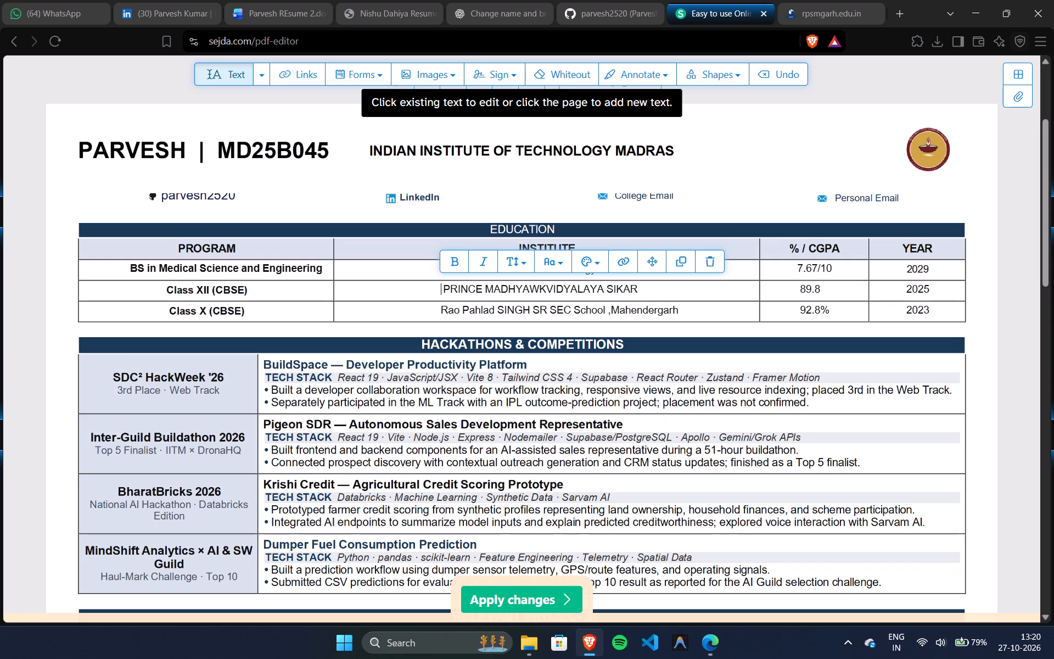
left_click(484, 287)
key("alt+Tab")
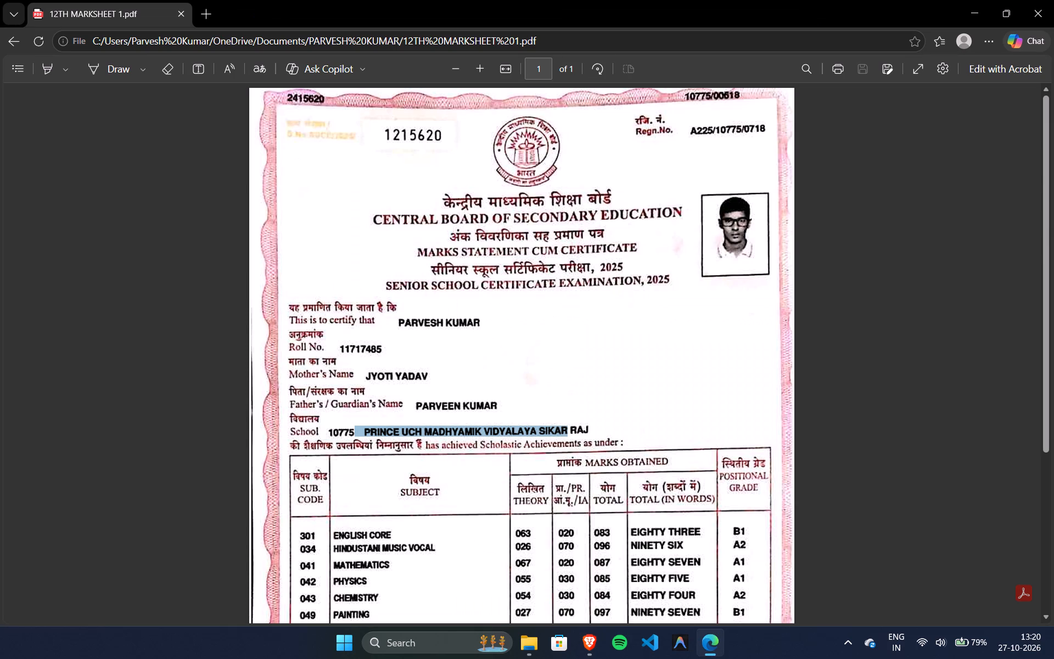
key("alt+Tab")
left_click(483, 288)
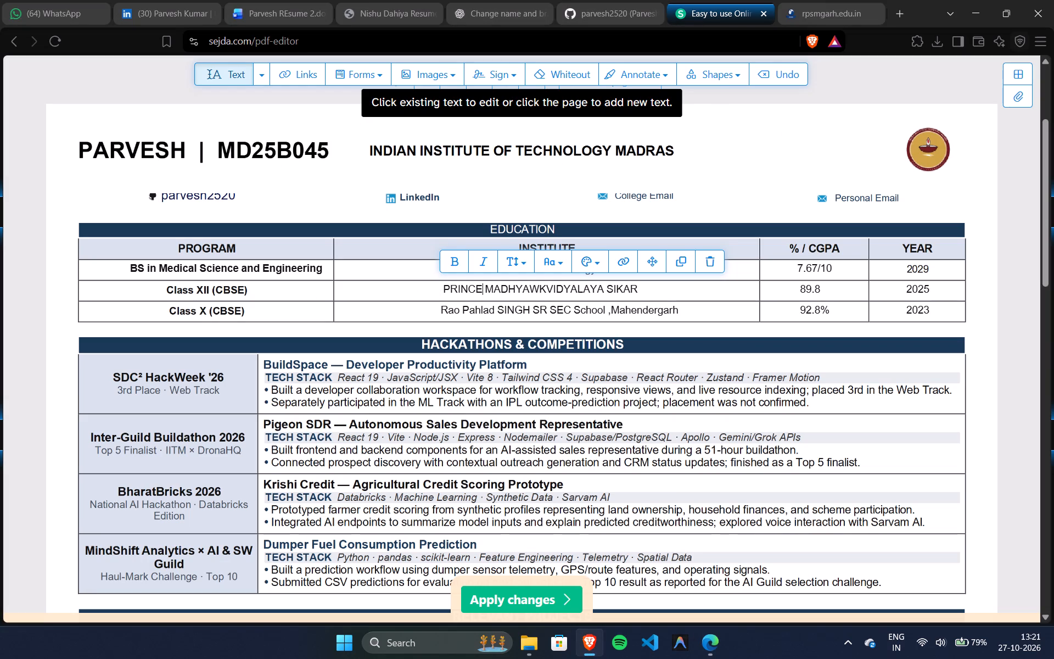
key("space")
type("UV")
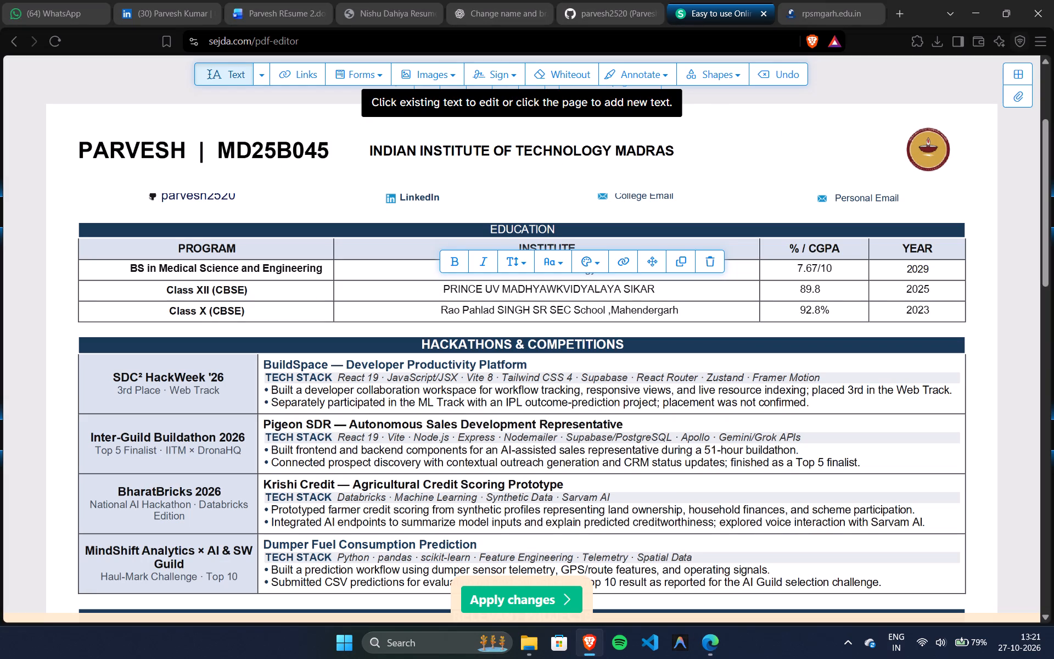
key("BackSpace")
type("CH")
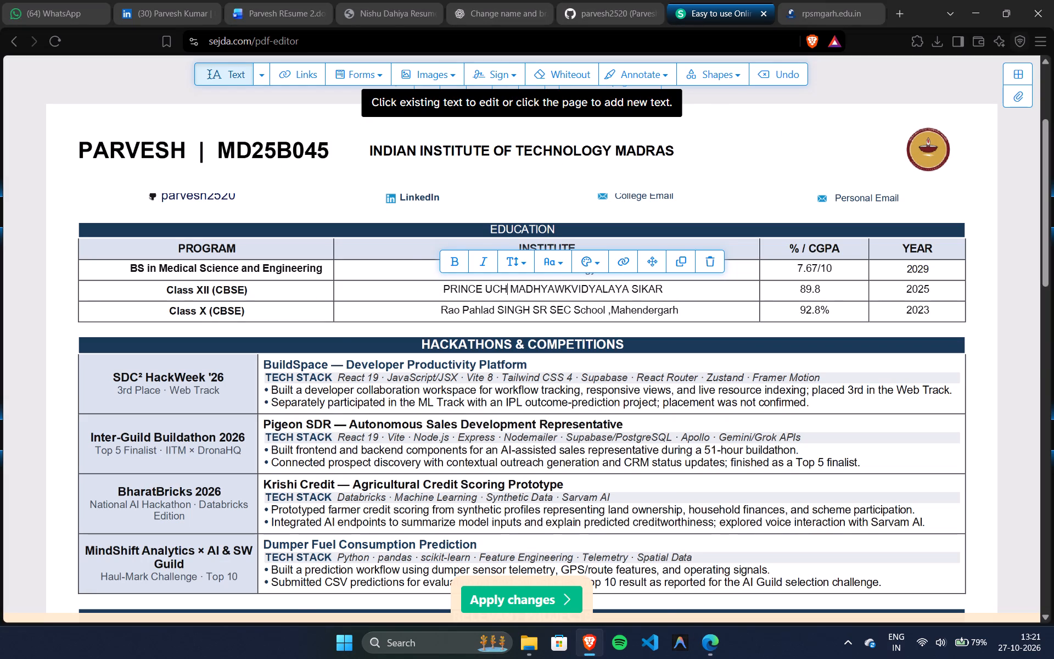
key("alt+Tab")
key("alt+Tab")
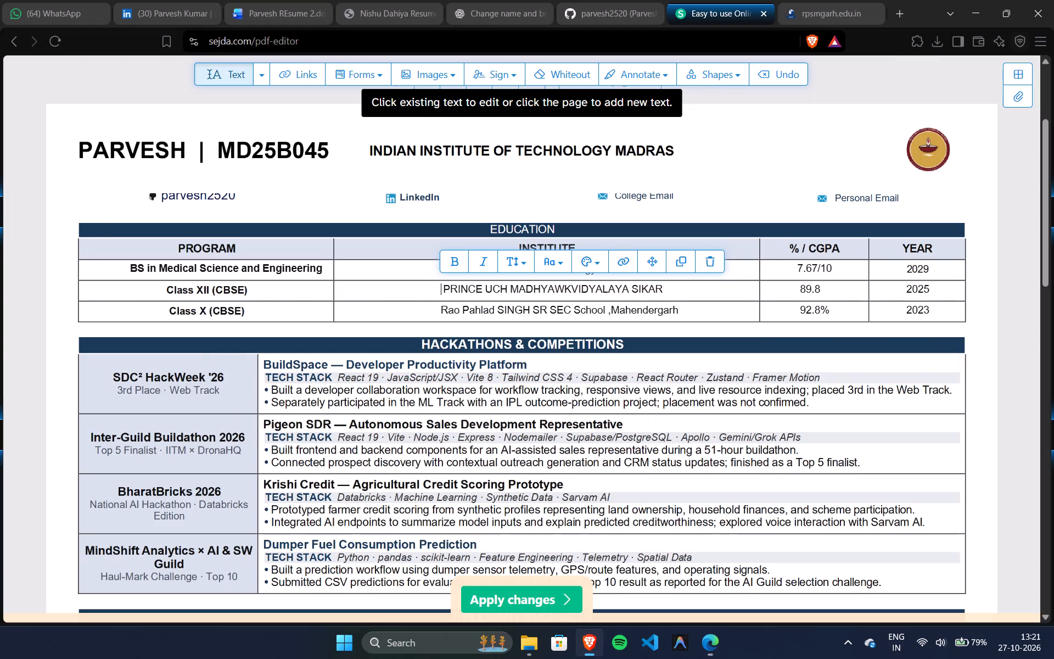
left_click(570, 289)
key("space")
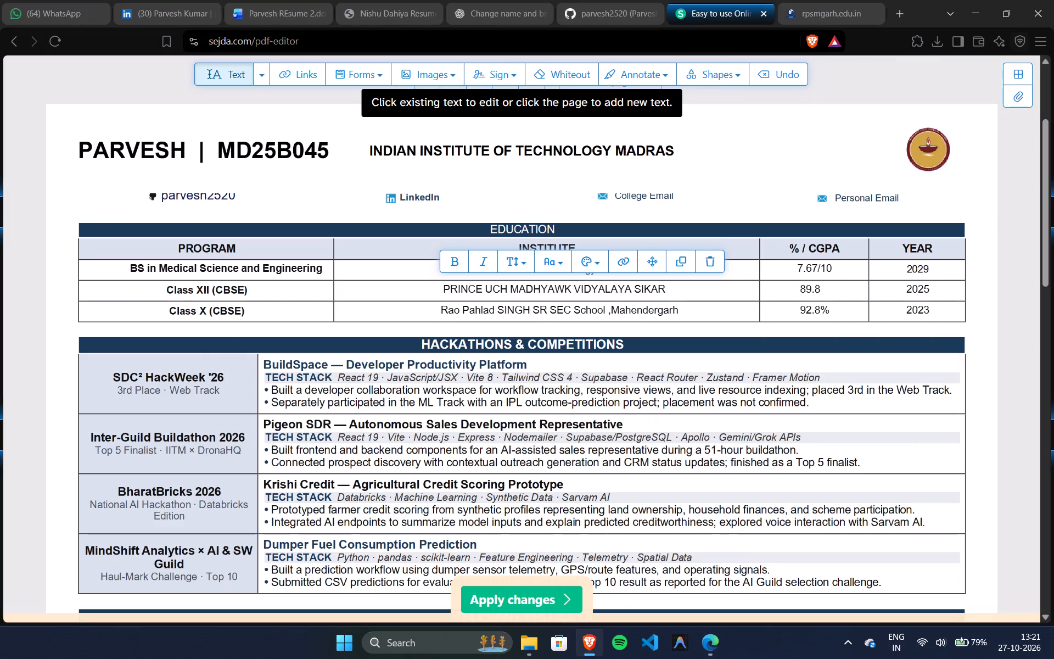
left_click(667, 289)
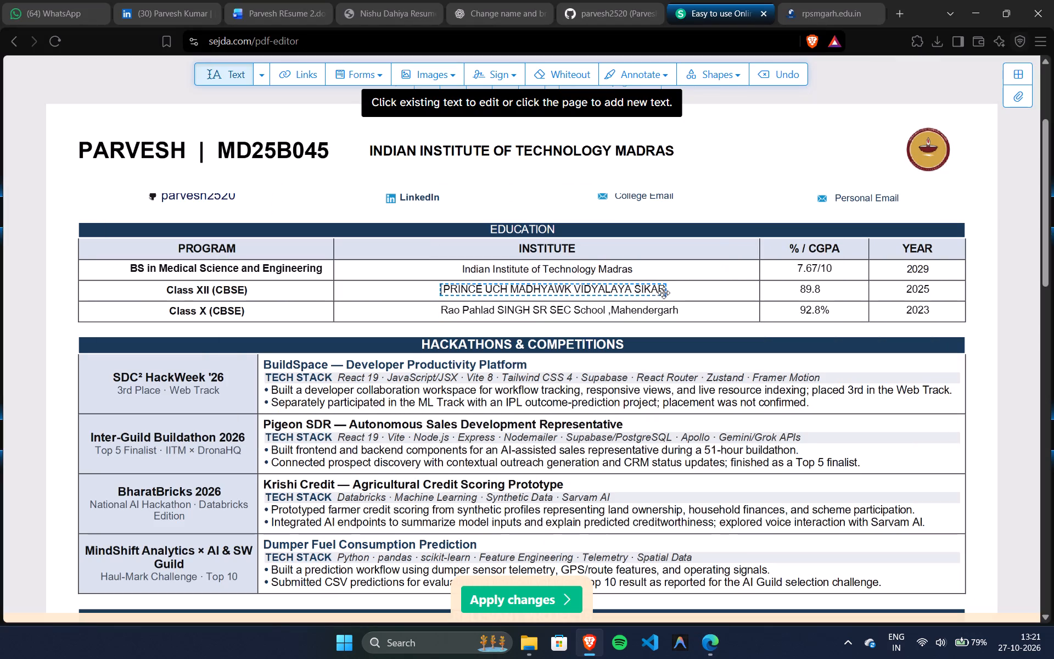
left_click(651, 291)
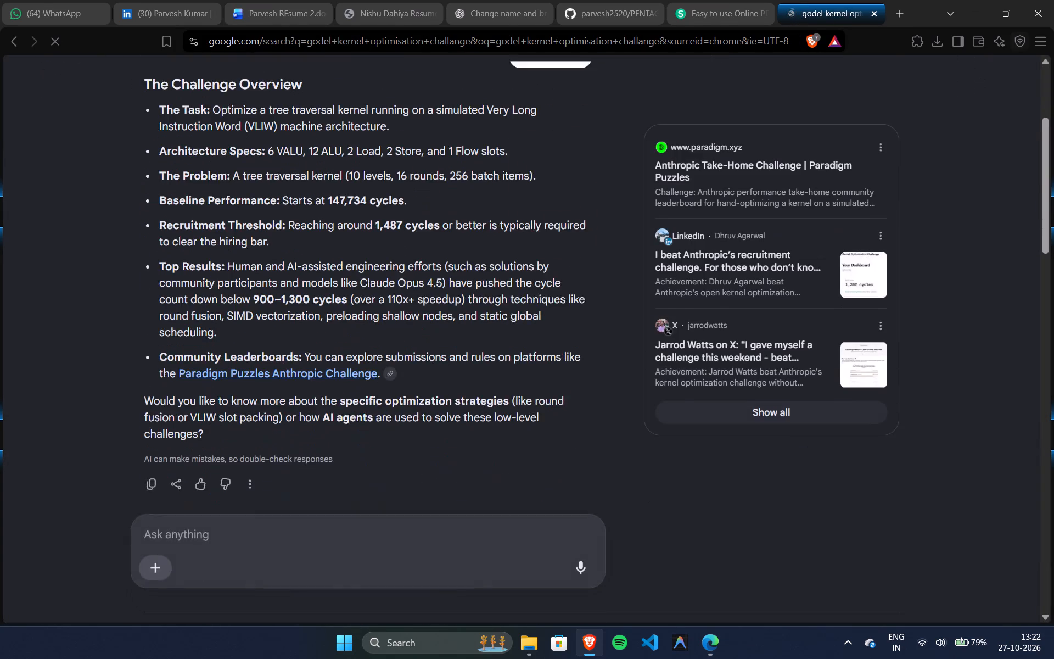
Look through the Google results for the godel kernel optimization challenge for a page about the competition.
scroll(352, 288, "down", 2)
scroll(263, 400, "down", 5)
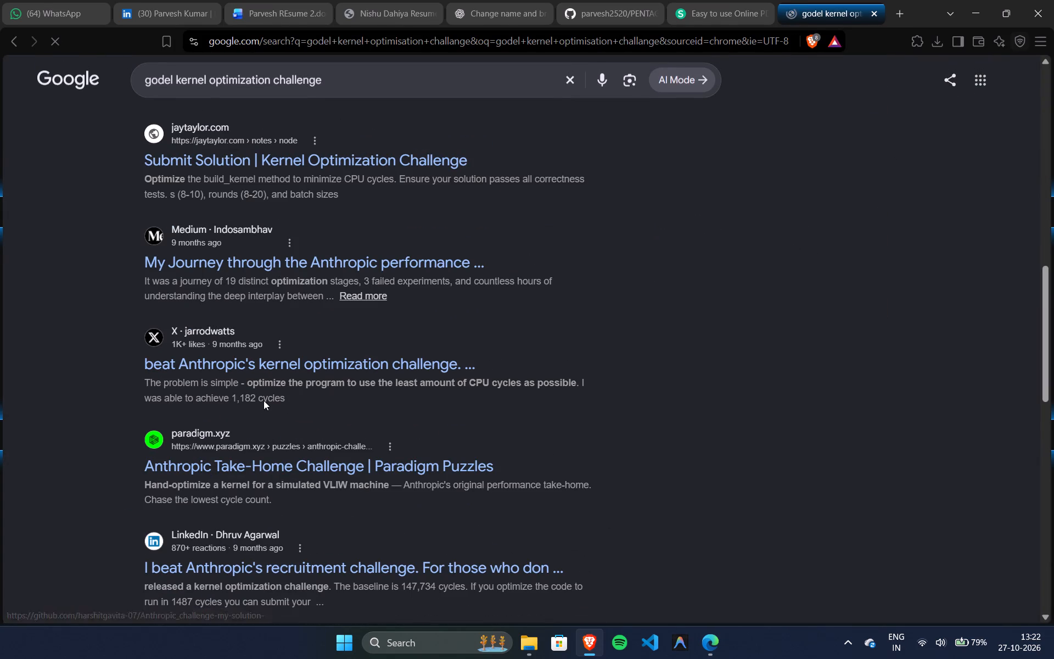
scroll(283, 409, "down", 4)
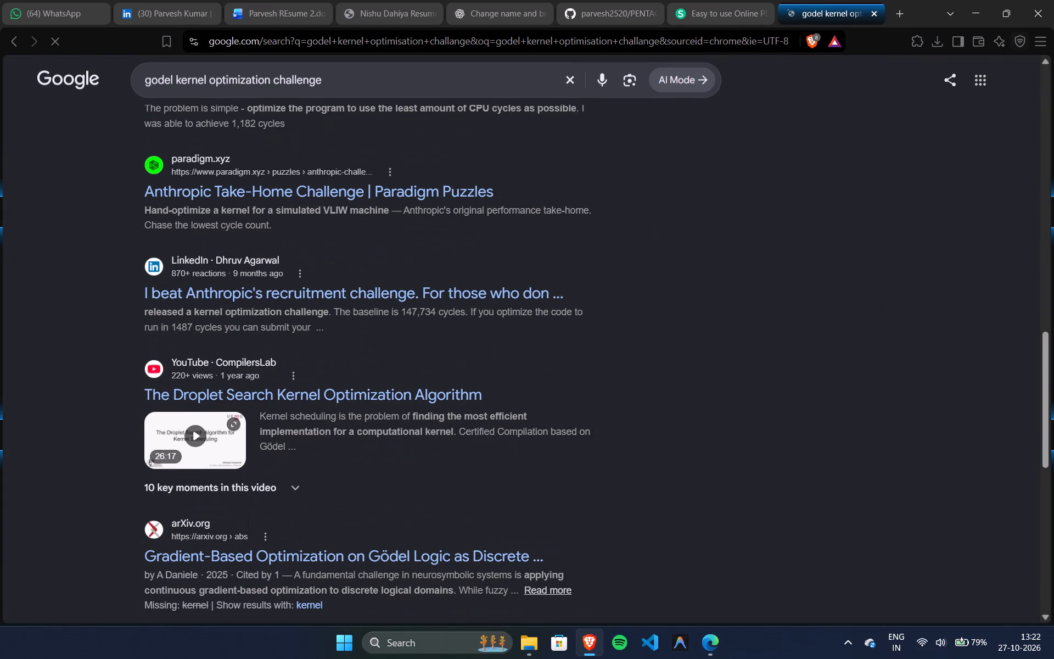
Search Google for "godel" instead and look through the results for the challenge organiser's site.
left_click(337, 87)
key("ctrl+a")
key("BackSpace")
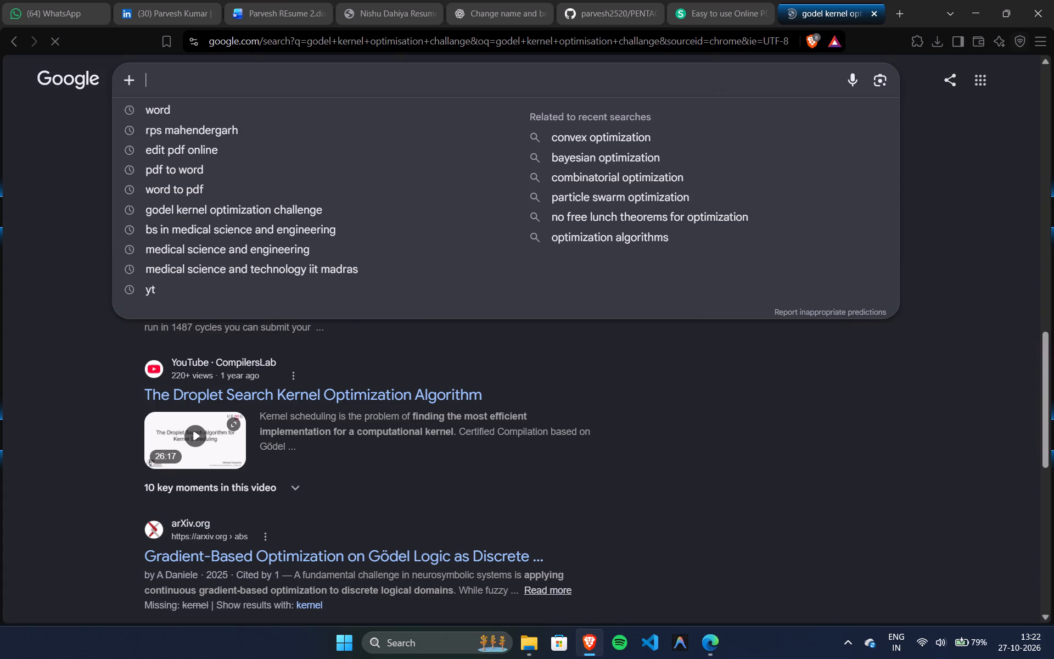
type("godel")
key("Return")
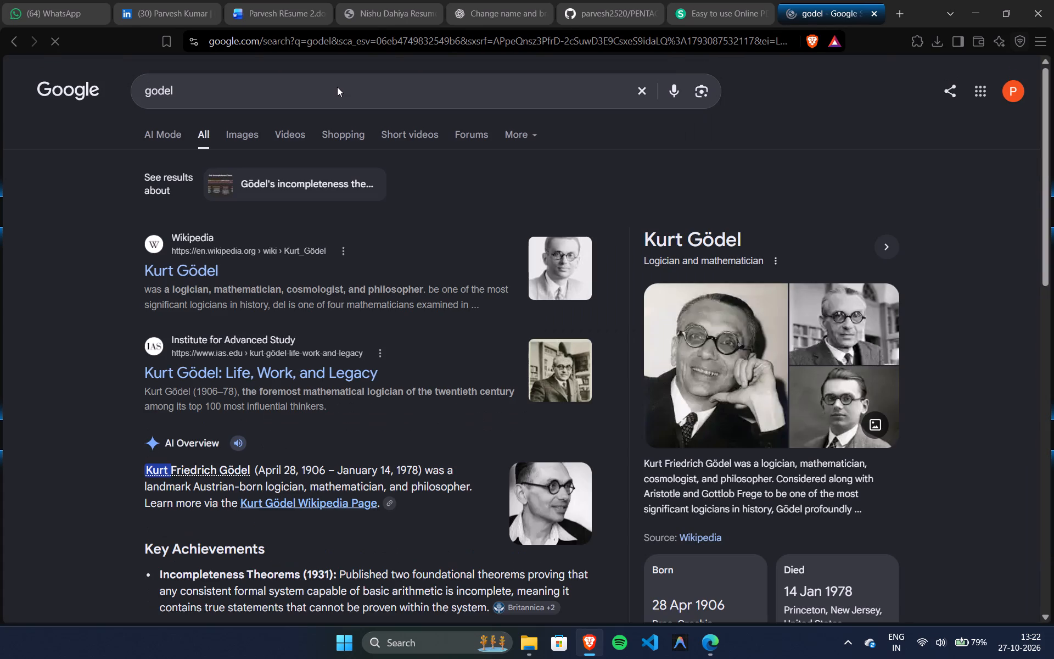
scroll(200, 361, "down", 7)
scroll(215, 412, "down", 4)
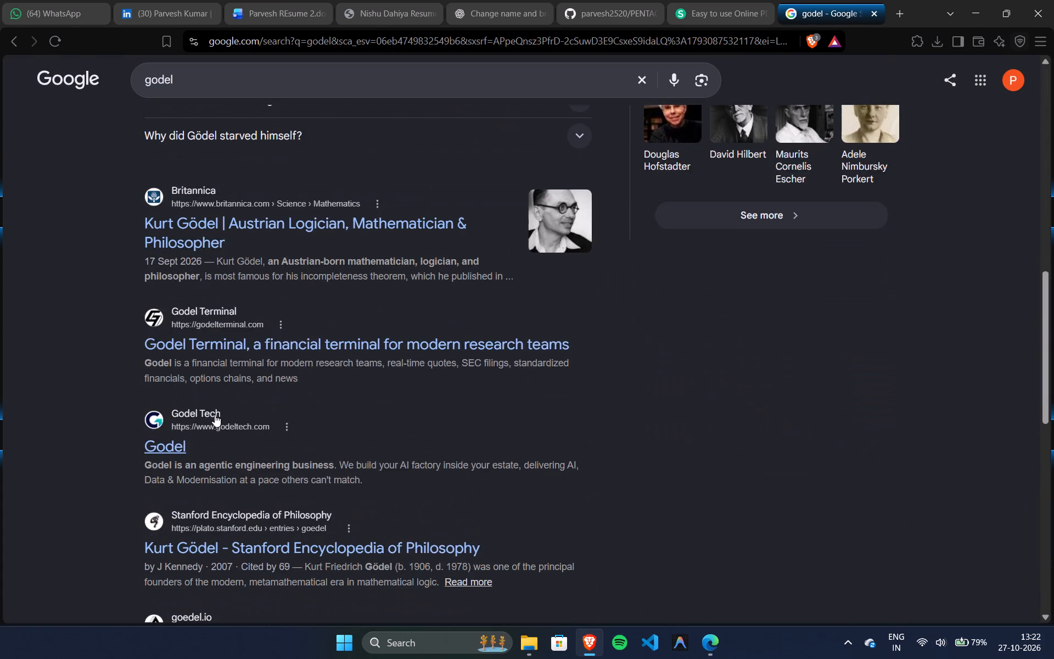
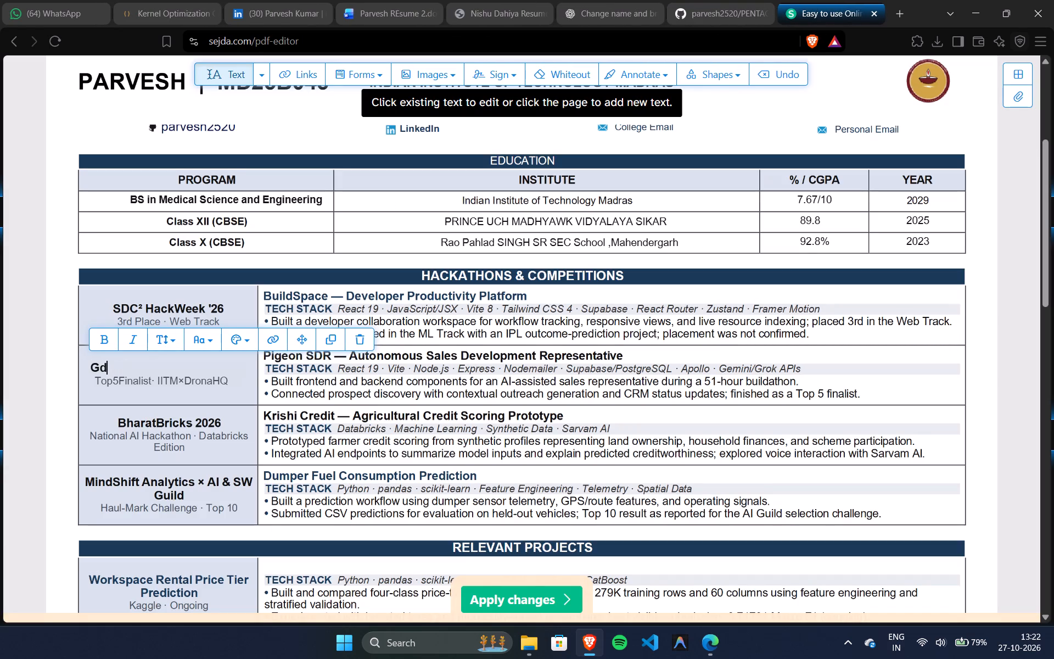
Retitle the second Hackathons & Competitions entry "Godel Kernel Optimization", checking the challenge page for the name and keeping the original font.
key("BackSpace")
type("odel")
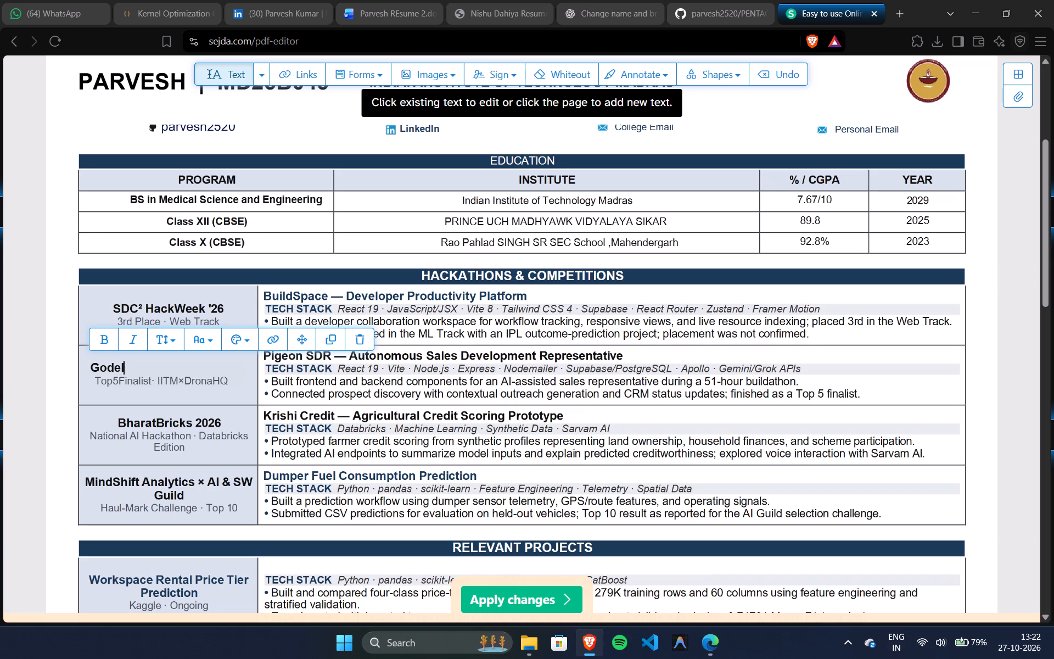
left_click(169, 0)
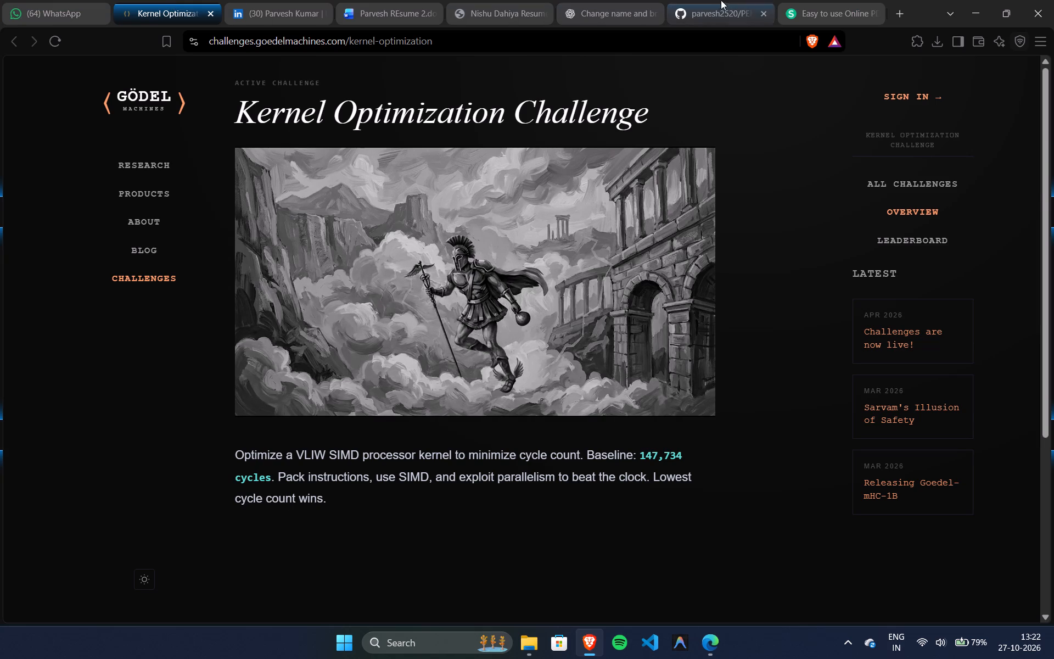
left_click(835, 0)
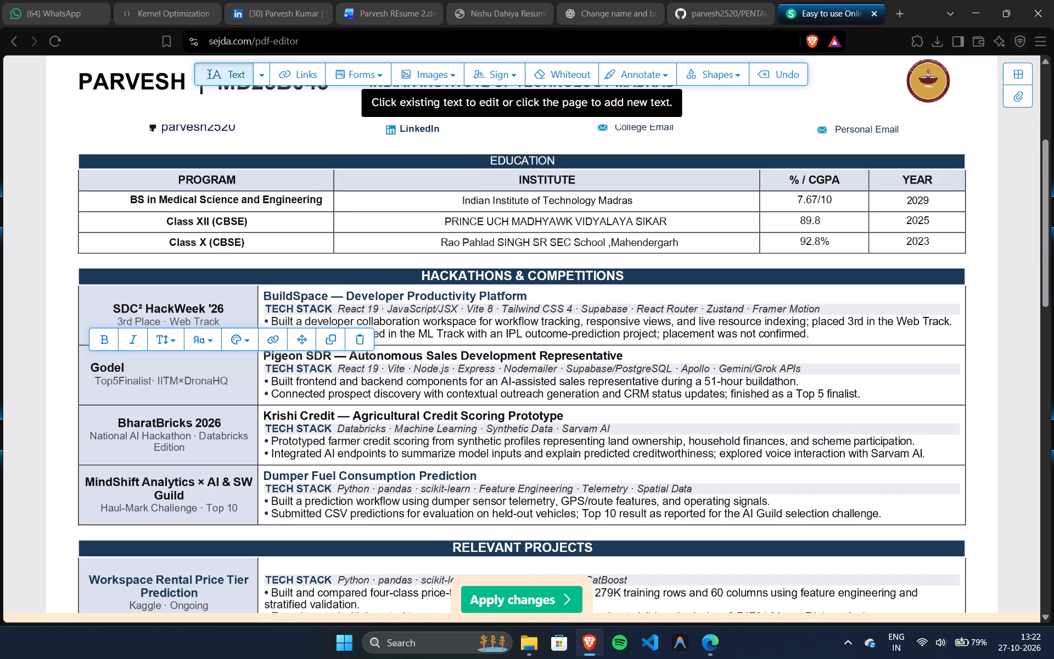
left_click(124, 367)
key("space")
type("Kernele")
key("space")
key("BackSpace")
key("BackSpace")
key("space")
type("Optimi")
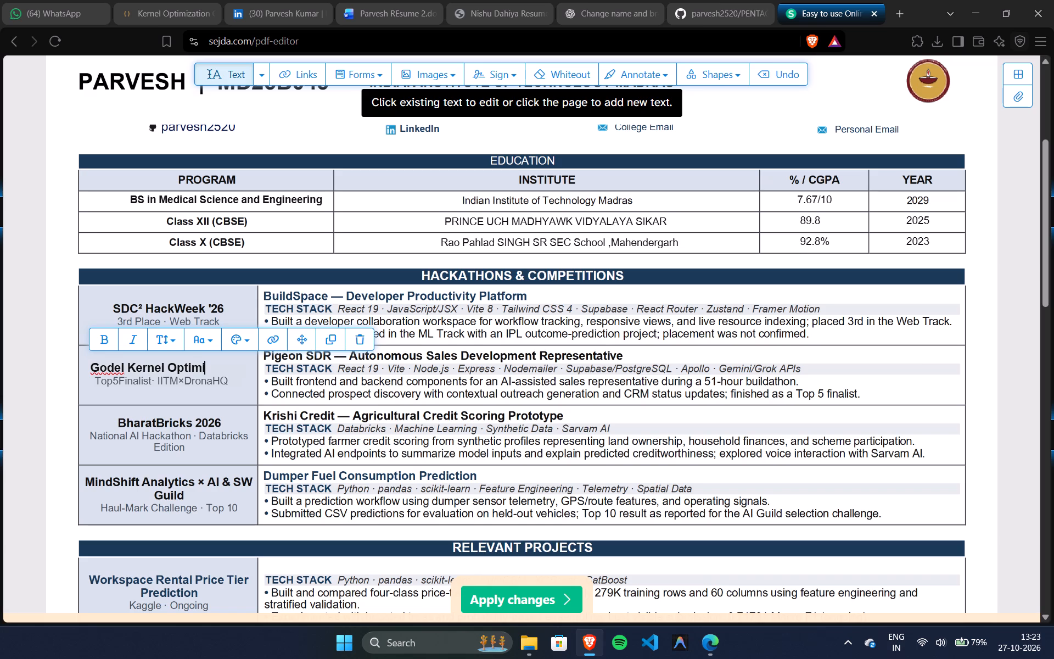
type("zation")
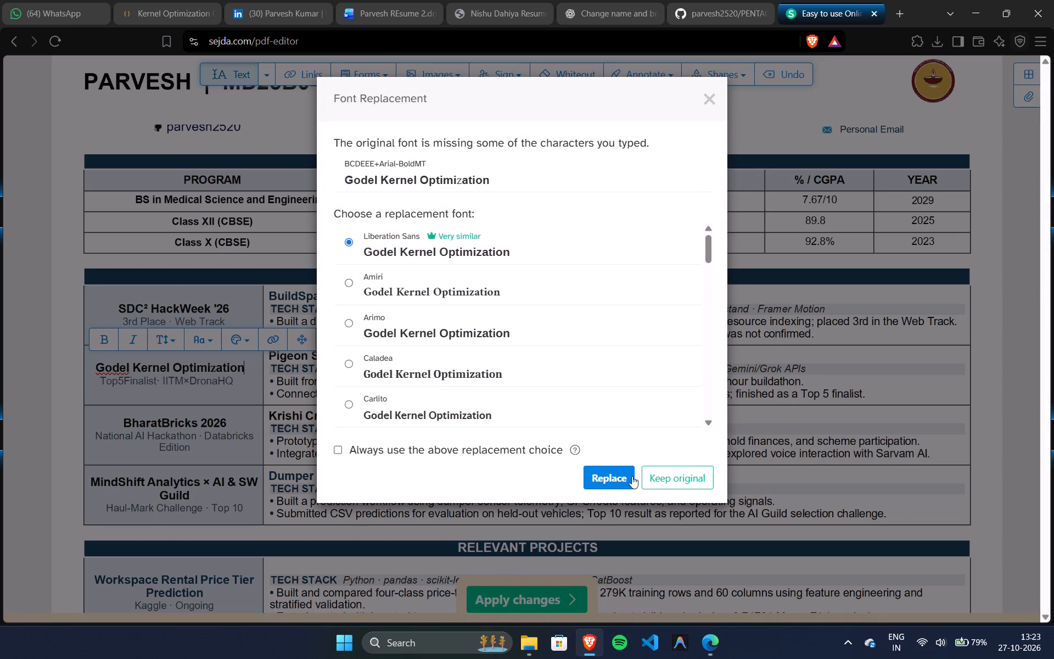
left_click(661, 477)
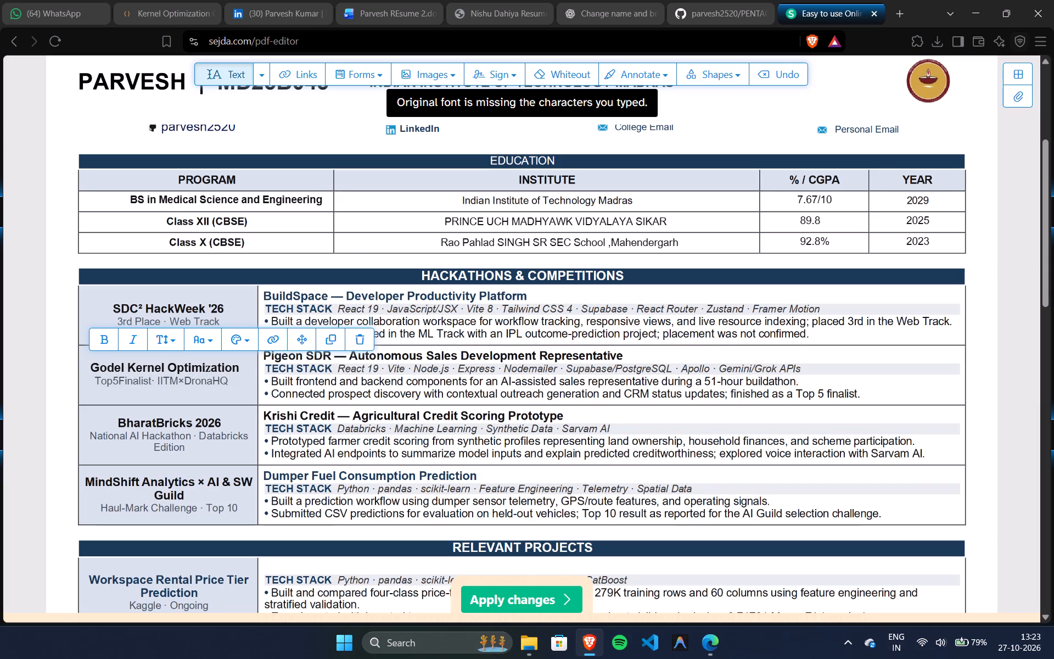
Replace the "Top5Finalist· IITM×DronaHQ" subtitle under the Godel Kernel Optimization title with "3rd Place".
left_click(220, 381)
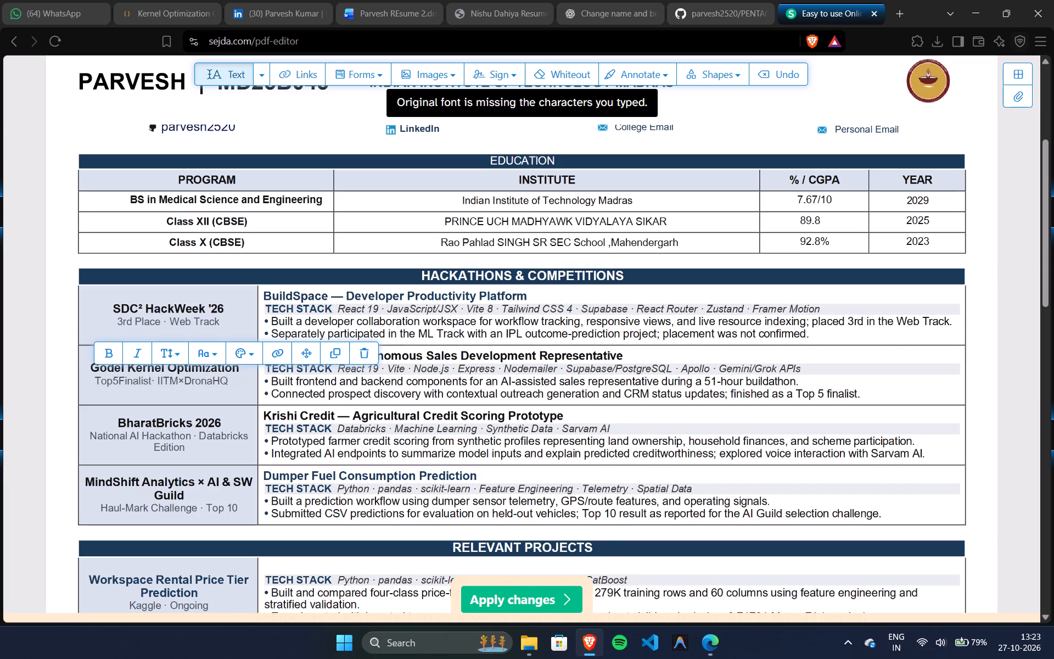
left_click(227, 379)
key("BackSpace")
key("BackSpace")
key("BackSpace")
key("BackSpace")
key("BackSpace")
key("BackSpace")
key("BackSpace")
key("BackSpace")
key("BackSpace")
key("BackSpace")
key("BackSpace")
key("BackSpace")
key("BackSpace")
key("BackSpace")
key("BackSpace")
key("BackSpace")
key("BackSpace")
key("BackSpace")
key("BackSpace")
key("BackSpace")
key("BackSpace")
key("BackSpace")
key("BackSpace")
key("BackSpace")
key("BackSpace")
key("BackSpace")
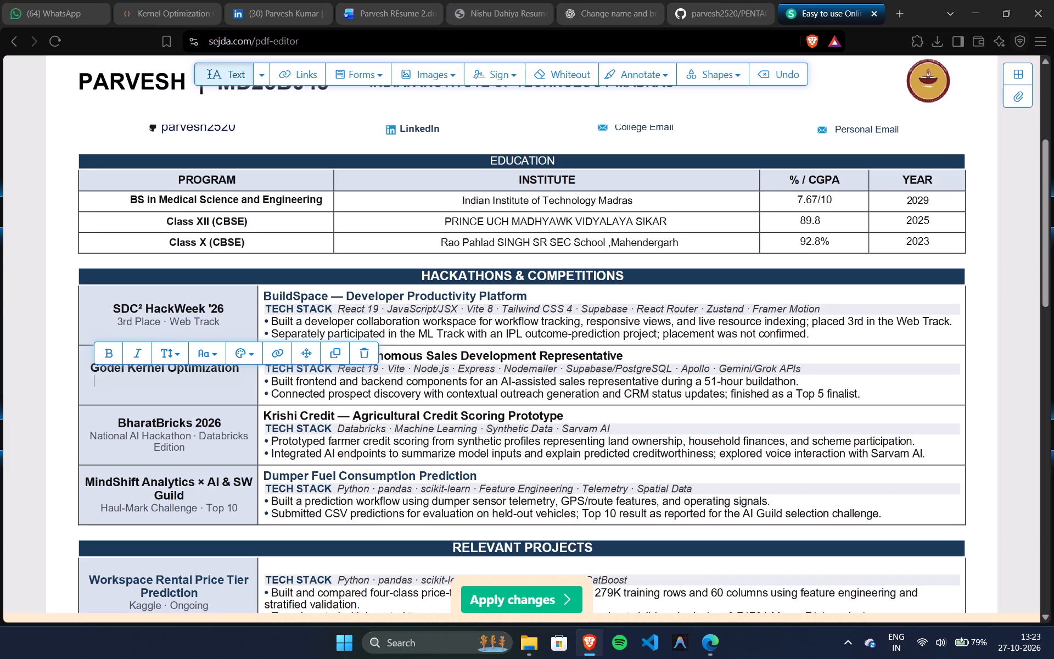
key("3")
type("rd Pla")
type("ce")
left_click(27, 431)
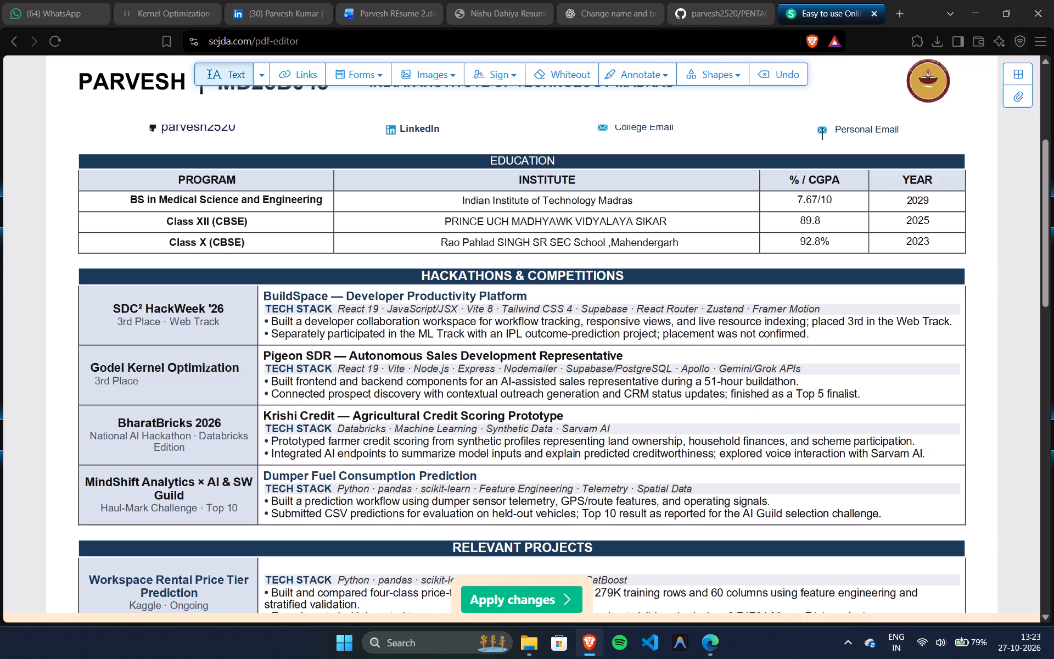
Review the resume's projects, skills, leadership and extra-curricular sections, and return to the Hackathons & Competitions table.
scroll(454, 461, "down", 4)
scroll(371, 474, "down", 15)
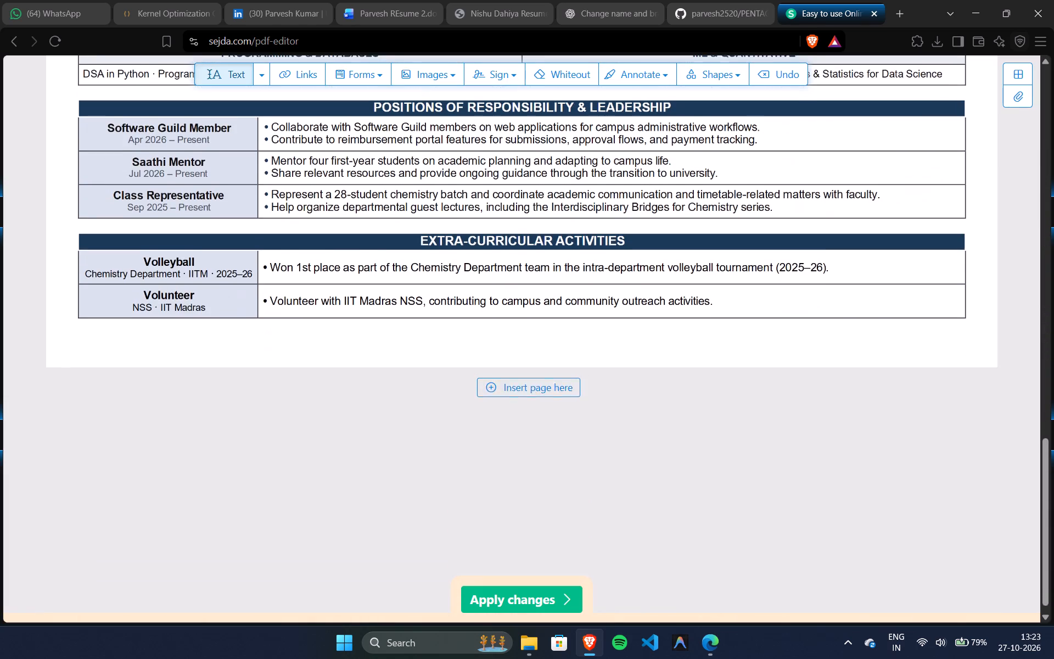
scroll(357, 485, "up", 2)
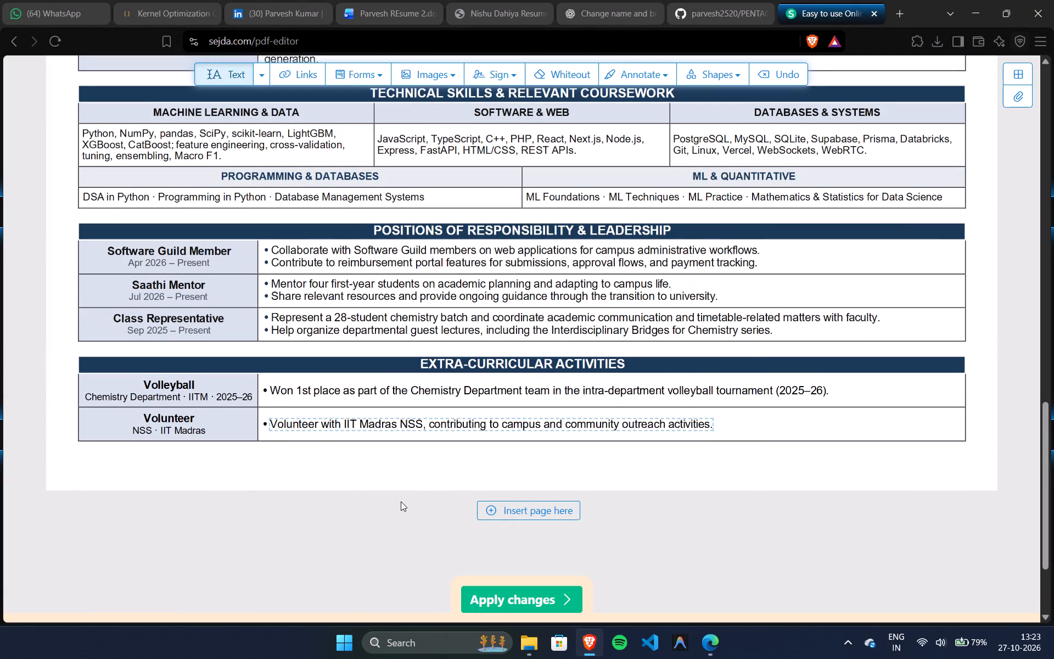
scroll(339, 506, "up", 2)
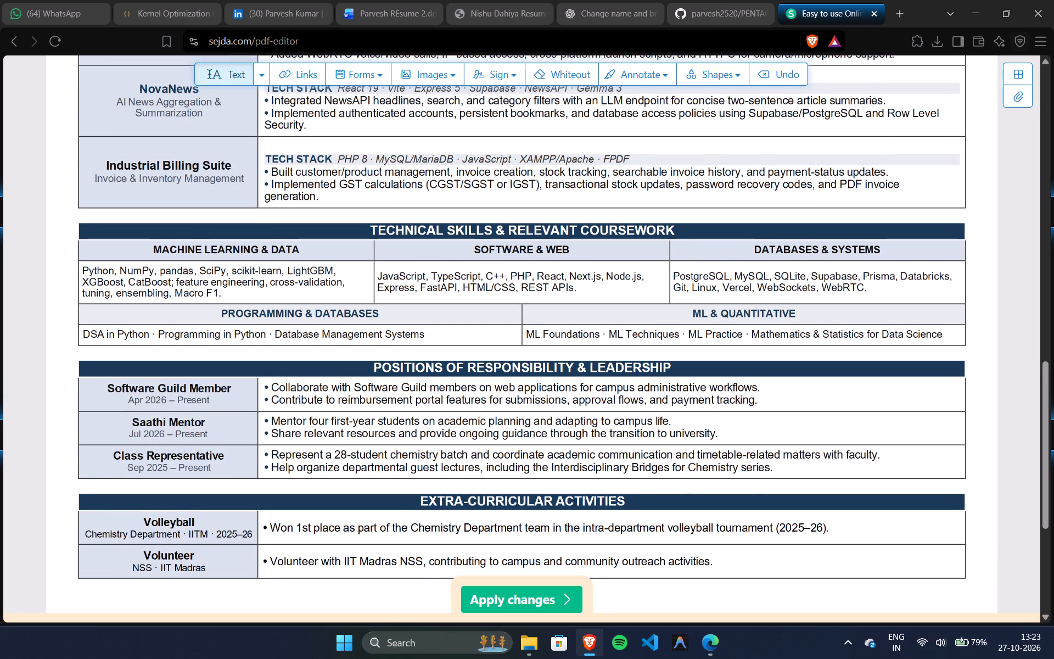
scroll(708, 308, "up", 6)
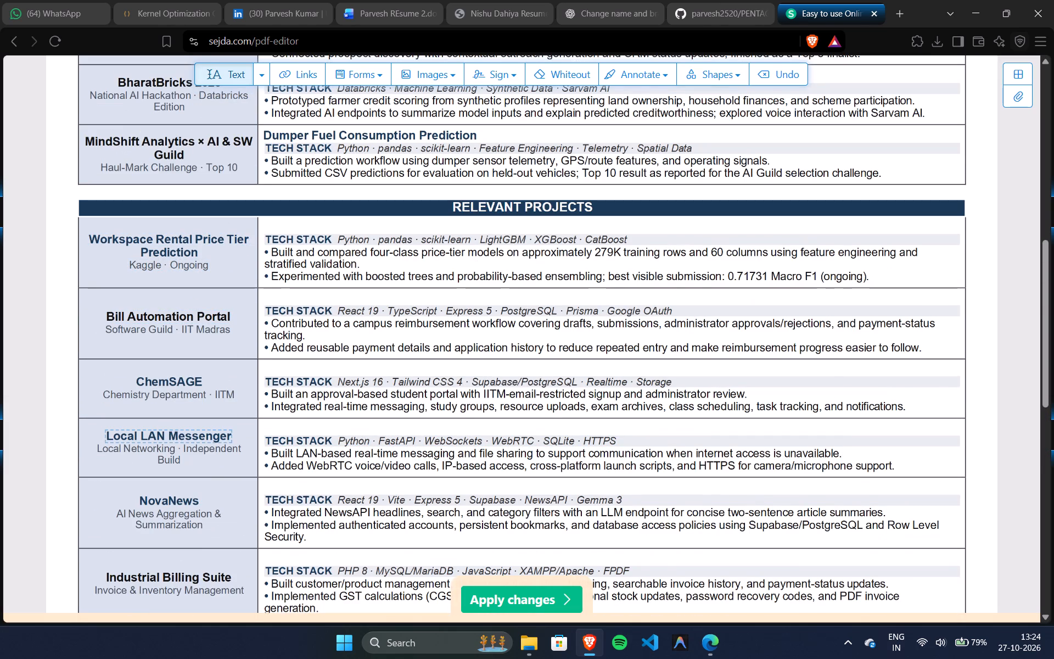
scroll(229, 436, "up", 4)
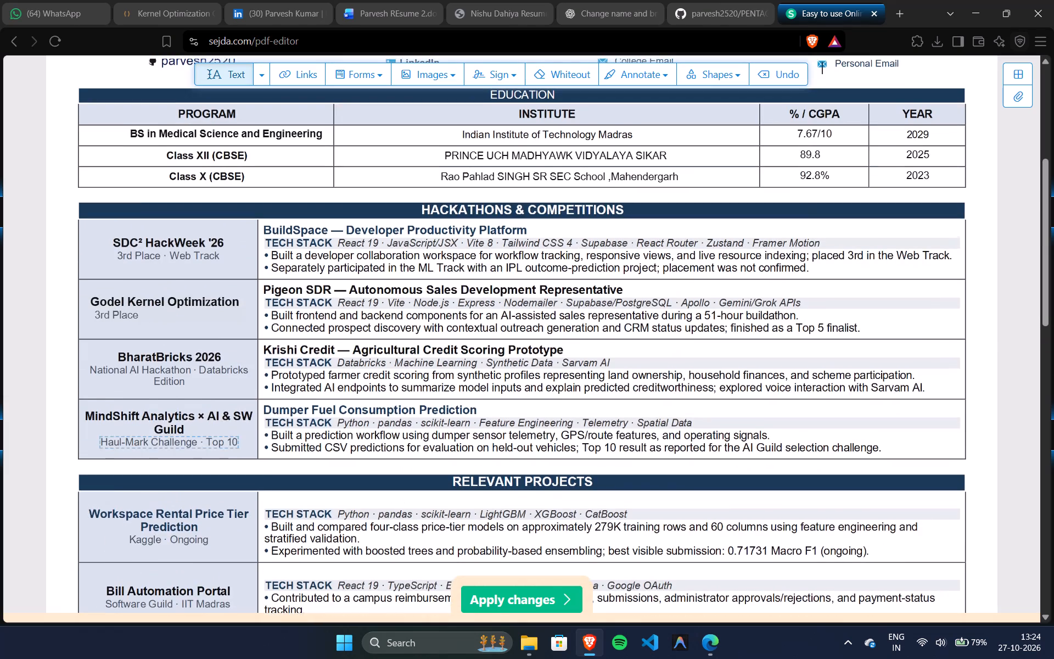
Move the "3rd Place" subtitle so it sits centred beneath the Godel Kernel Optimization title.
left_click_drag(102, 315, 117, 315)
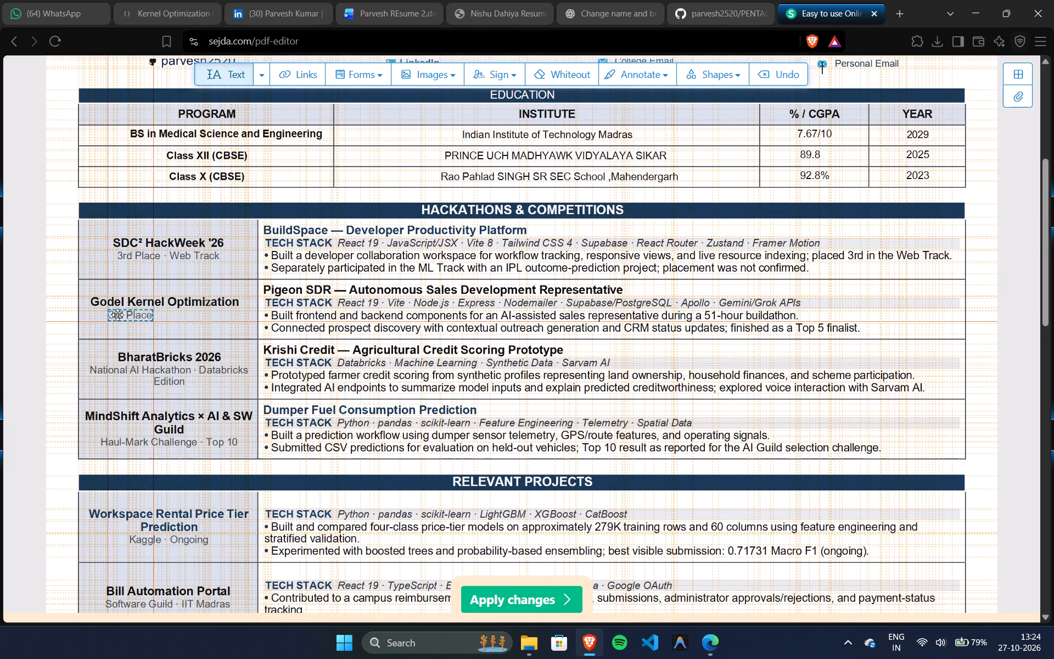
left_click_drag(117, 315, 154, 316)
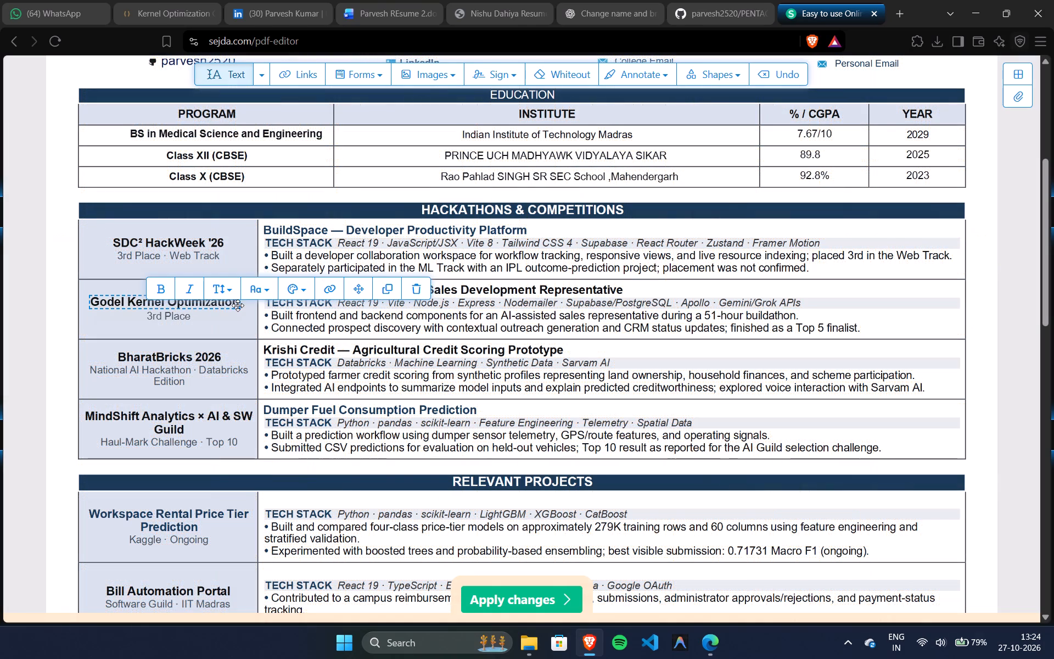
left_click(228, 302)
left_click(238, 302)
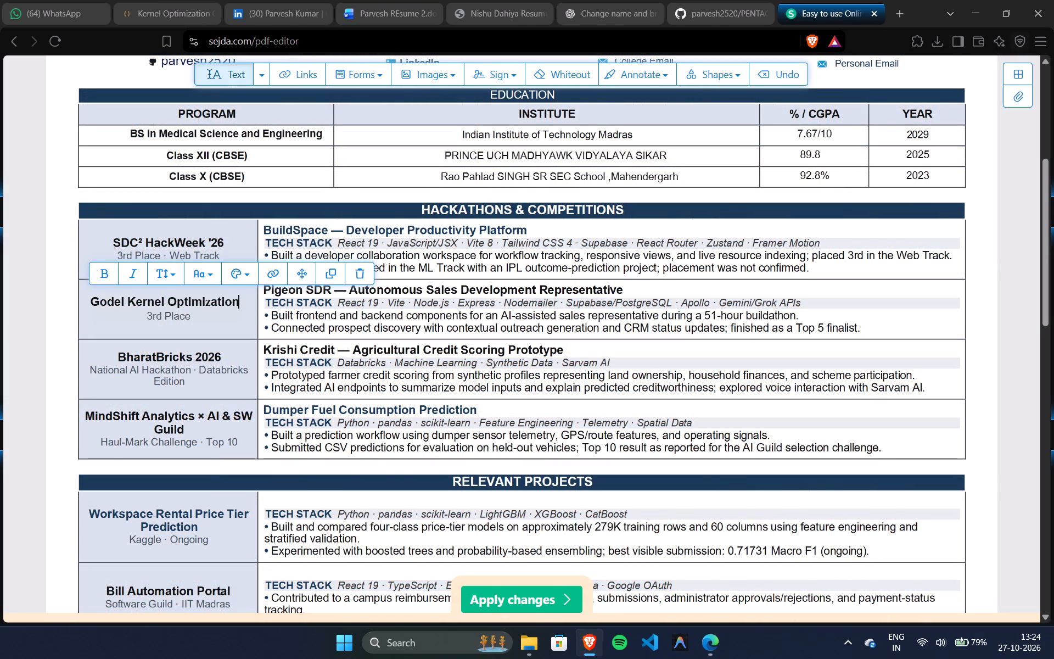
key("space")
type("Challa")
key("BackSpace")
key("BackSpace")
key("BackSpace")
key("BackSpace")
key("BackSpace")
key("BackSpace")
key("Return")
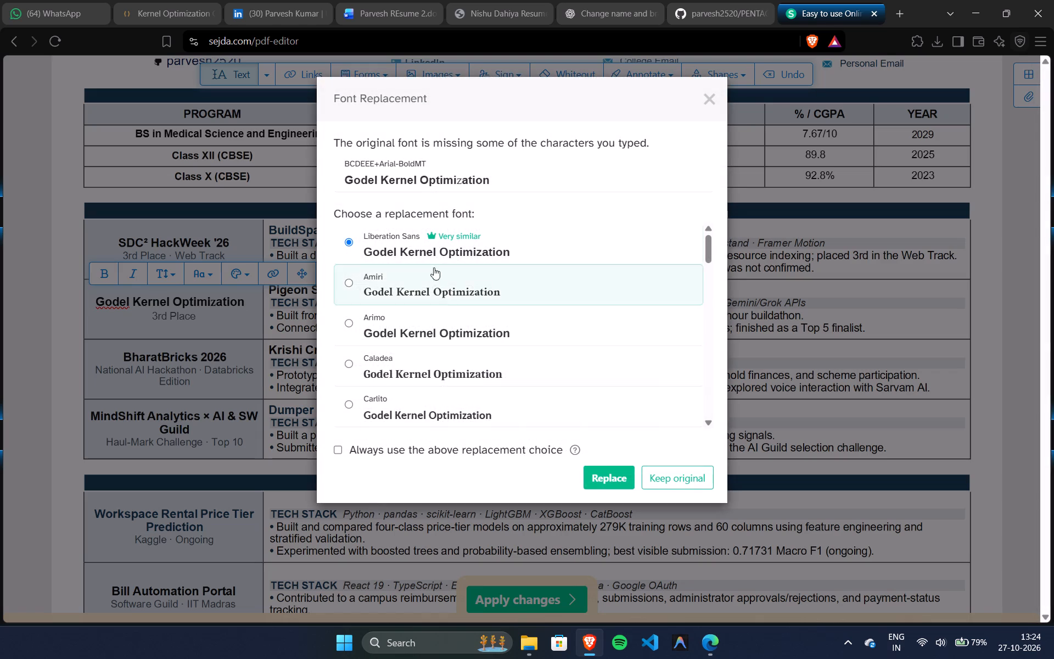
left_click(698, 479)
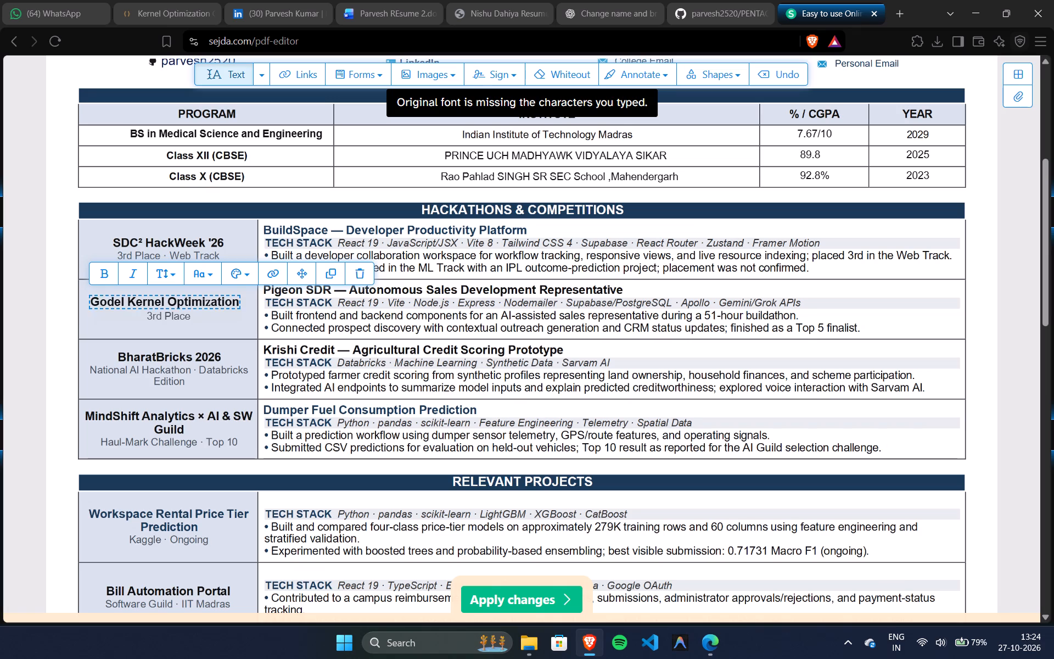
Add "Challange" as a second line of the Godel Kernel Optimization title, keeping the original font.
left_click(237, 303)
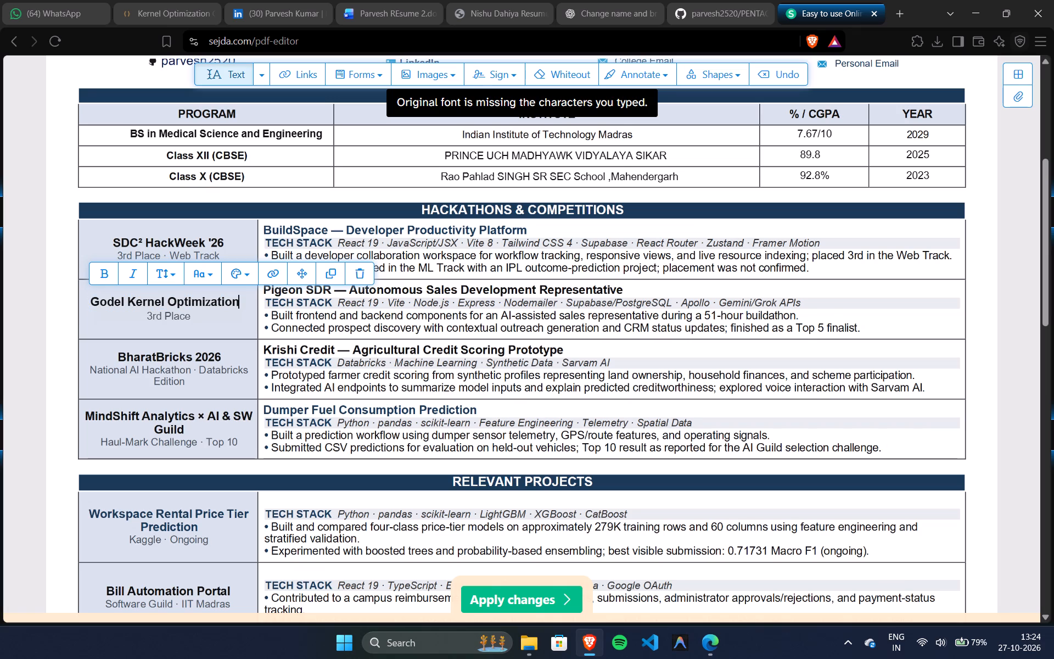
key("Return")
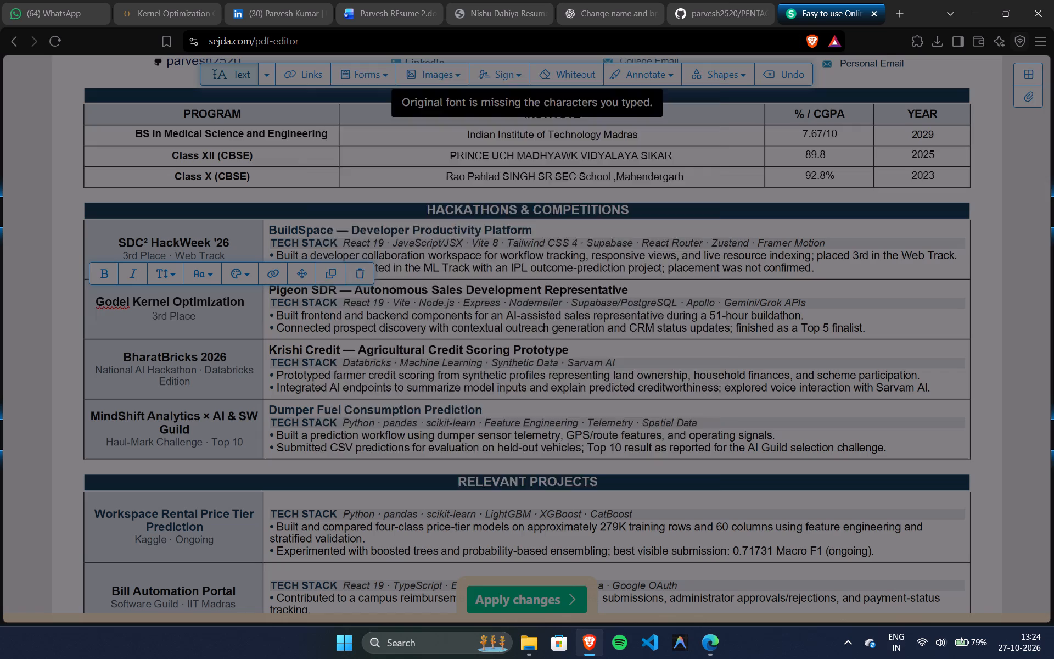
type("Challamn")
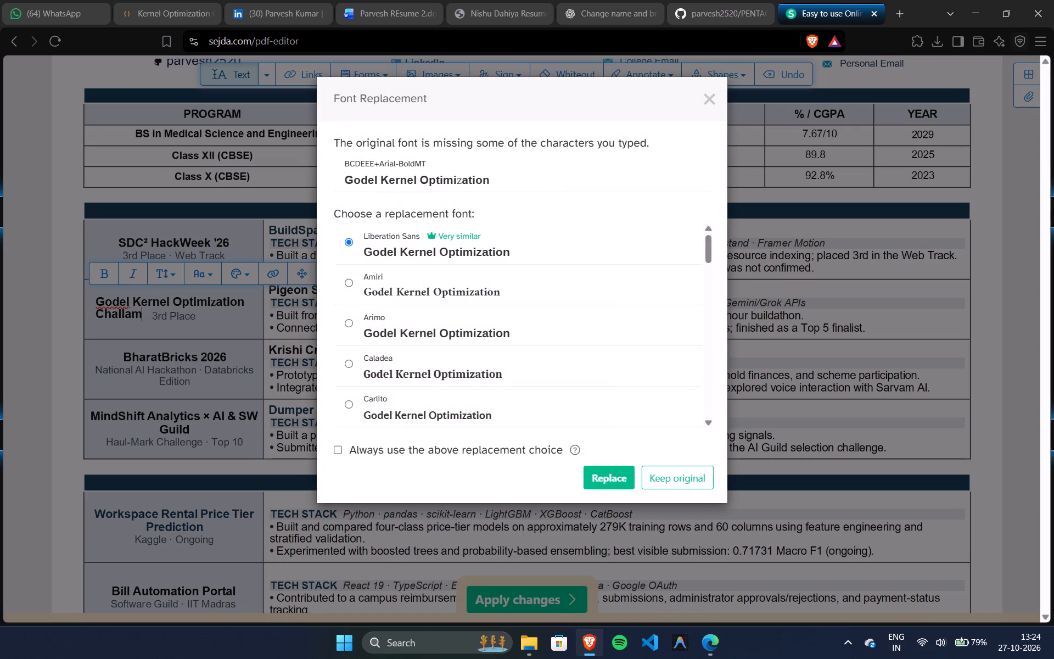
key("BackSpace")
key("BackSpace")
type("nge")
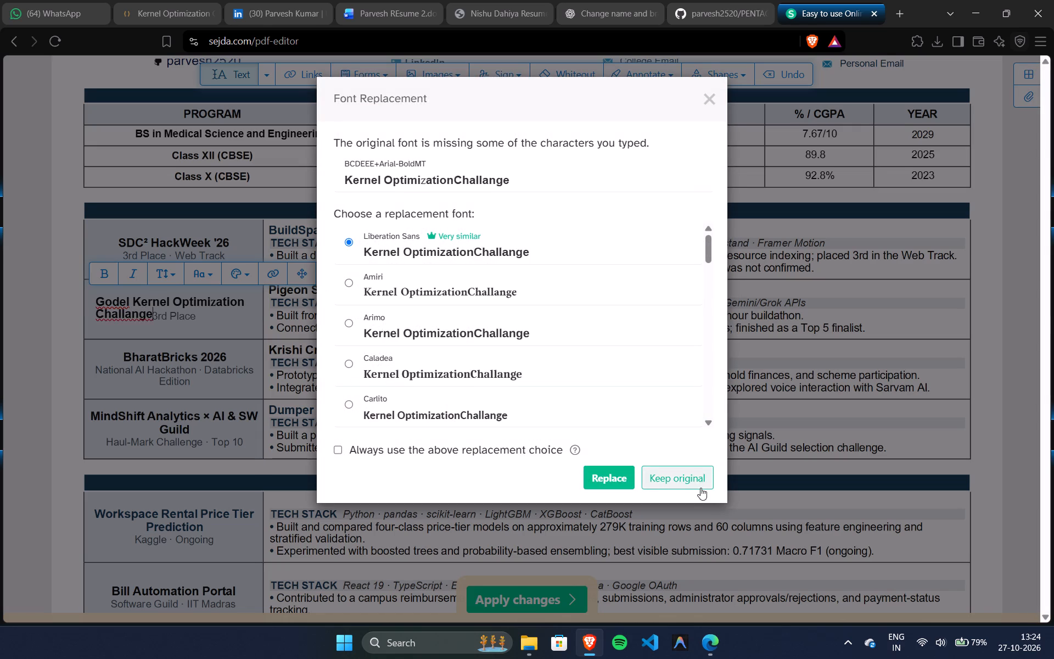
left_click(697, 482)
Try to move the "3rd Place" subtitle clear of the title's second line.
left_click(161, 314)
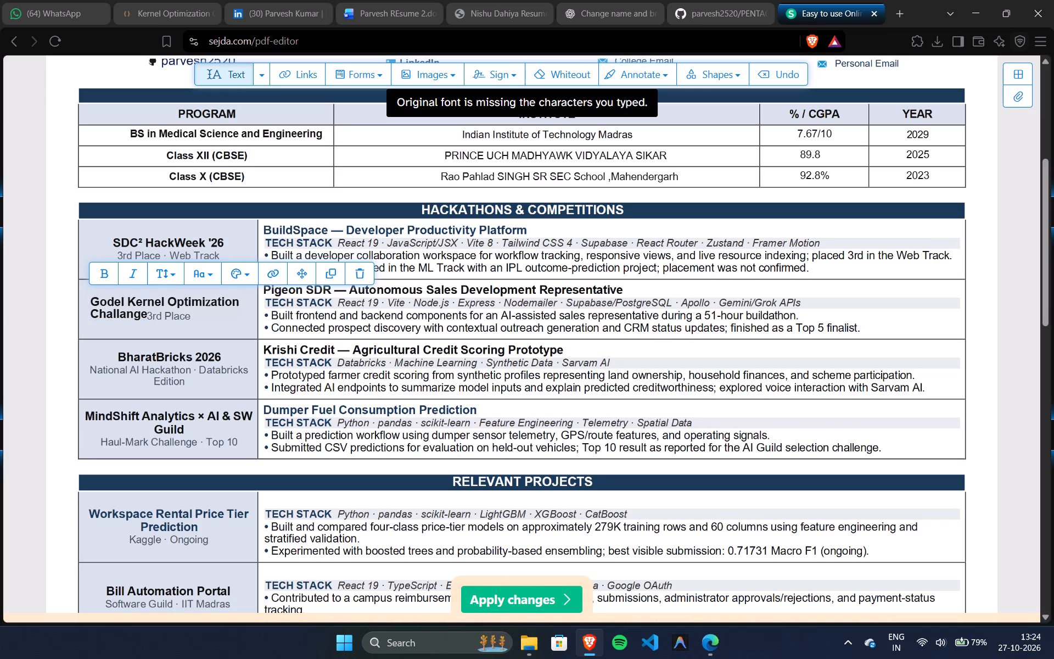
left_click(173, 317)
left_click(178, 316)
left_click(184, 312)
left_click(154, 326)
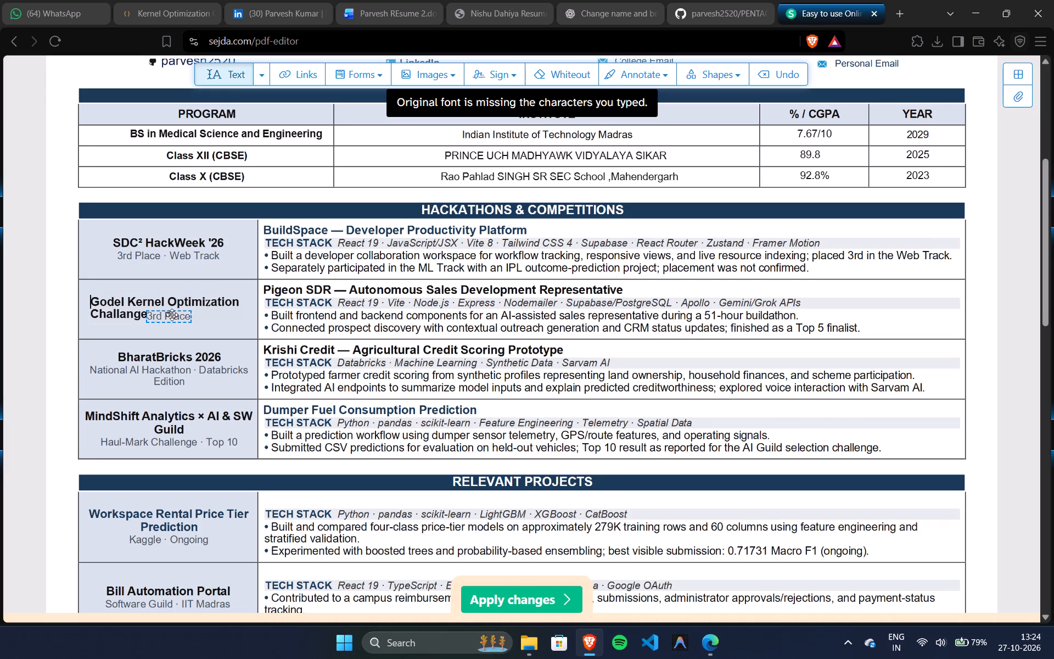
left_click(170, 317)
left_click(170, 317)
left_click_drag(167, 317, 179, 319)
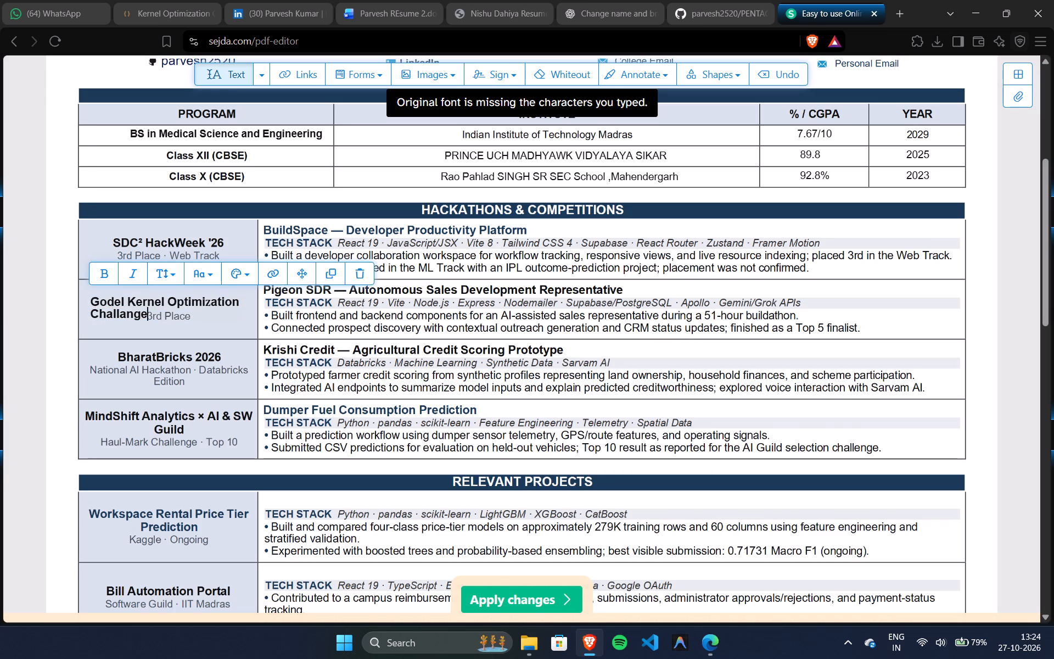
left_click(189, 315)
Move the two-line Godel Kernel Optimization Challange title slightly up and to the right within its table cell.
left_click(152, 302)
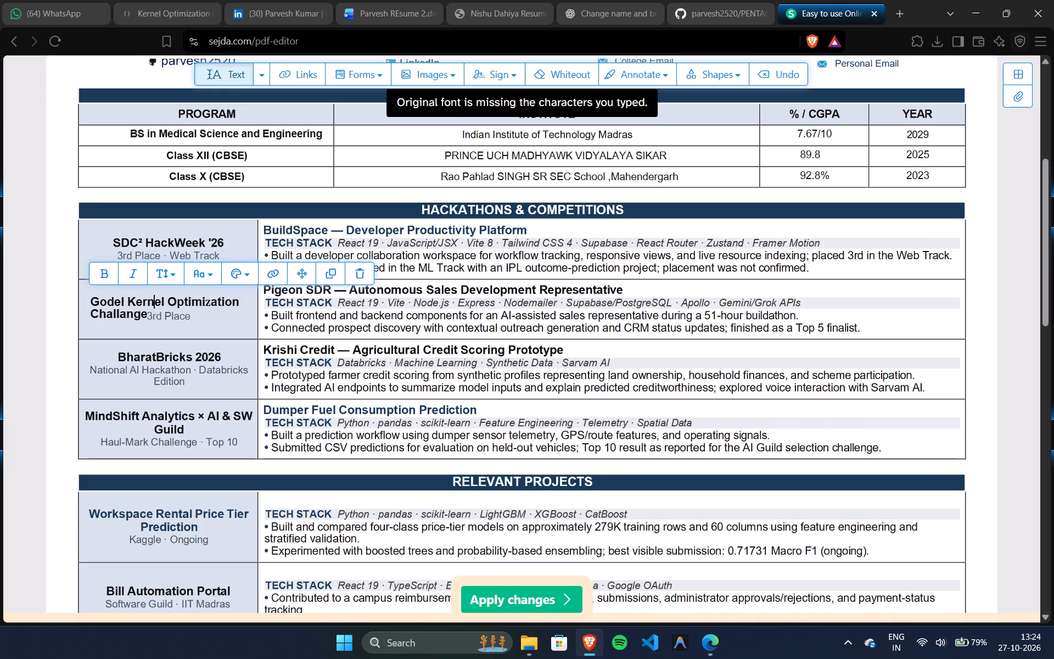
left_click(134, 308)
left_click(143, 311)
left_click(181, 305)
left_click(205, 312)
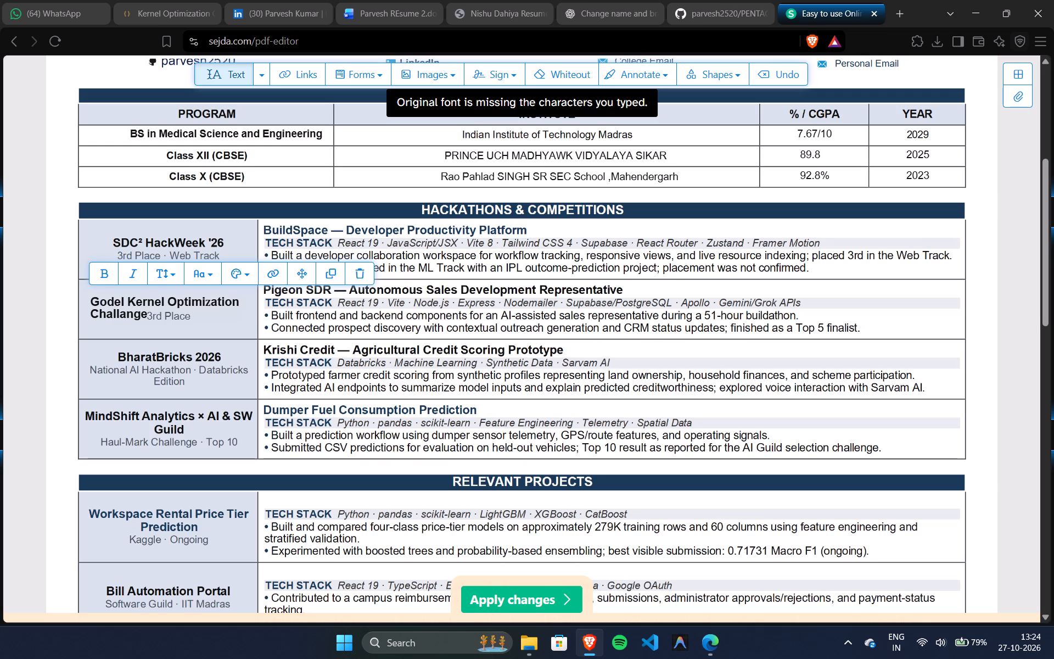
left_click(215, 305)
left_click(77, 299)
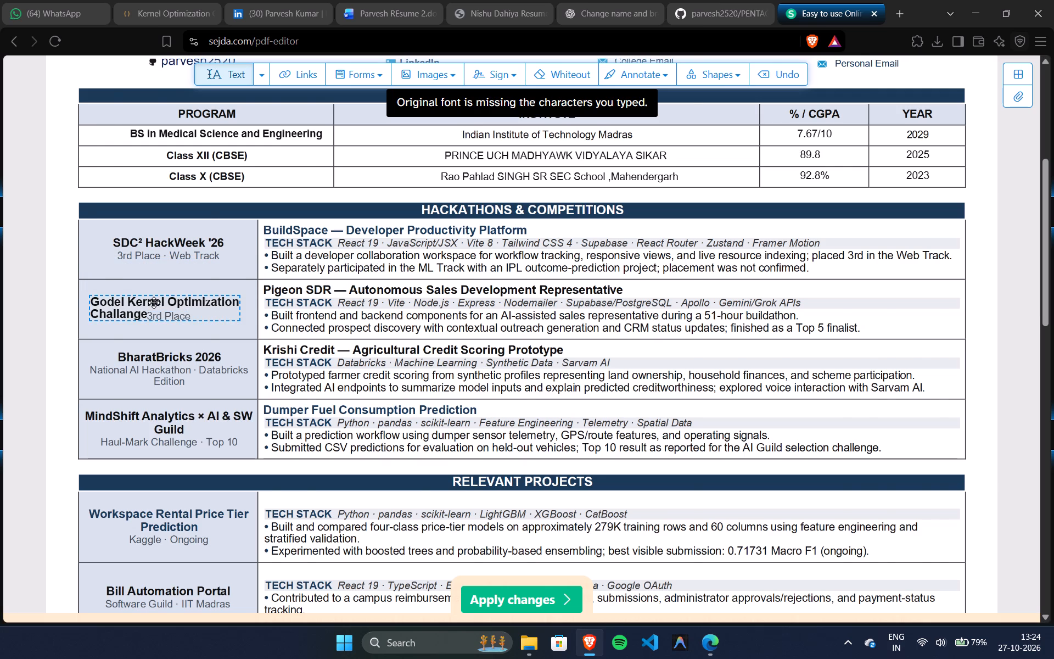
left_click_drag(154, 303, 168, 296)
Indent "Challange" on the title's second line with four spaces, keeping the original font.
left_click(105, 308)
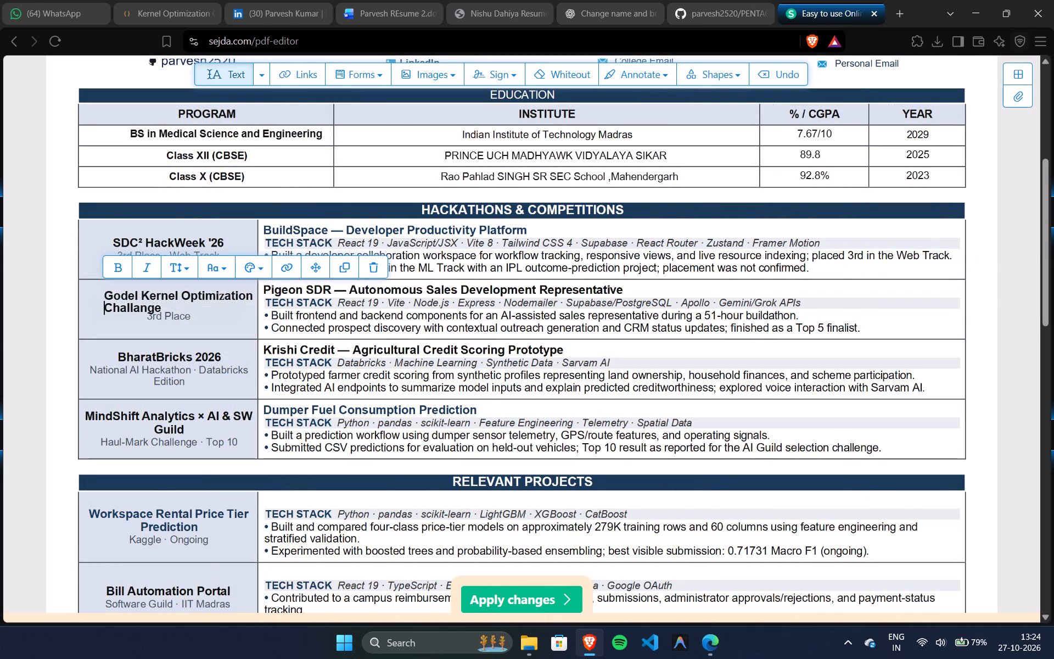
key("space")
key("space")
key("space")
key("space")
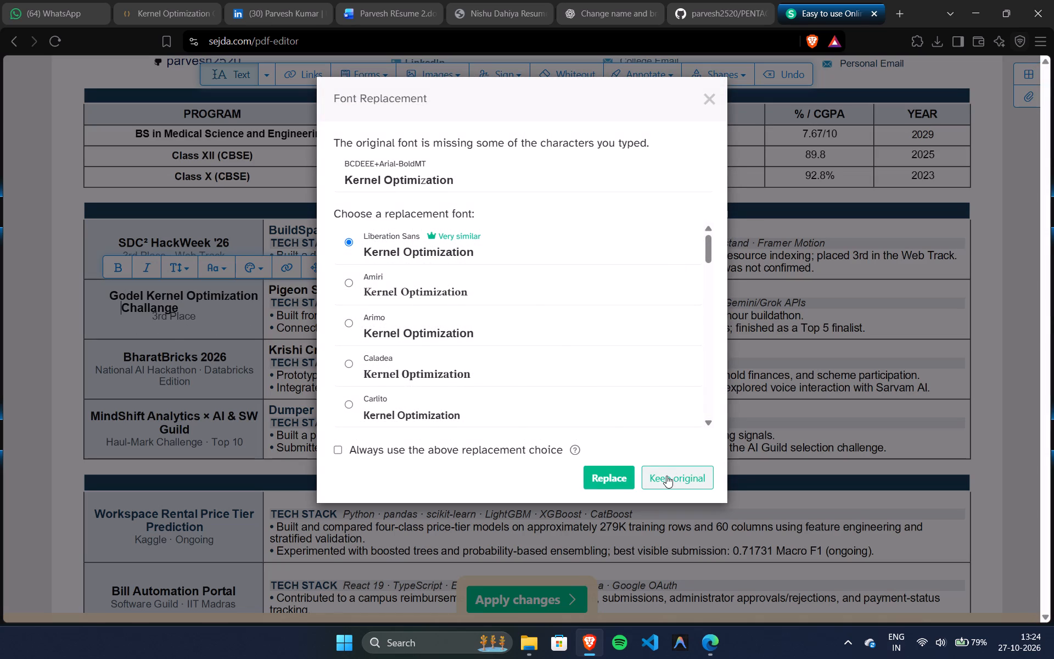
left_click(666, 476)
Move the "3rd Place" subtitle onto the same line as "Challange", just after the word.
left_click_drag(174, 316, 170, 323)
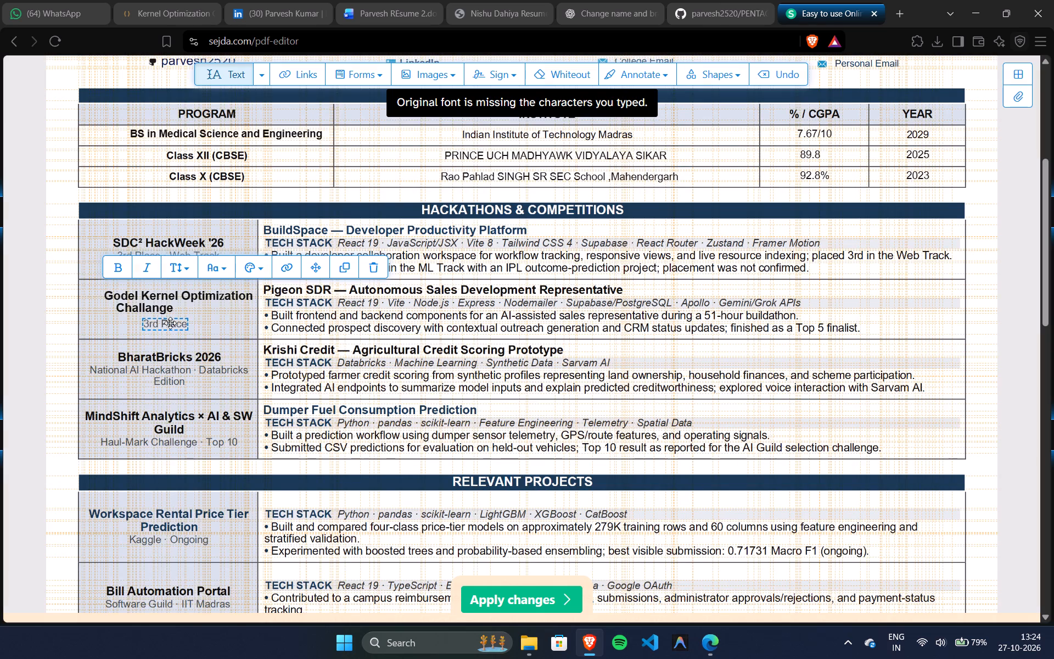
left_click_drag(170, 323, 209, 309)
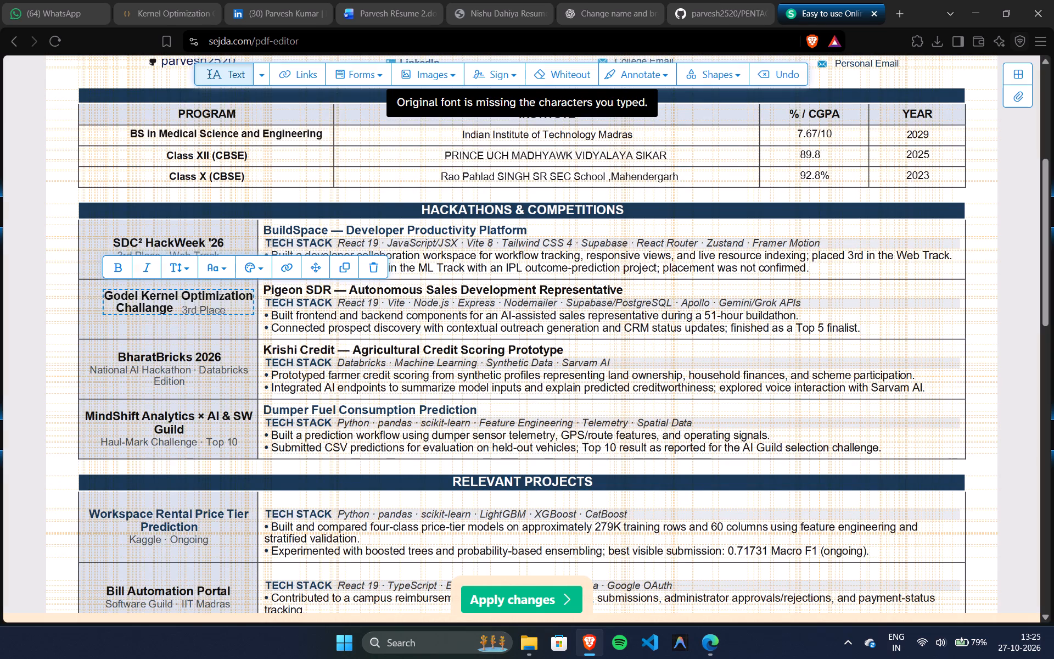
left_click_drag(209, 309, 211, 308)
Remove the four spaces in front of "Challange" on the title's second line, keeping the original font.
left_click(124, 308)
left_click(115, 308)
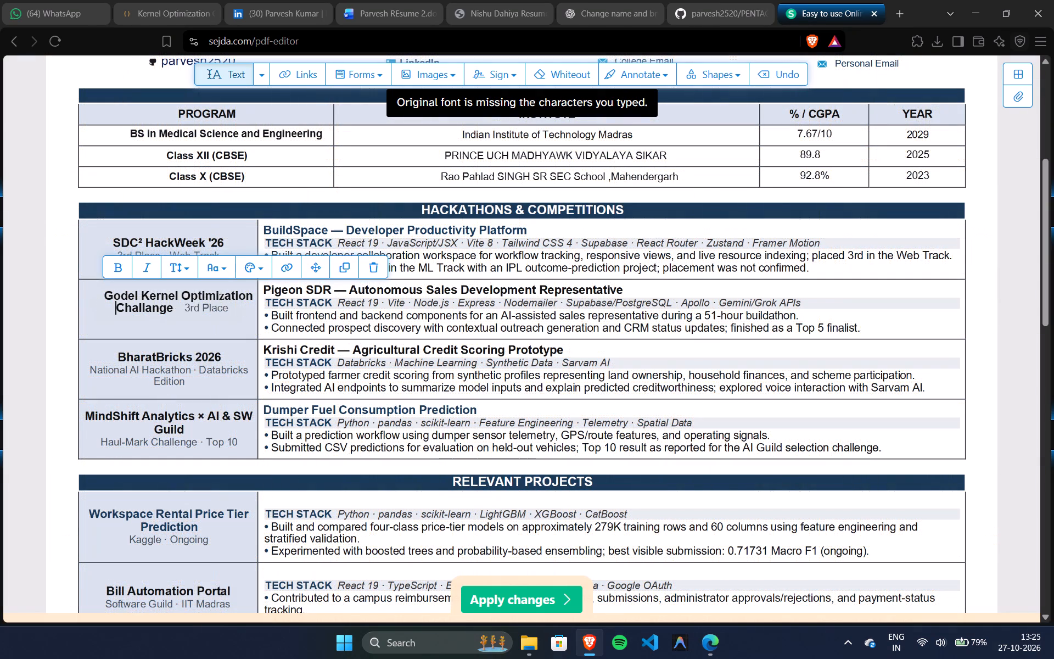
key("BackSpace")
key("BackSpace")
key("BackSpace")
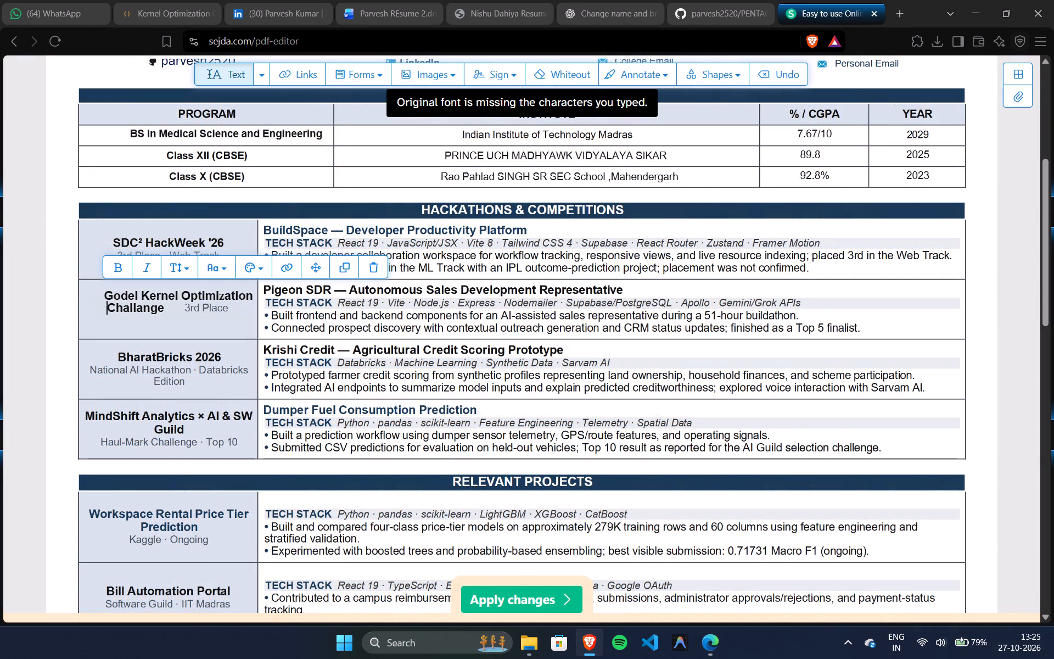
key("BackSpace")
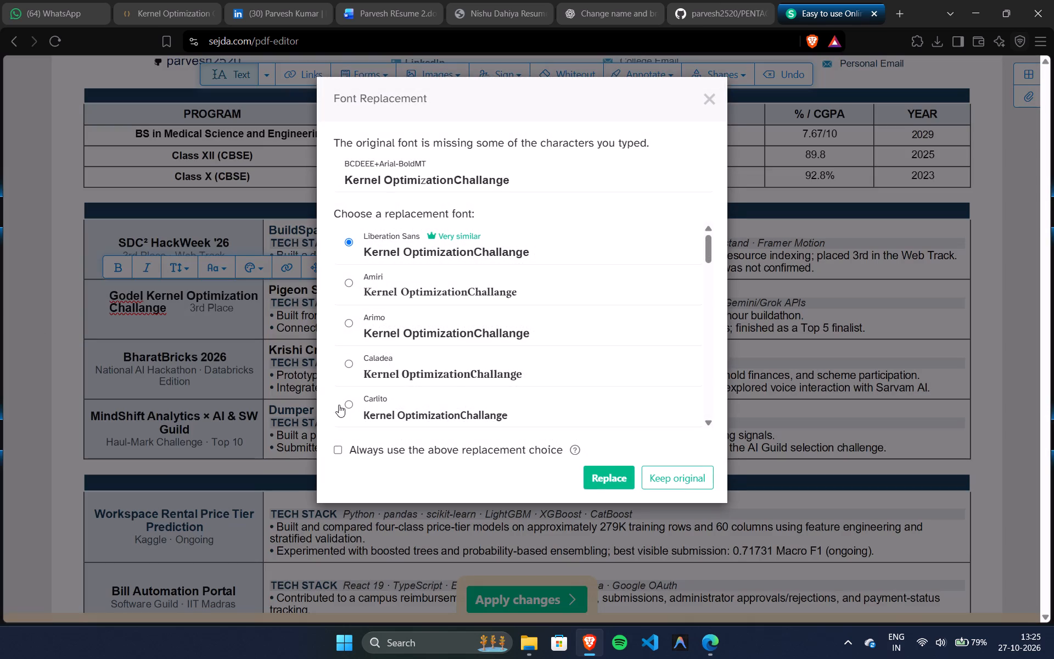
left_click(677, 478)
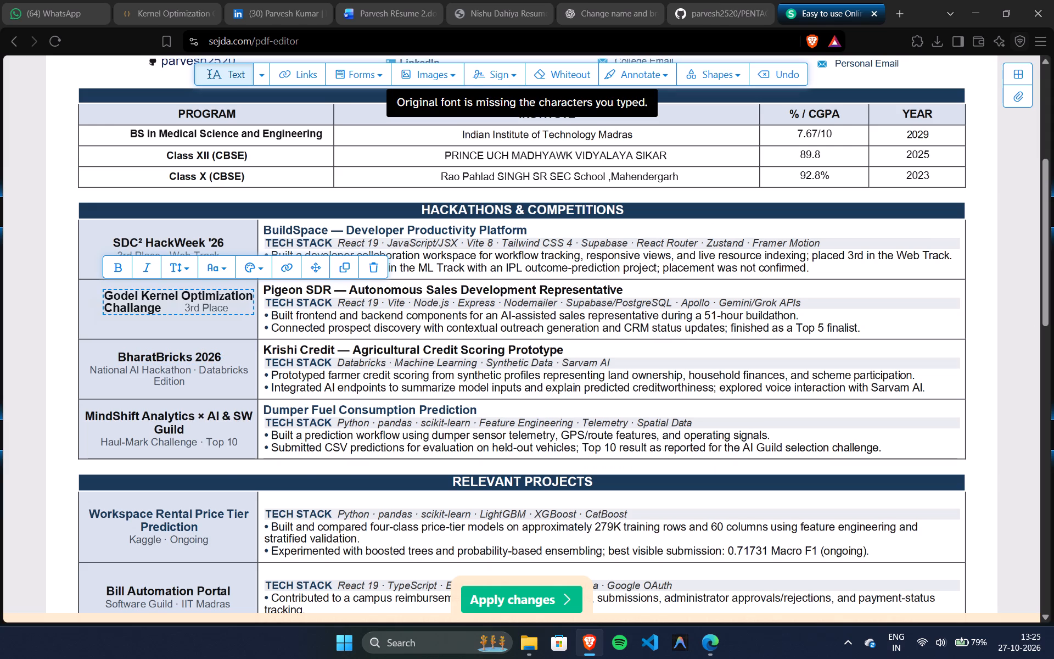
Correct "Challange" to "Challenge" in the Godel Kernel Optimization title, checking it against the challenge web page and keeping the original font.
left_click(178, 0)
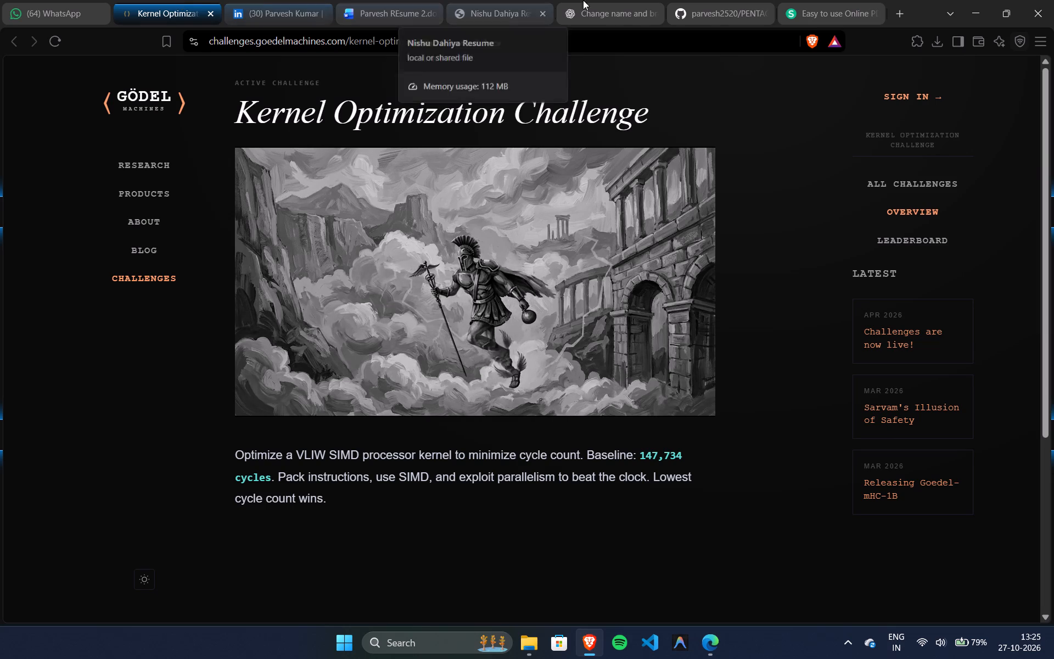
left_click(803, 2)
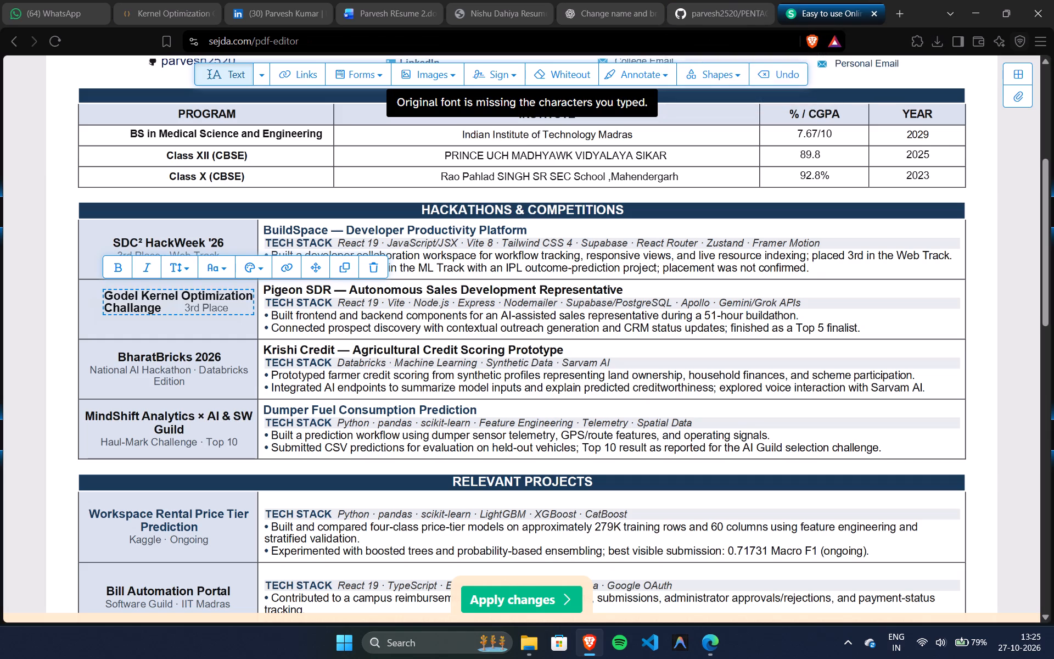
left_click(137, 307)
key("BackSpace")
key("e")
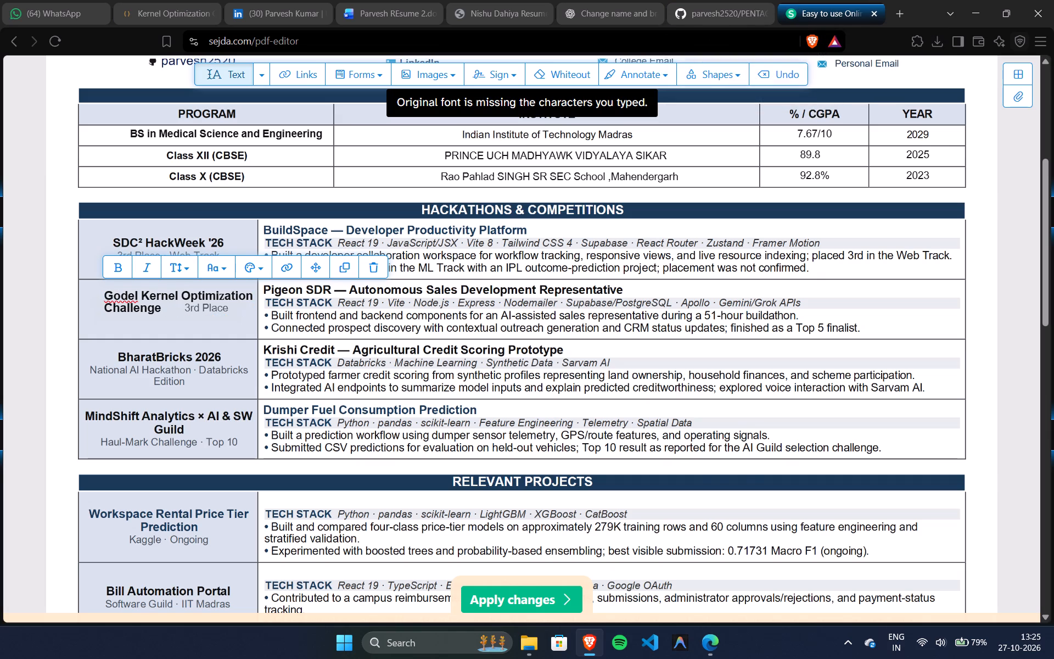
left_click(658, 477)
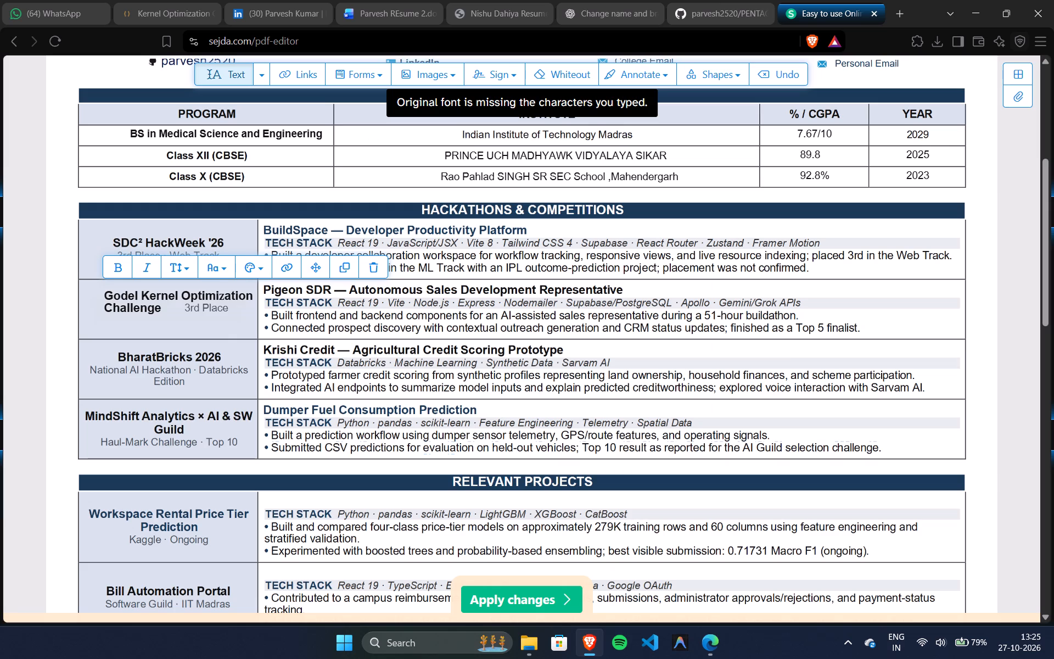
left_click(193, 0)
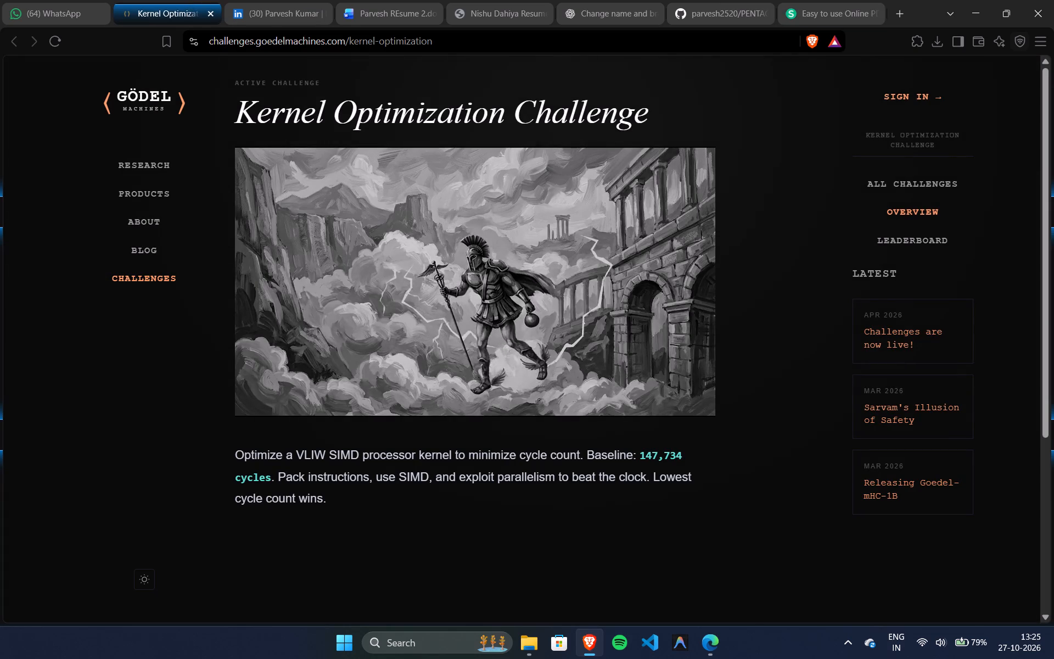
left_click(817, 0)
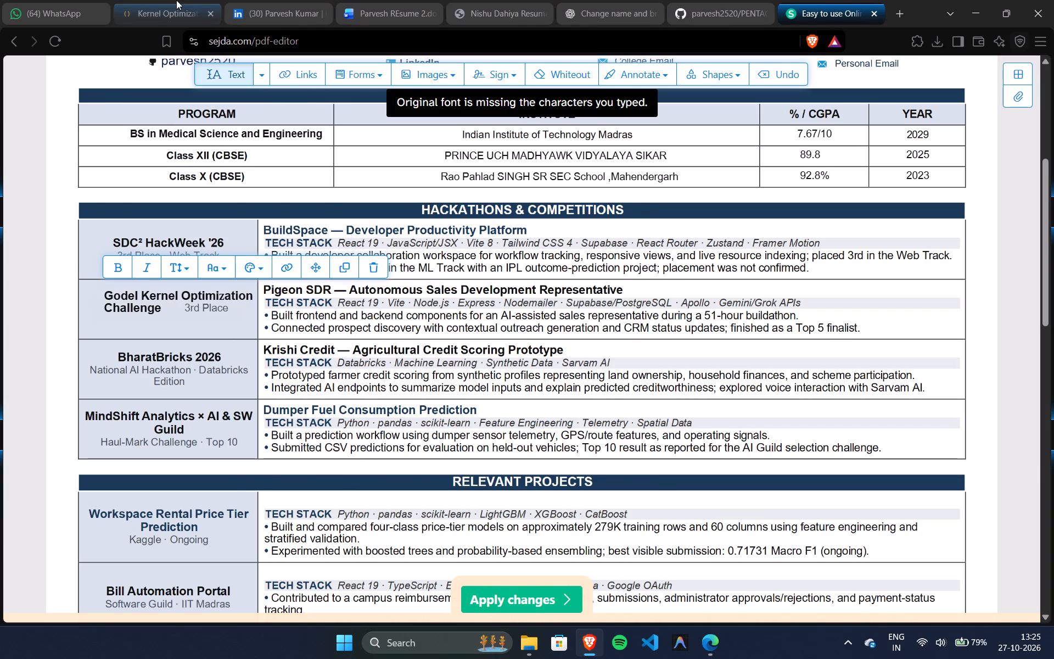
left_click(176, 0)
left_click(821, 0)
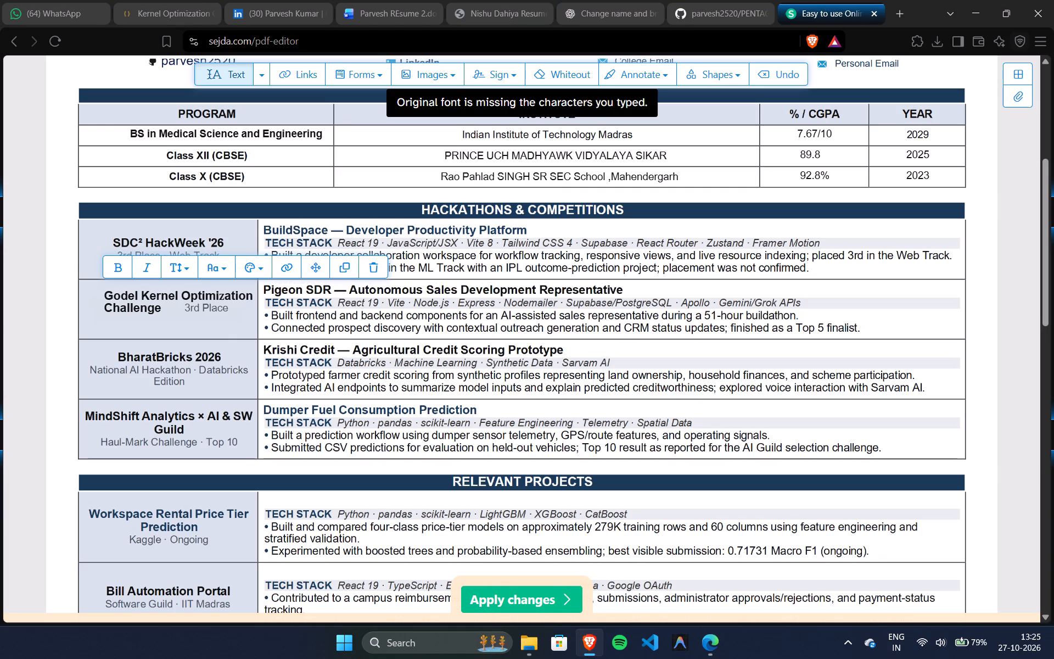
Shift the two-line Godel Kernel Optimization Challenge title slightly to the left within its table cell.
left_click(188, 326)
left_click(463, 295)
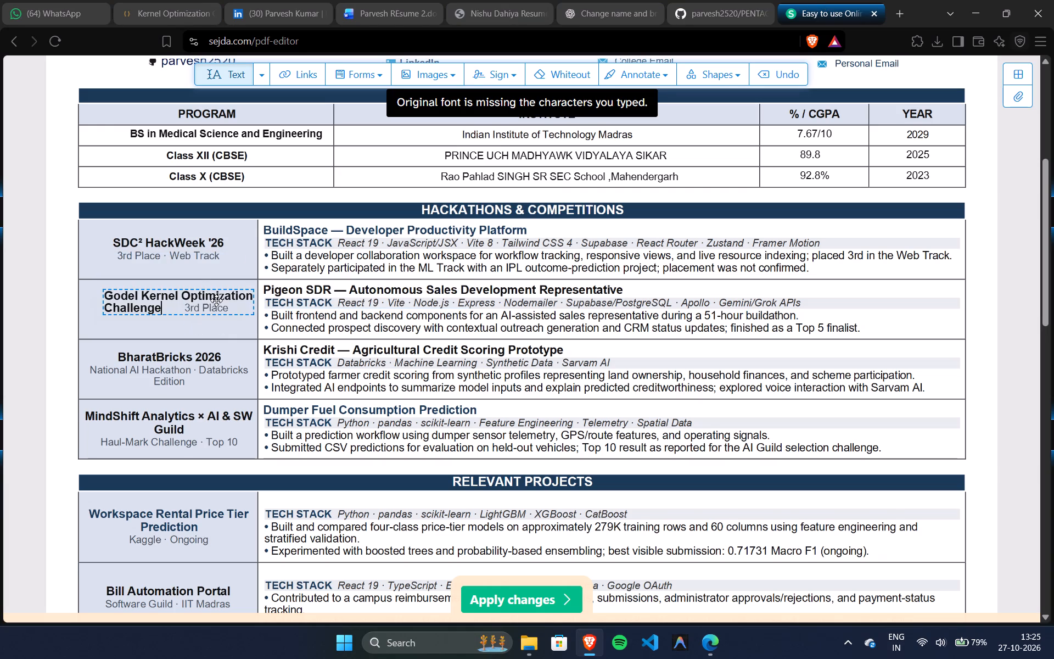
left_click(183, 320)
left_click(199, 309)
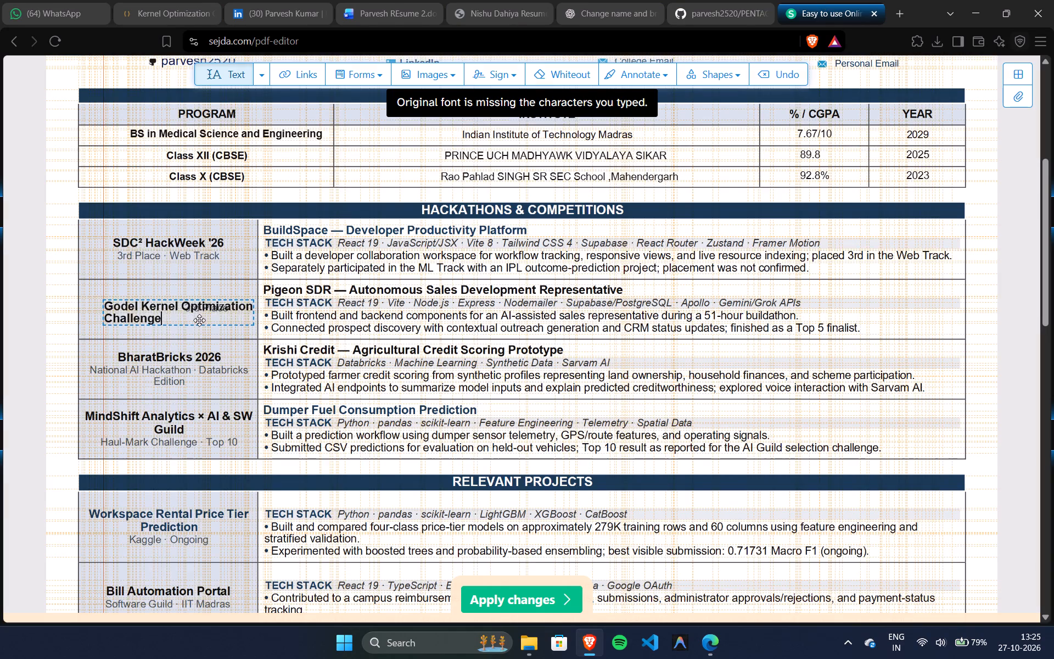
left_click(196, 310)
left_click(203, 307)
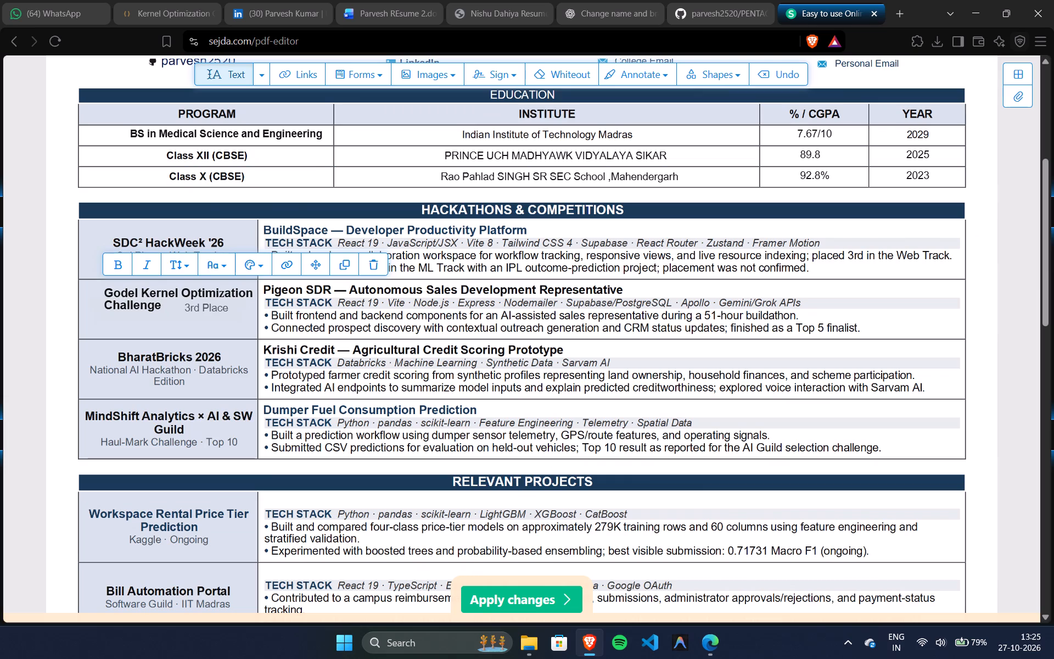
left_click(220, 308)
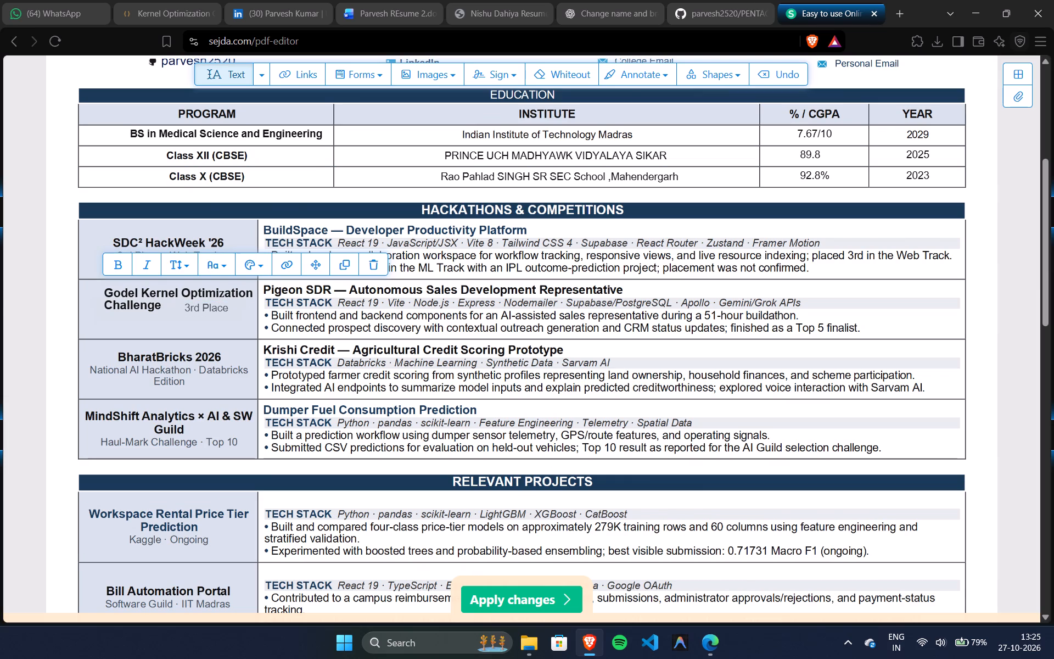
left_click(139, 295)
left_click(35, 311)
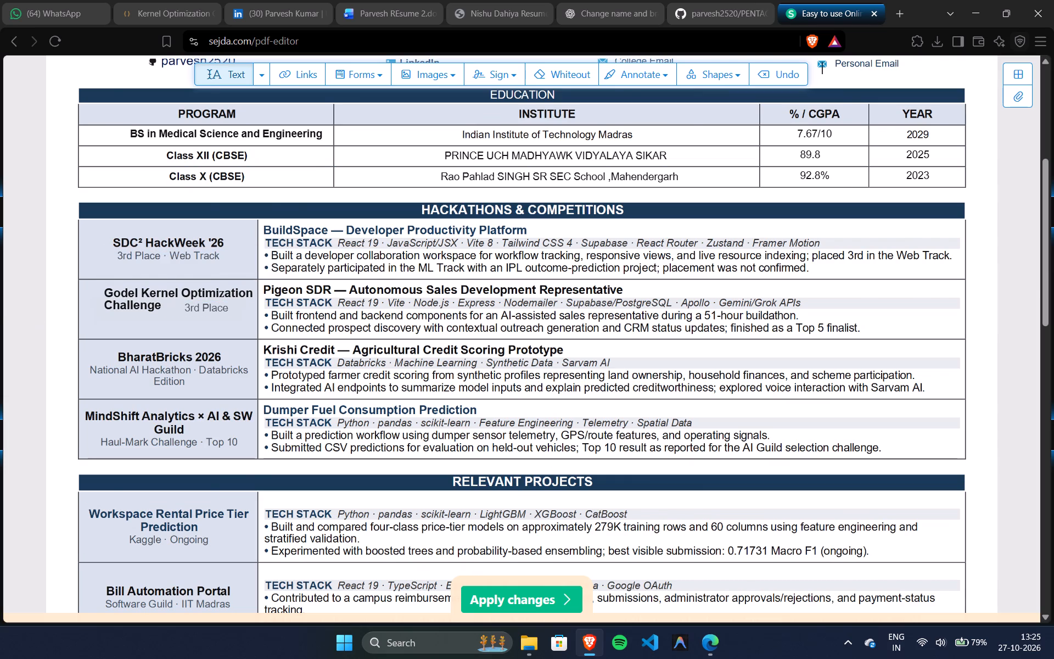
left_click_drag(139, 302, 132, 304)
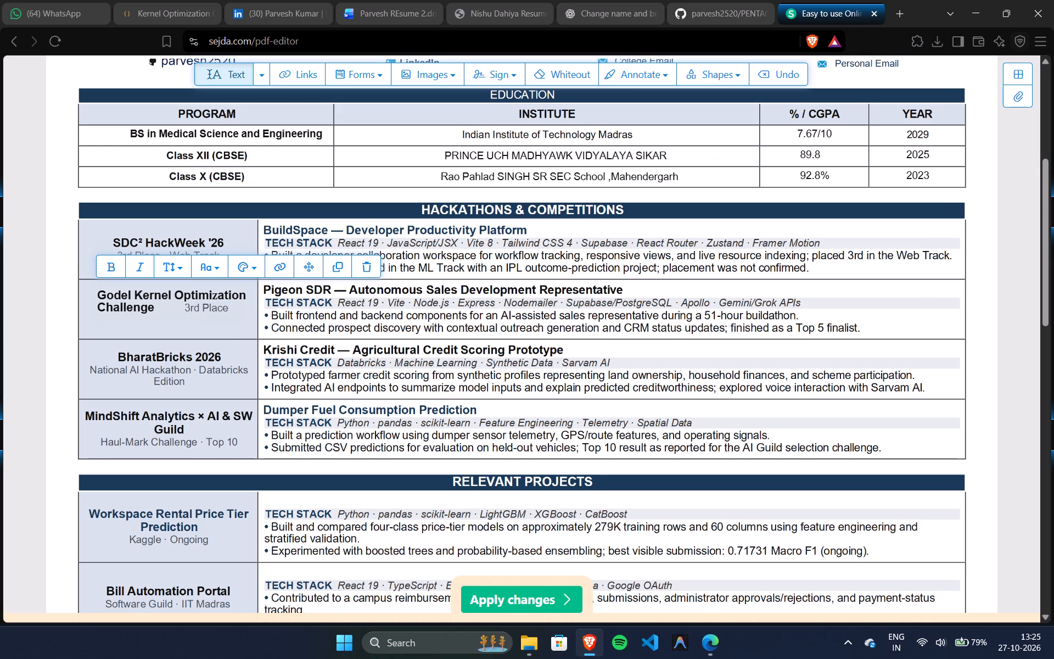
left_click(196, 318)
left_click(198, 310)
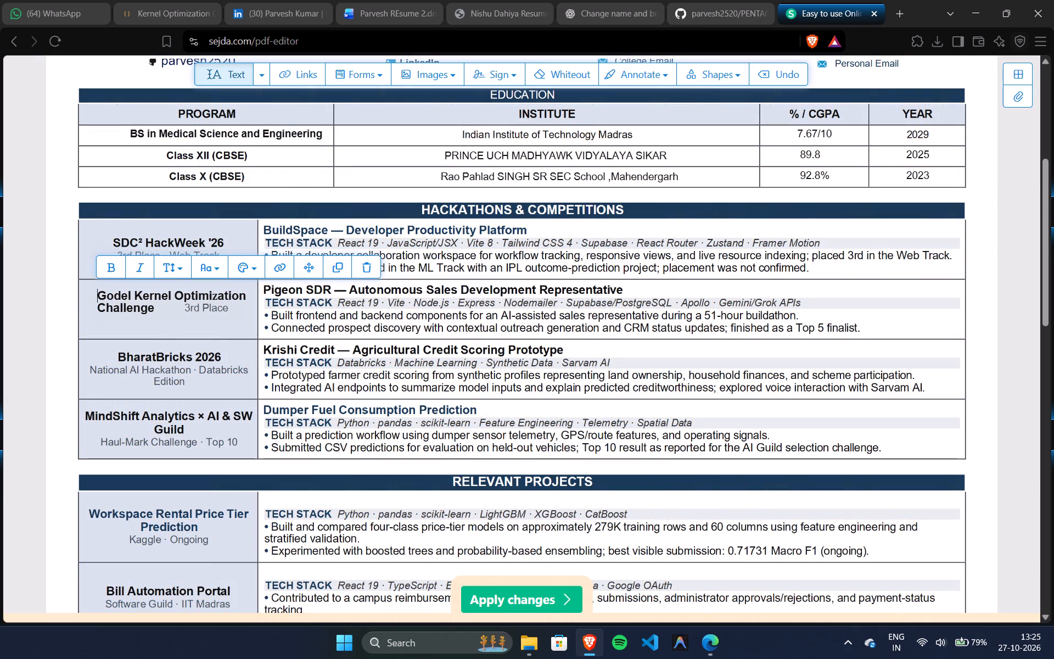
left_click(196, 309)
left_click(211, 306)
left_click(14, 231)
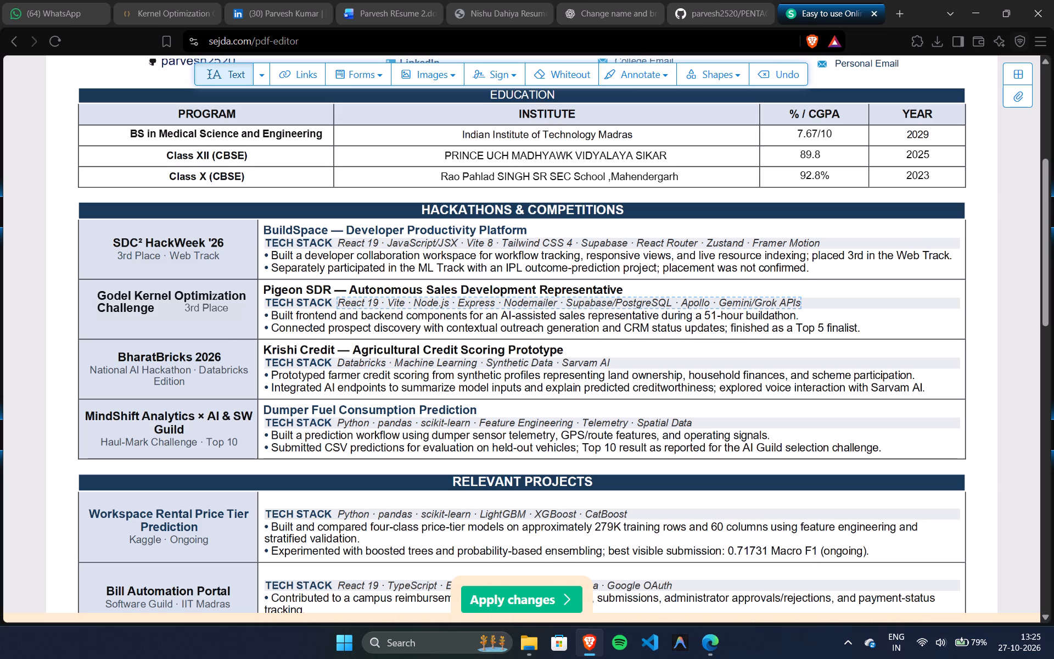
left_click(988, 4)
left_click(1041, 3)
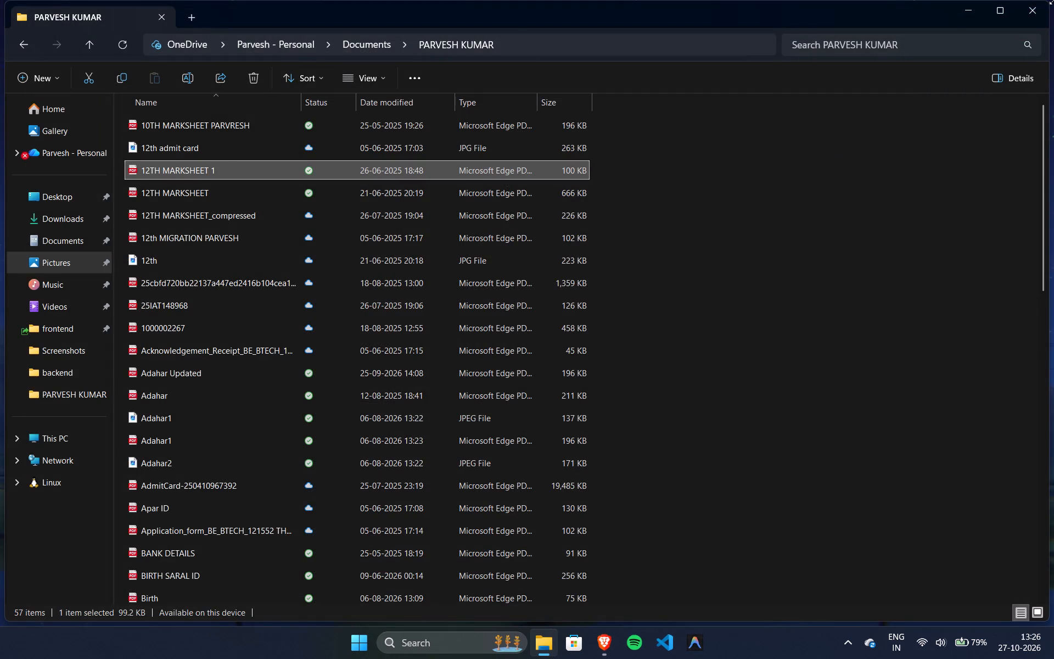
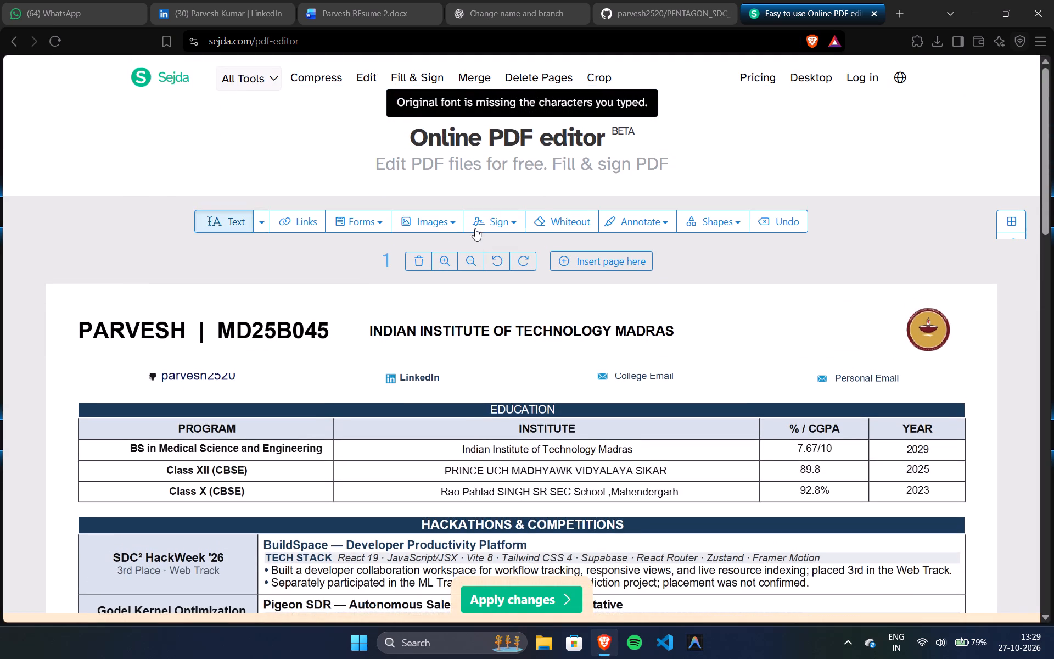
Apply the edits to the resume to generate the finished PDF.
left_click(505, 97)
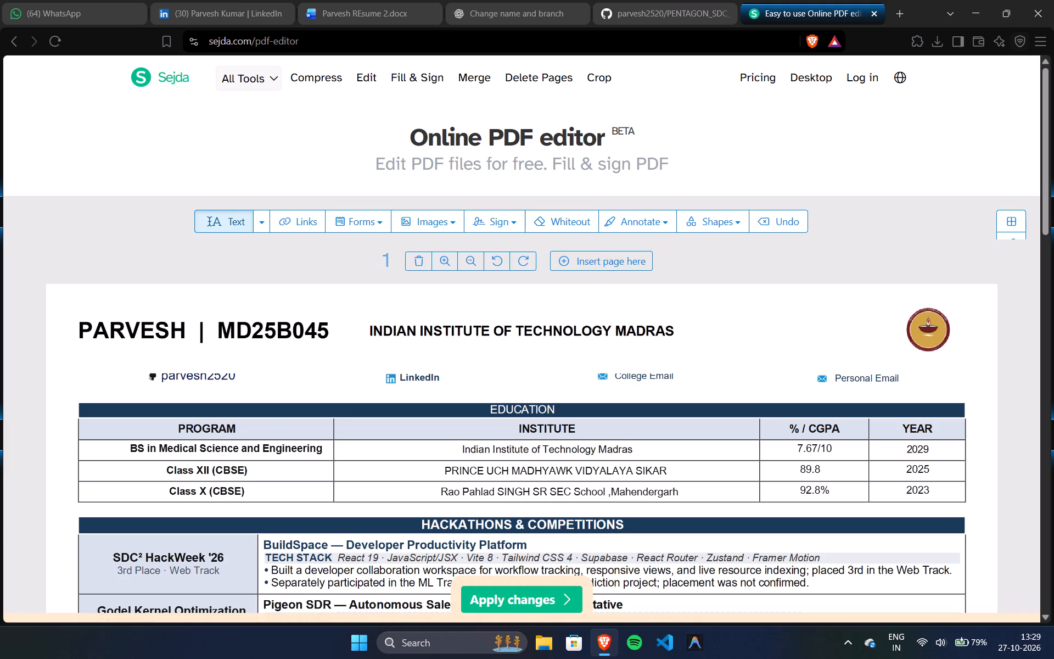
left_click(517, 599)
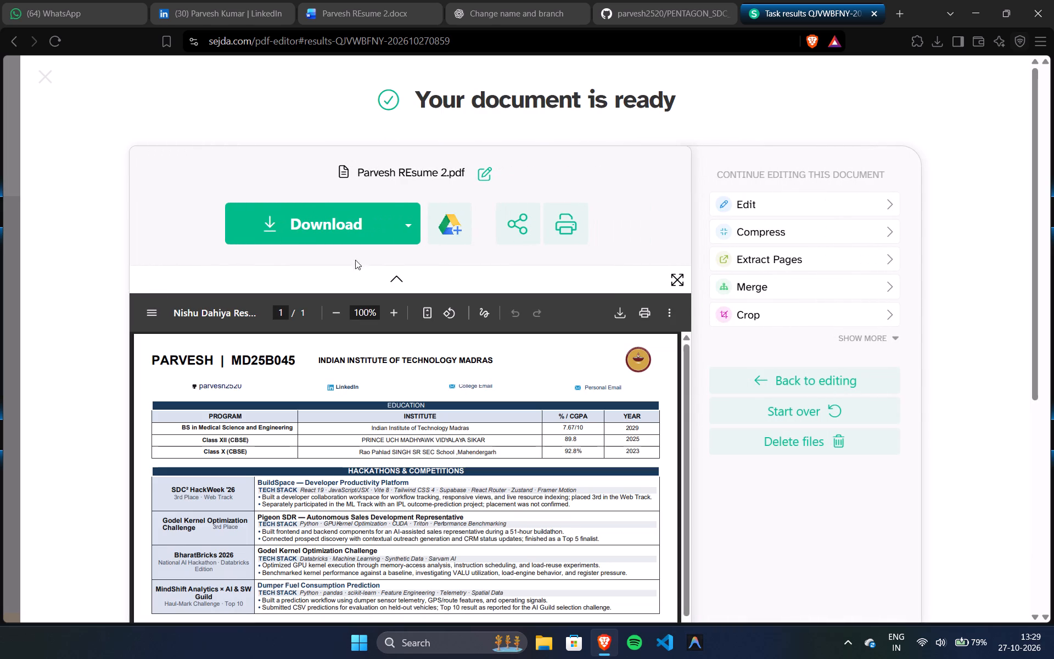
Rename the finished PDF as Parvesh2.
left_click(489, 171)
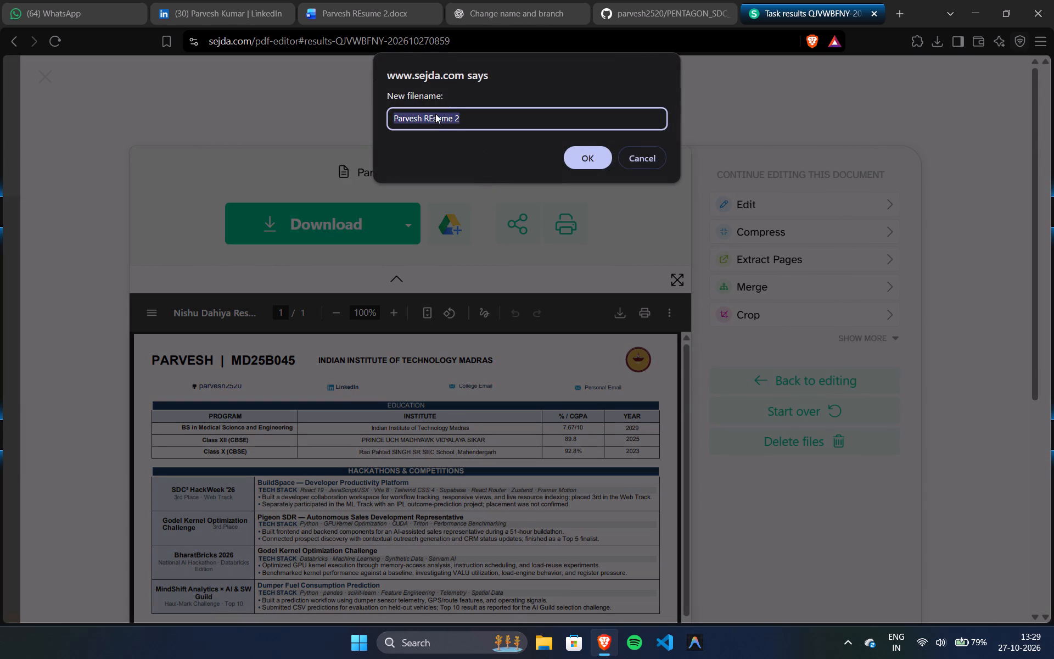
left_click(478, 116)
key("BackSpace")
key("BackSpace")
key("BackSpace")
key("BackSpace")
key("BackSpace")
key("BackSpace")
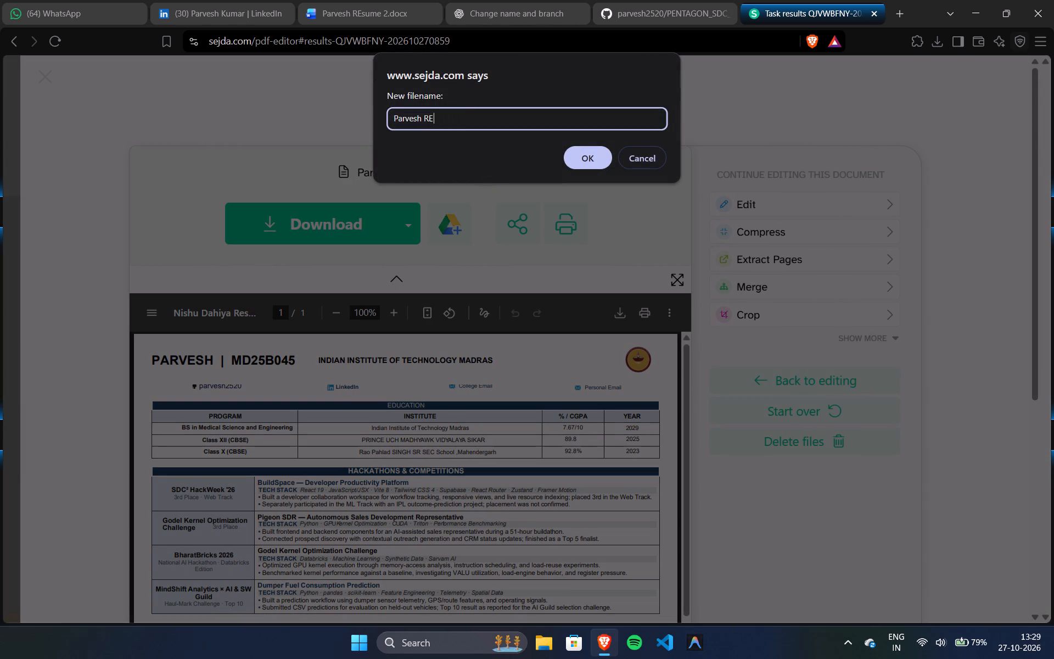
key("BackSpace")
key("BackSpace")
key("BackSpace")
key("2")
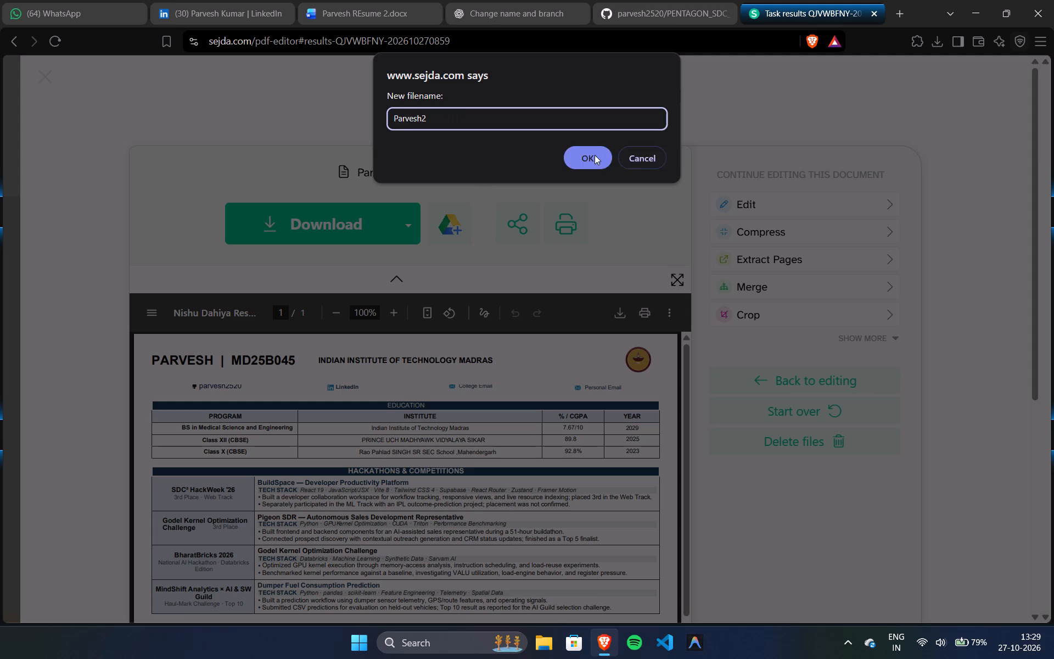
left_click(595, 155)
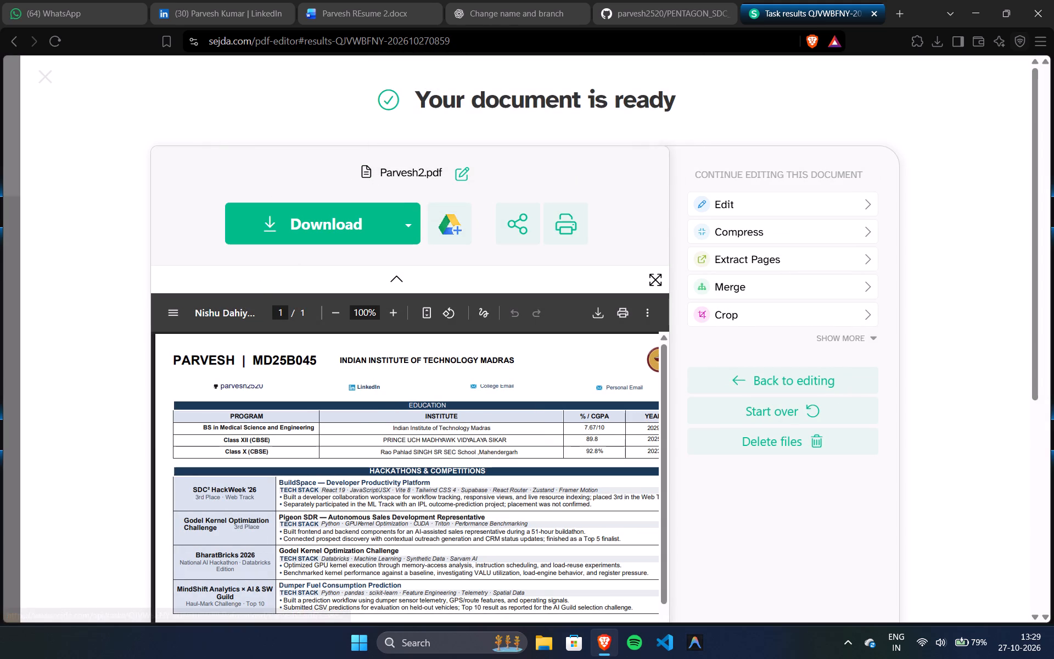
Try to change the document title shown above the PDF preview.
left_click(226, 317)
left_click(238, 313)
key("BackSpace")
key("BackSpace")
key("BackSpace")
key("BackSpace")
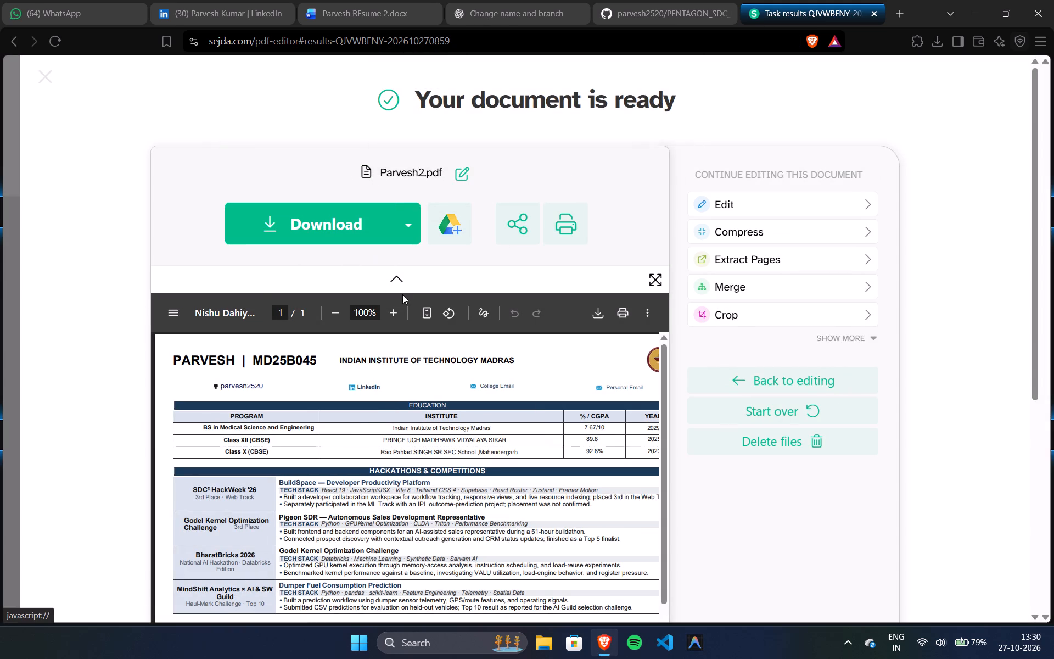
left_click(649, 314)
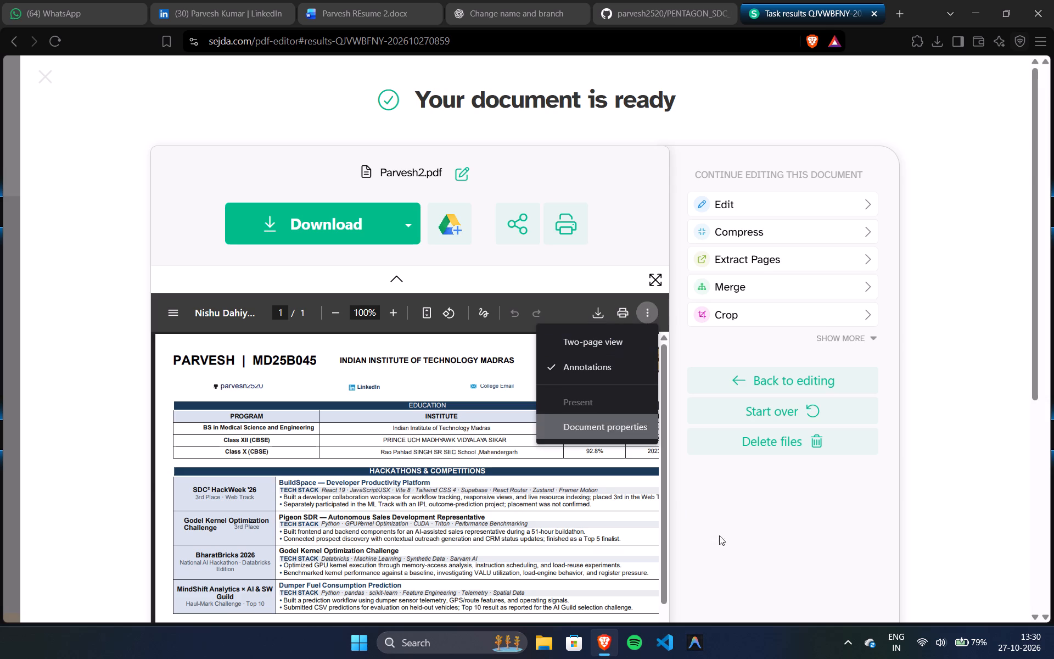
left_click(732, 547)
Download the finished resume to the Desktop as Parvesh2 and open the saved PDF.
left_click(328, 230)
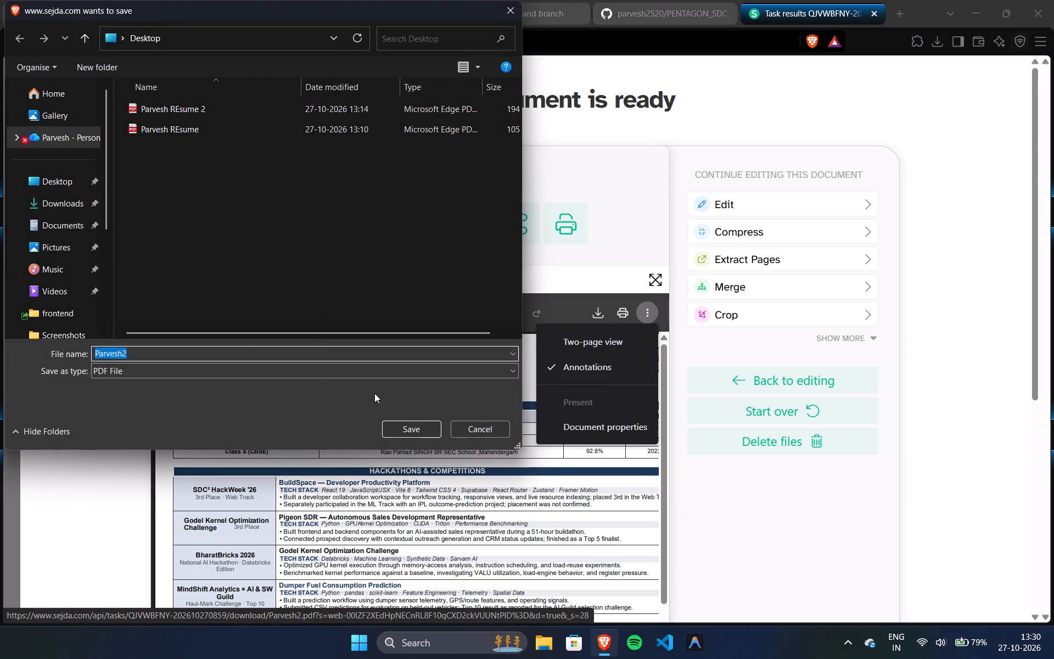
left_click(406, 428)
left_click(806, 78)
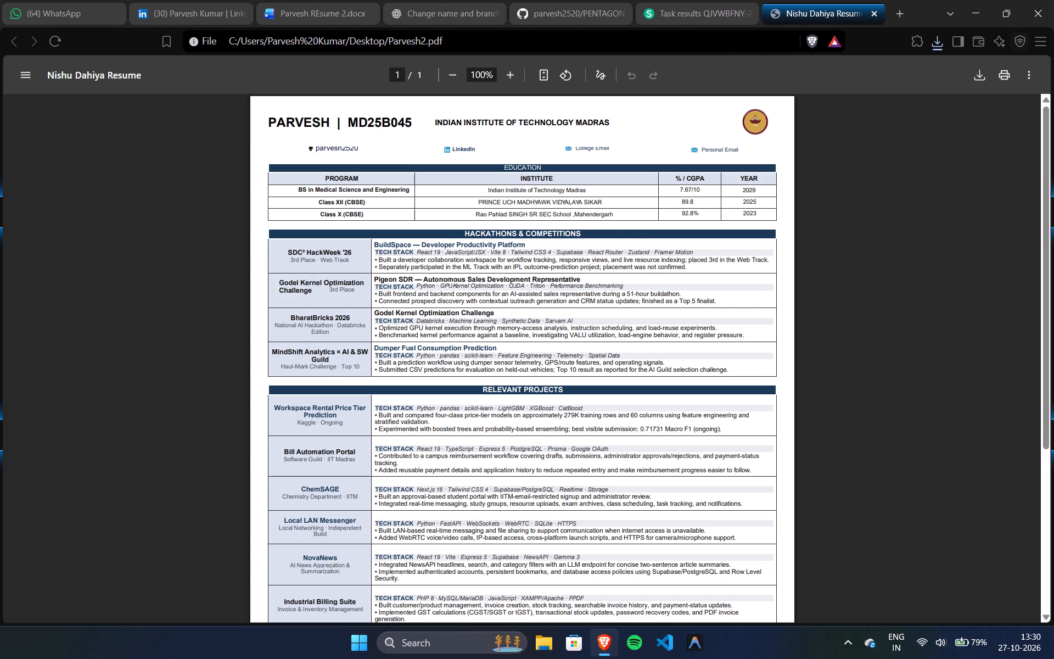
Return from the Sejda results page to editing the resume.
left_click(702, 8)
left_click(774, 383)
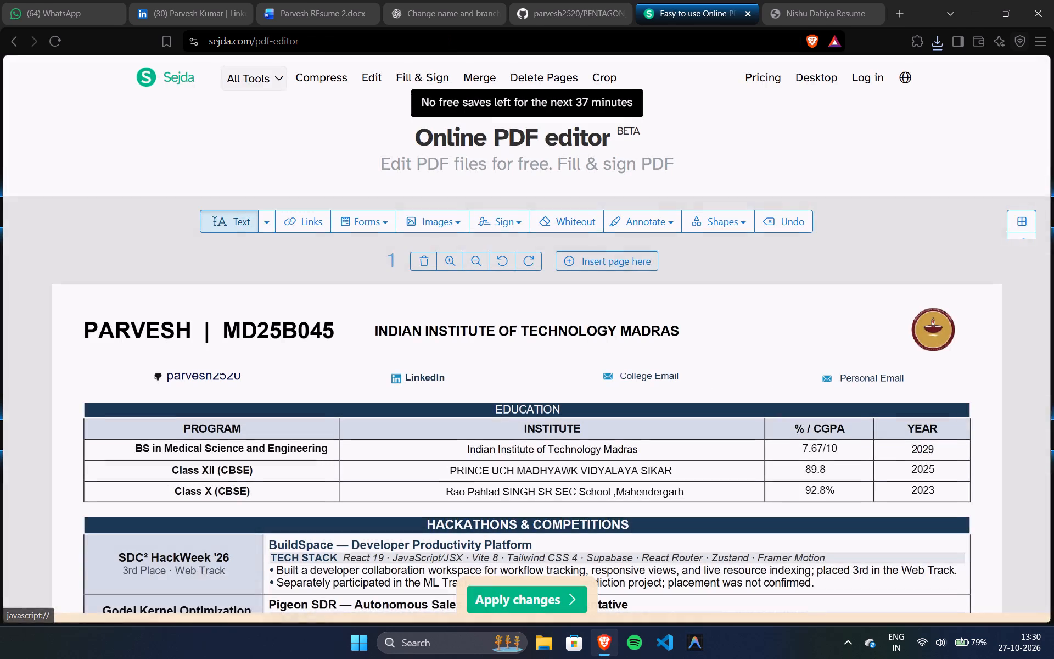
Examine the PENTAGON_SDC_BUILDSPACE_HACKATHON fork on GitHub, including its sync options and README, and open the upstream repository it was forked from.
left_click(776, 0)
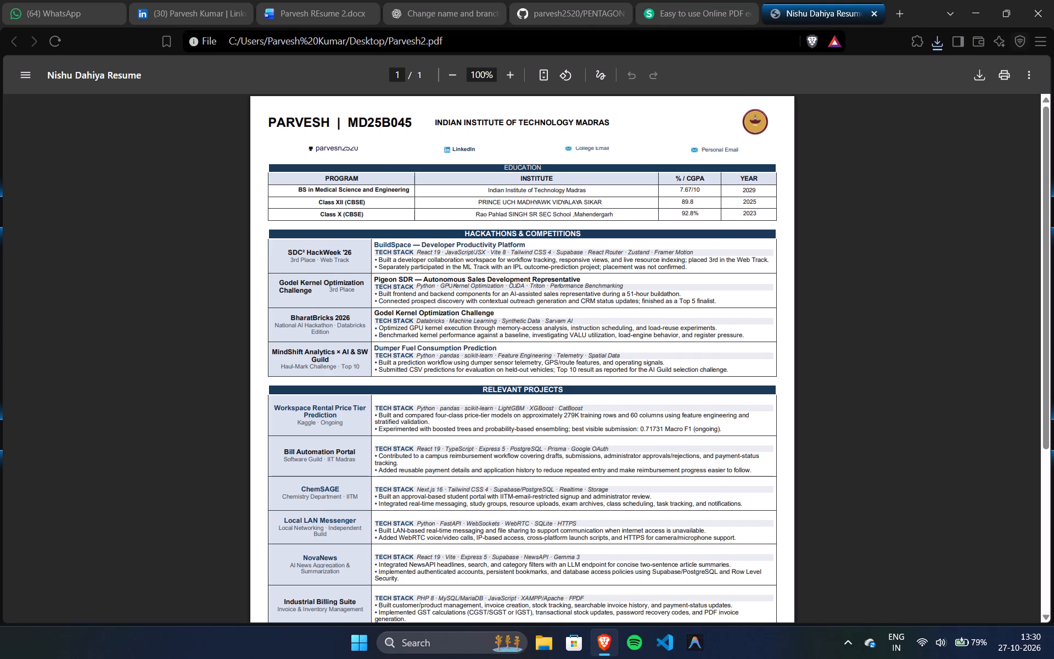
left_click(596, 0)
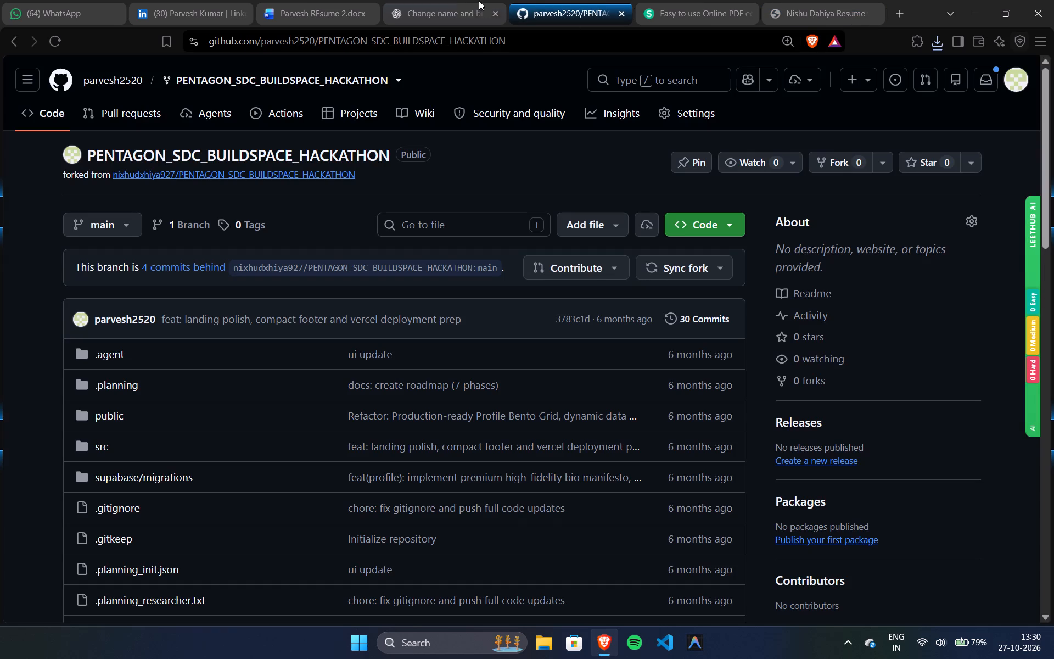
left_click(694, 277)
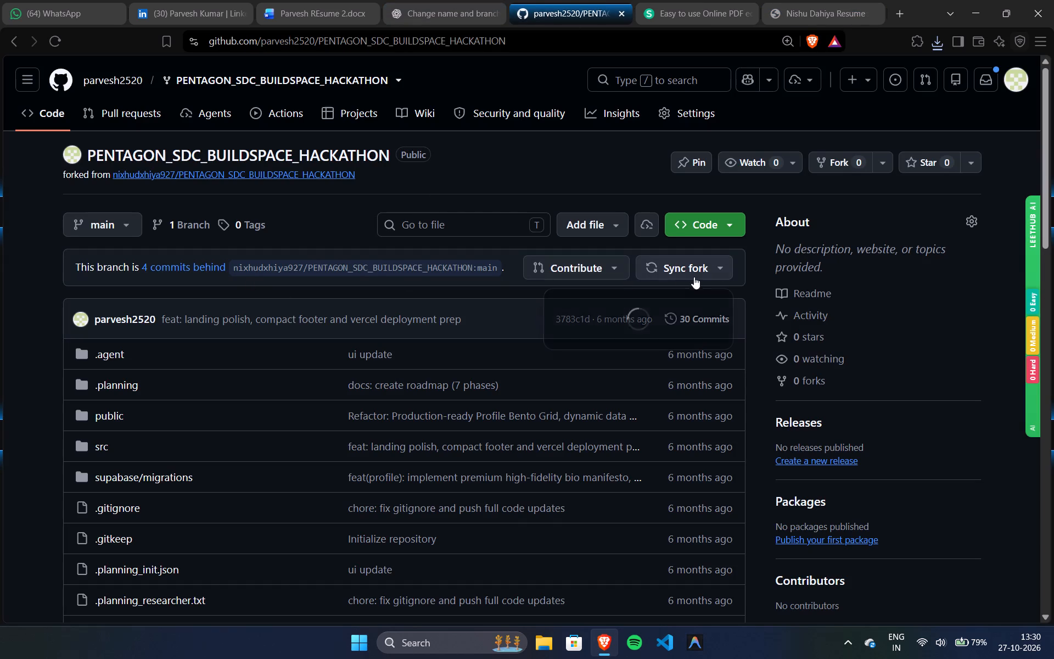
left_click(502, 158)
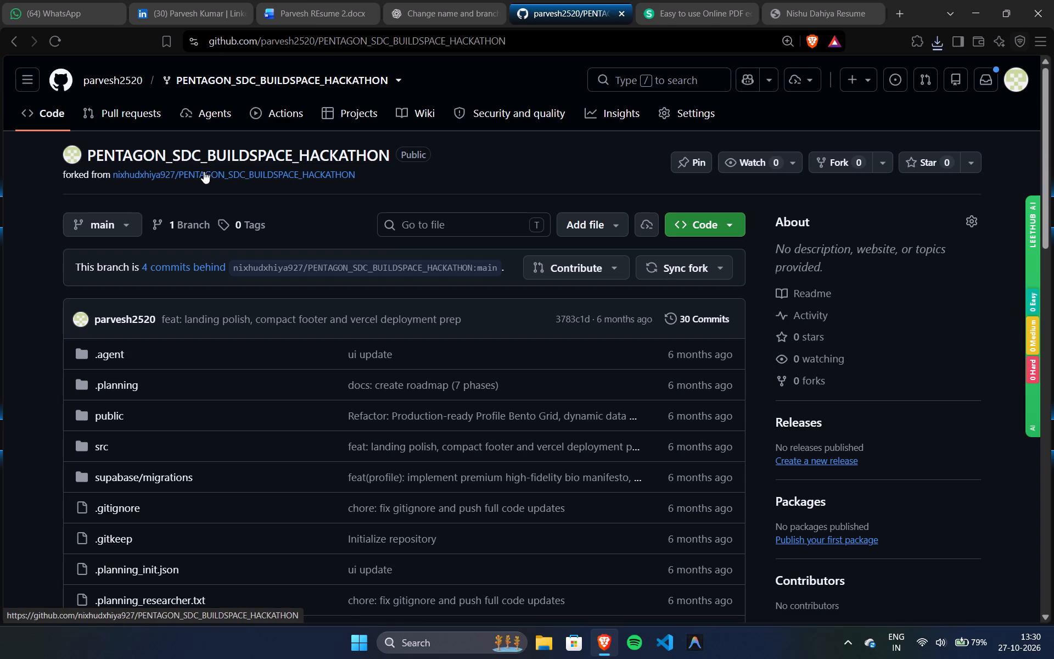
scroll(211, 409, "down", 5)
scroll(263, 450, "down", 11)
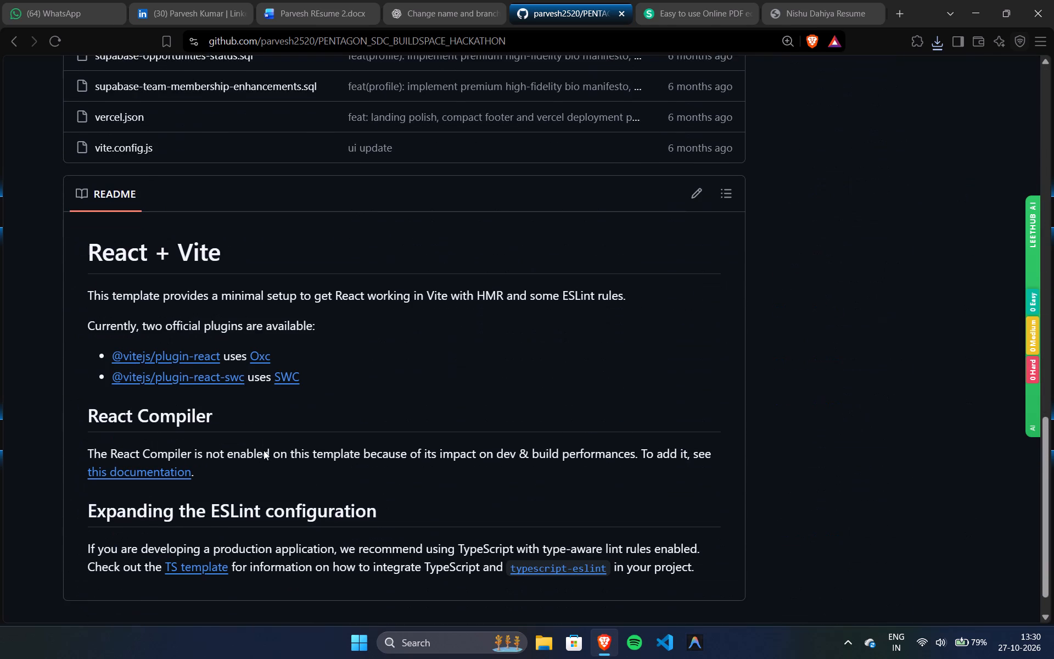
scroll(276, 471, "down", 5)
scroll(276, 471, "up", 17)
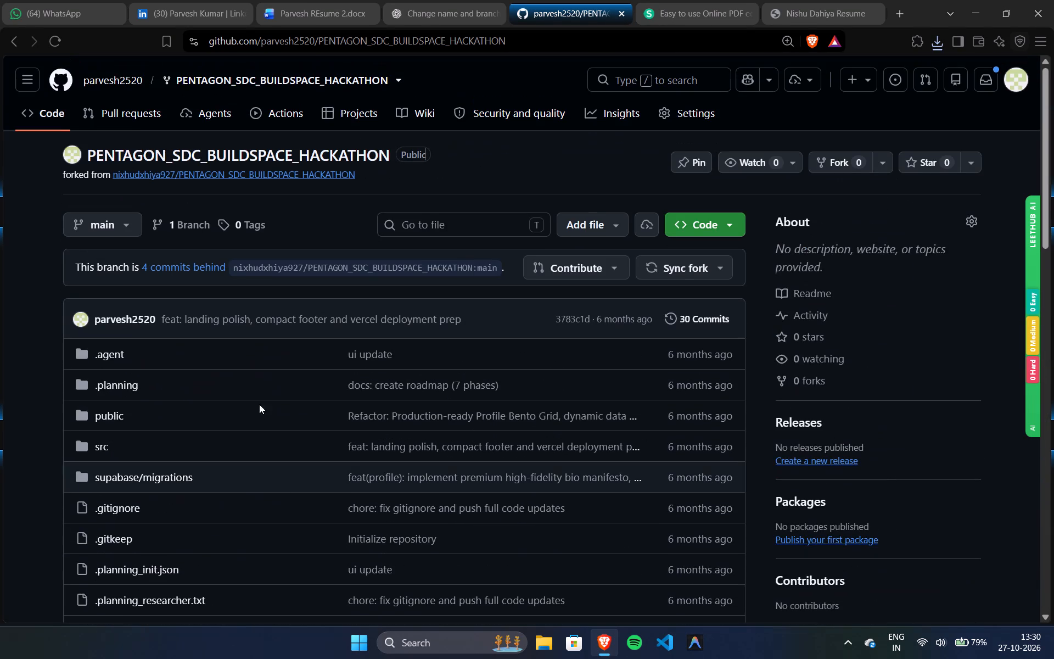
left_click(174, 173)
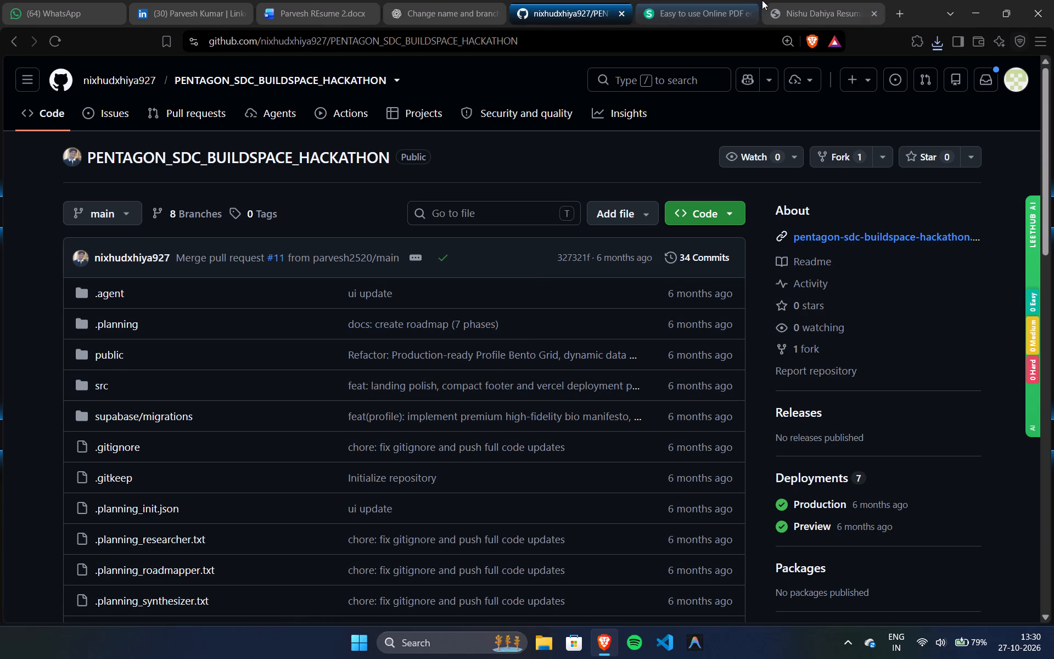
left_click(815, 0)
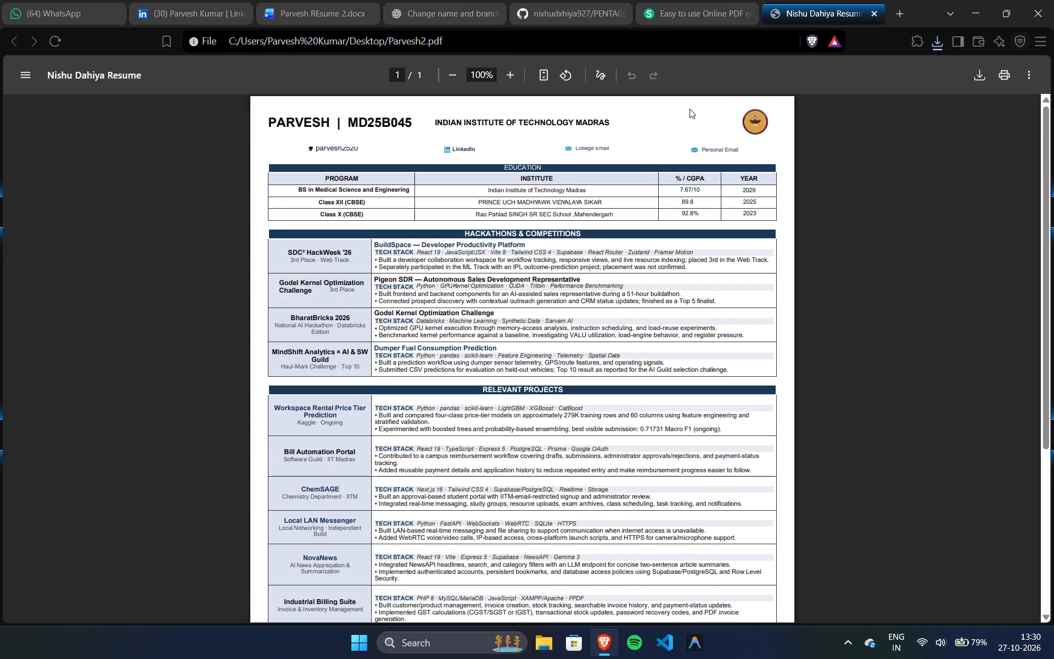
In the Sejda resume, remove the comma before Mahendergarh in the Class X institute name.
left_click(691, 0)
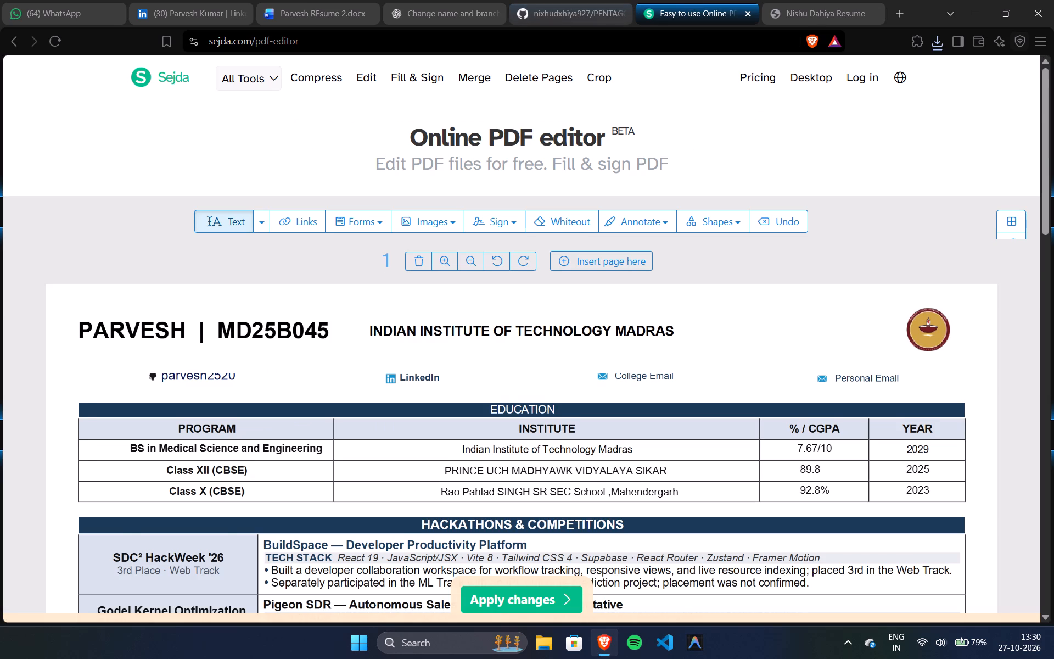
scroll(709, 368, "down", 2)
left_click(609, 356)
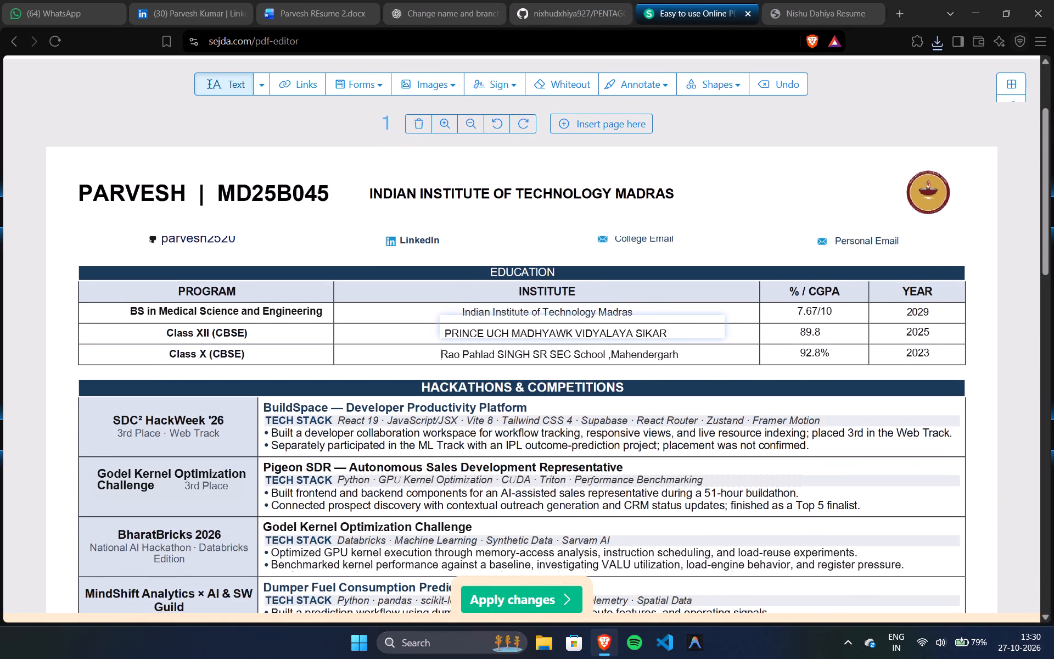
left_click(609, 356)
key("Right")
key("BackSpace")
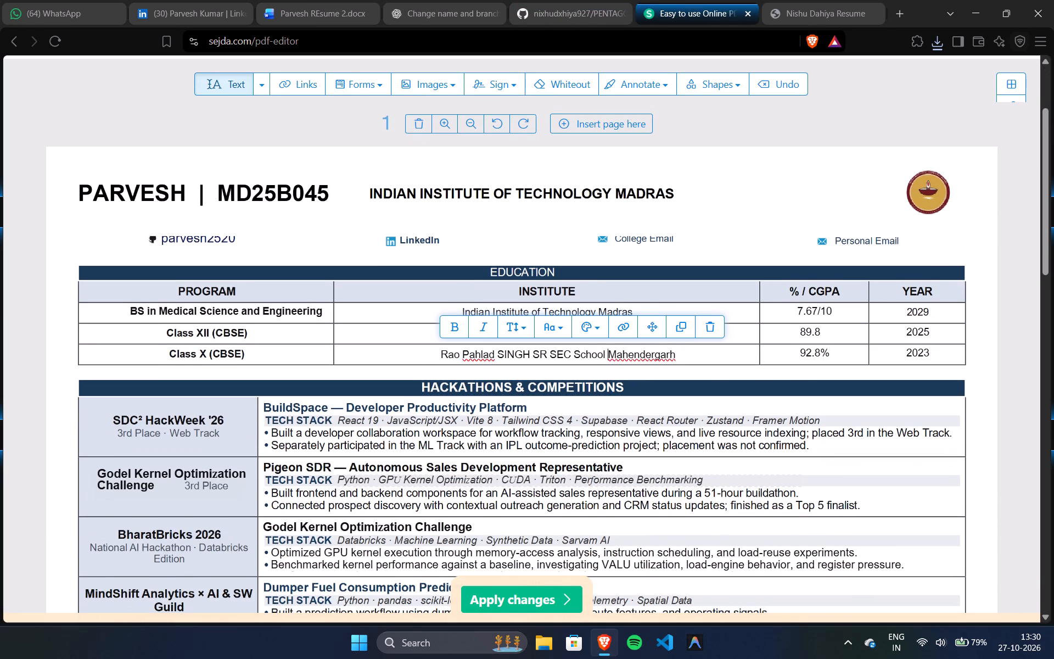
left_click(836, 3)
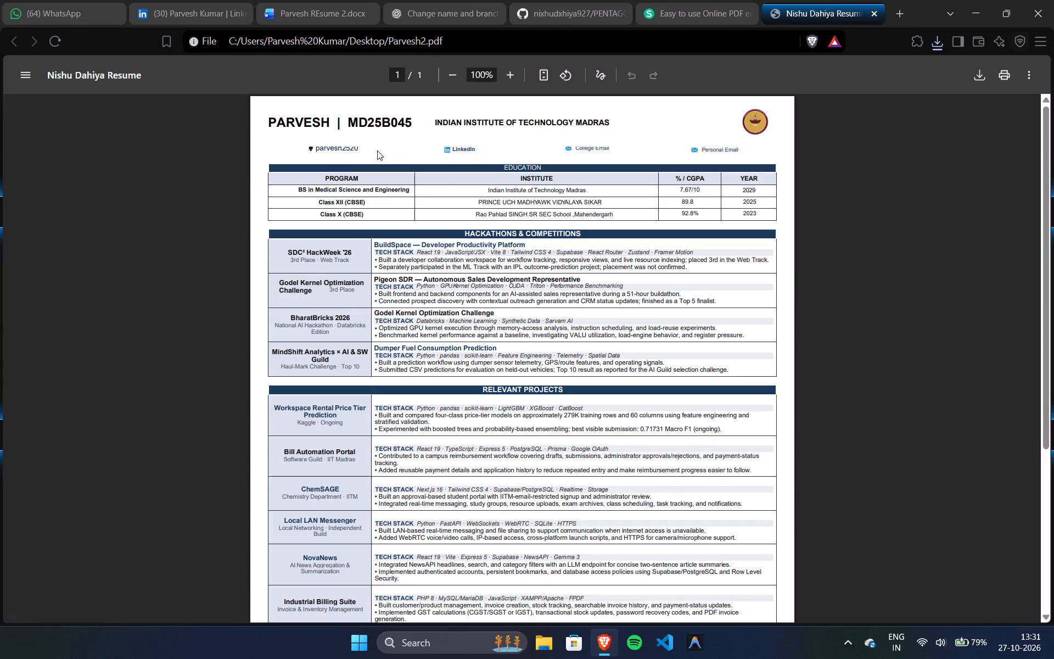
left_click(585, 0)
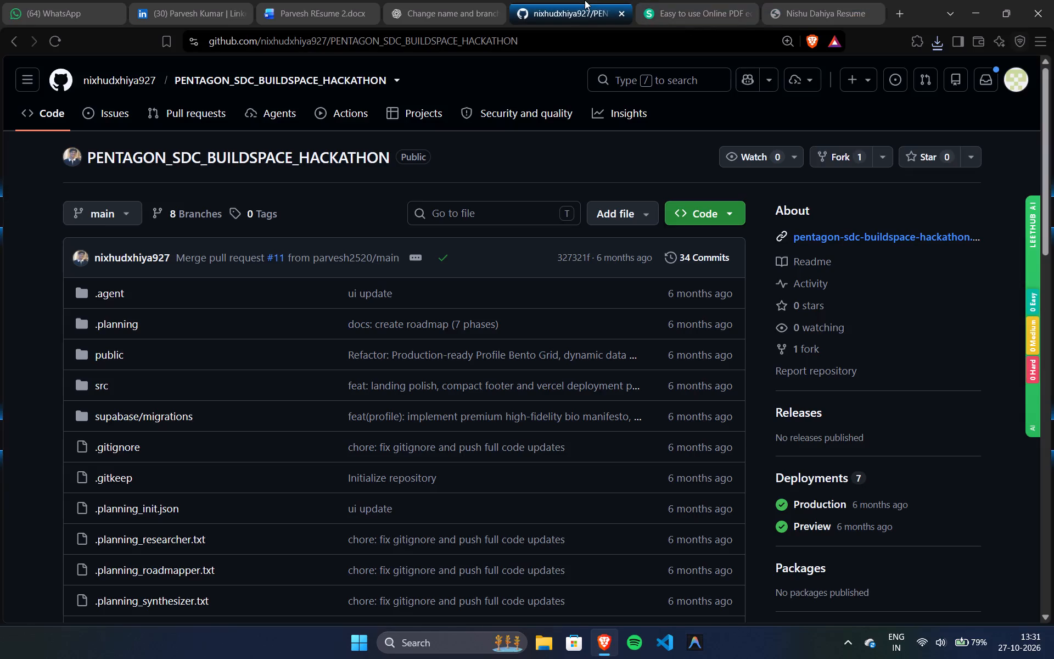
left_click(666, 0)
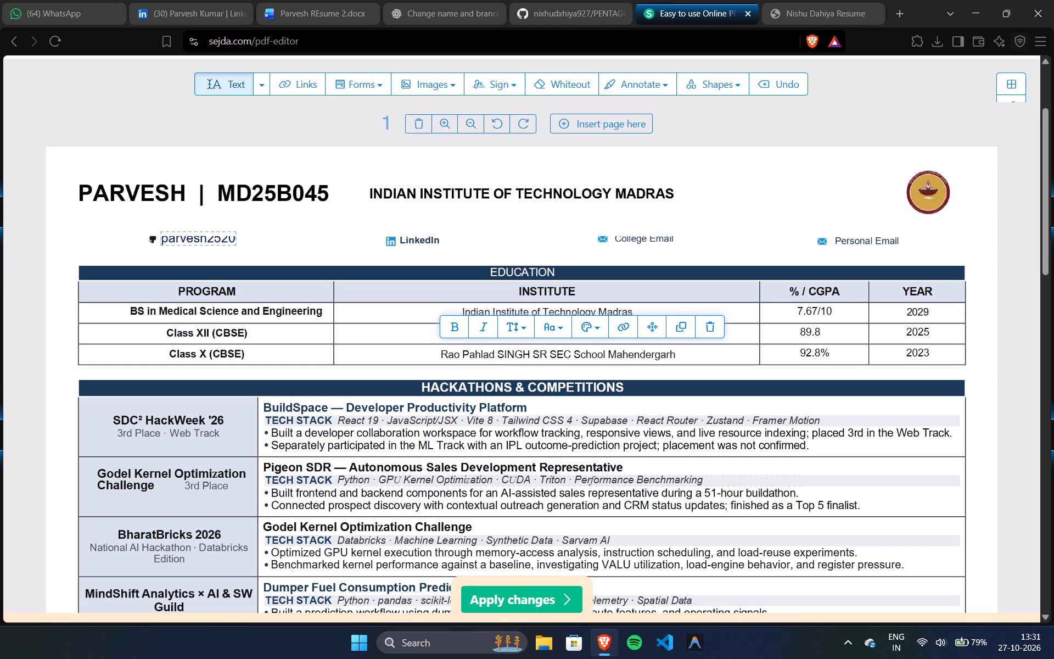
left_click(249, 242)
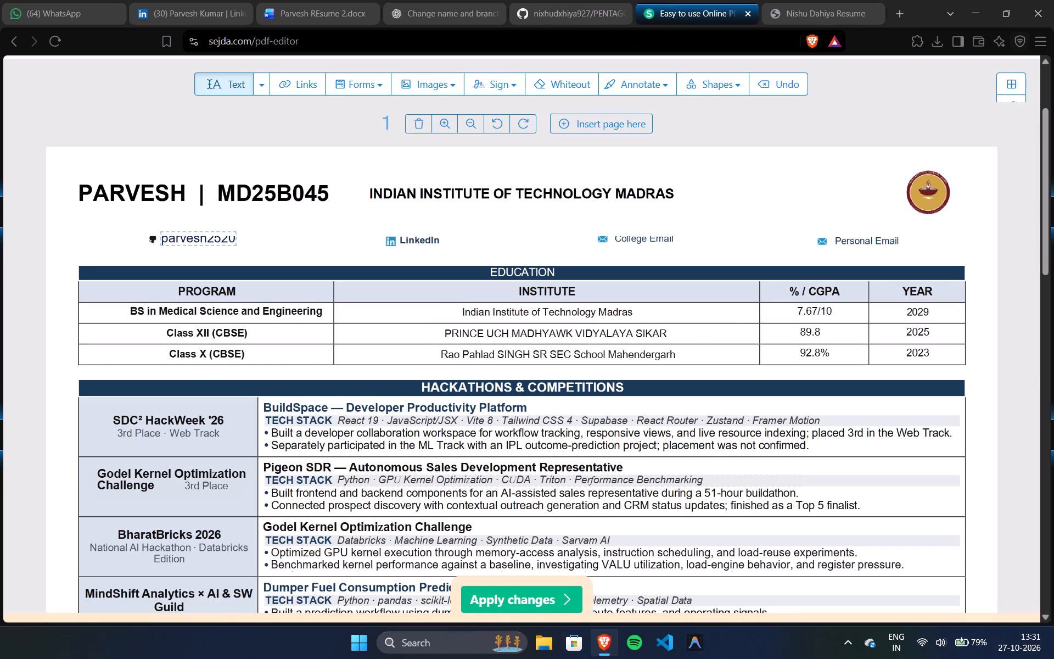
left_click(201, 239)
left_click(141, 241)
left_click_drag(192, 239, 192, 242)
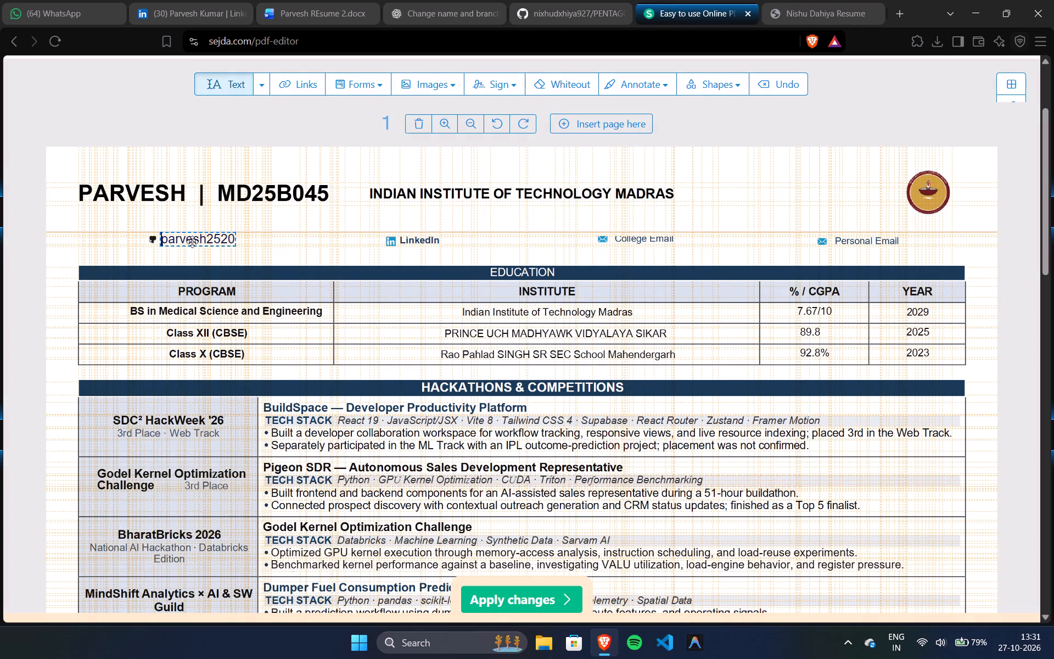
left_click_drag(192, 242, 190, 244)
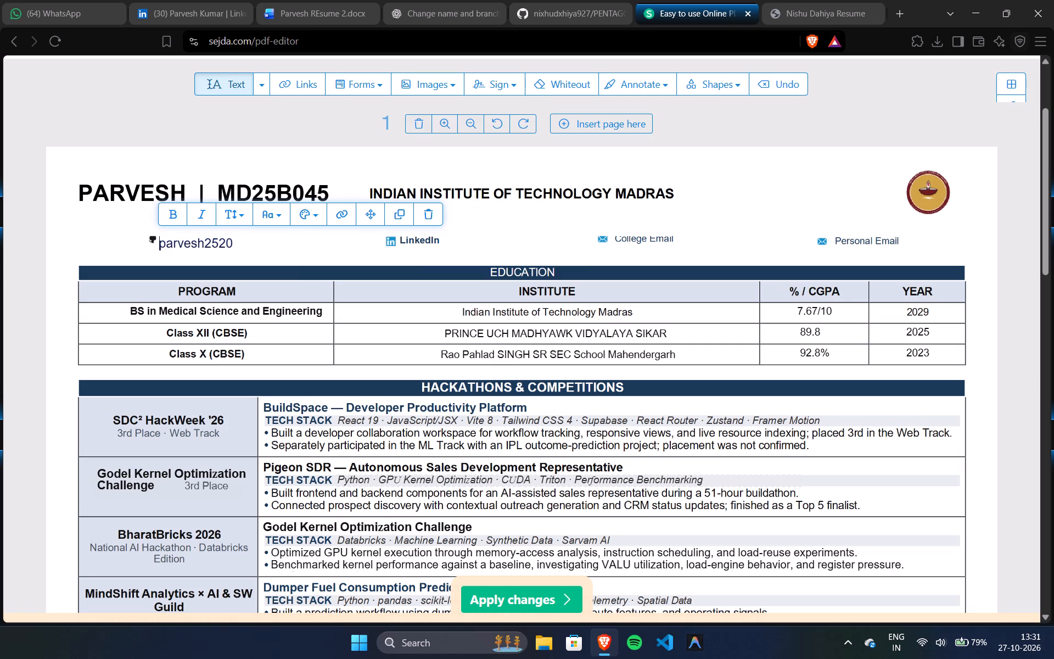
left_click(100, 243)
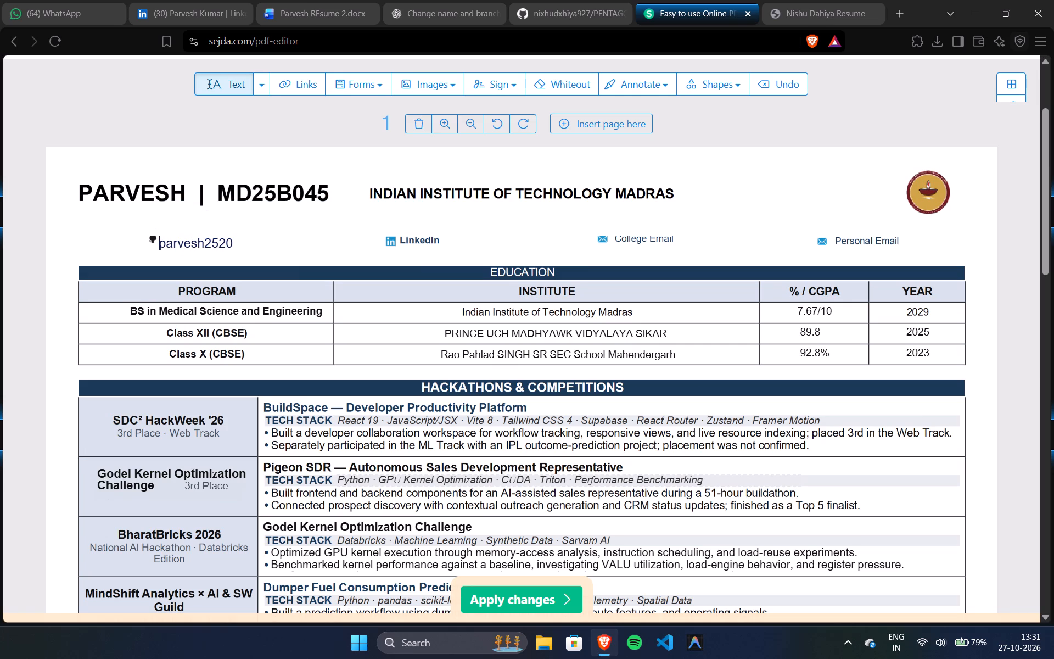
left_click(406, 254)
left_click(674, 217)
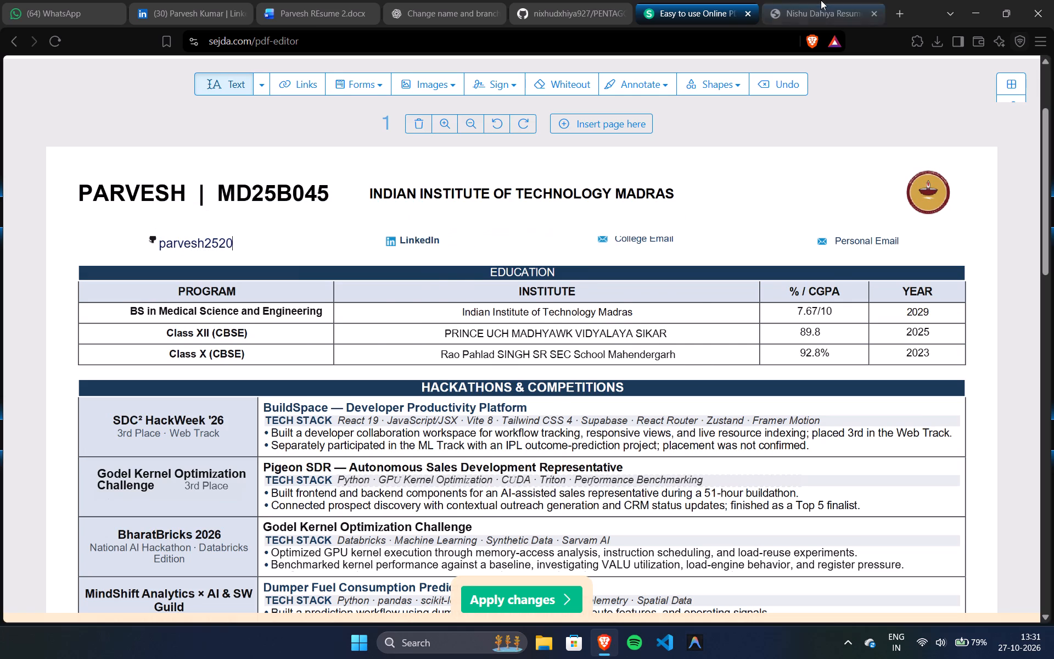
Check the saved PDF again and open the College Email label in the Sejda resume header for editing.
left_click(821, 0)
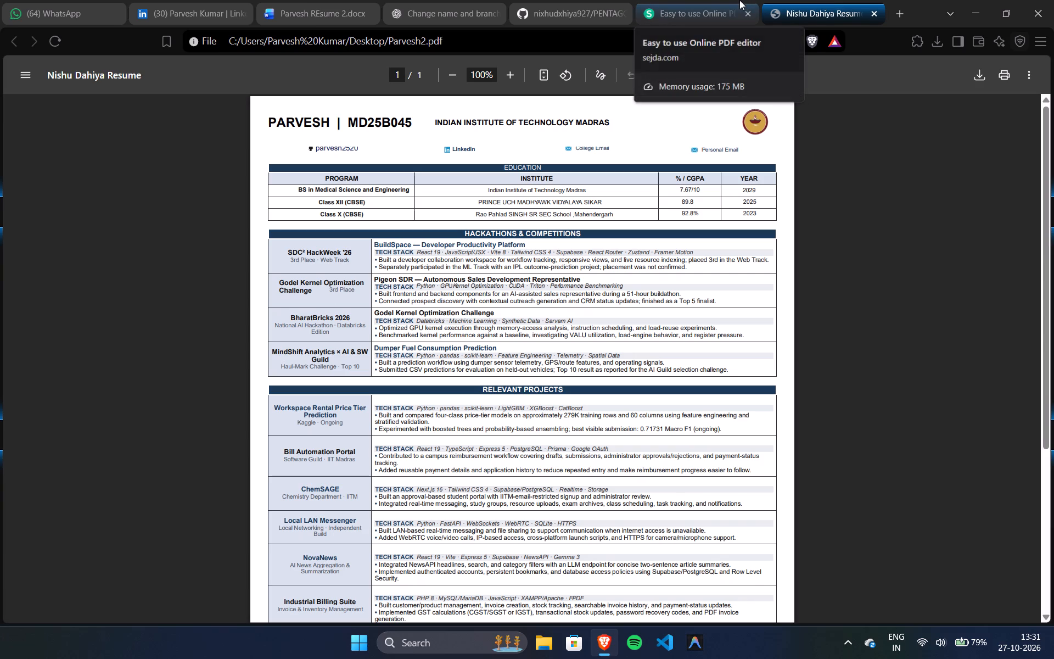
left_click(592, 0)
left_click(675, 0)
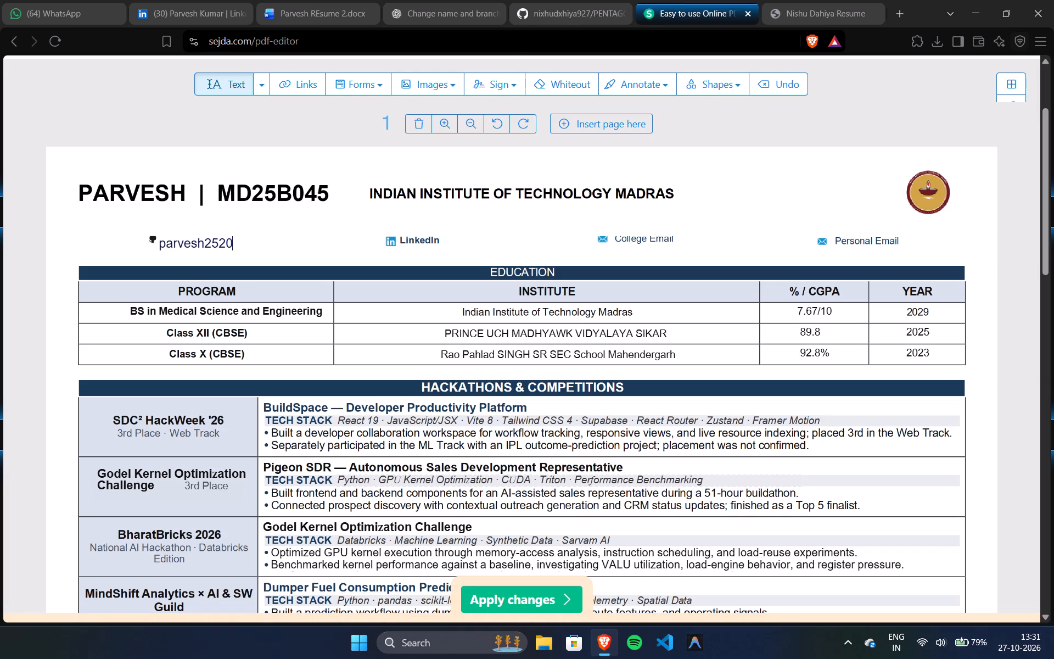
left_click(677, 236)
left_click(653, 239)
left_click(653, 239)
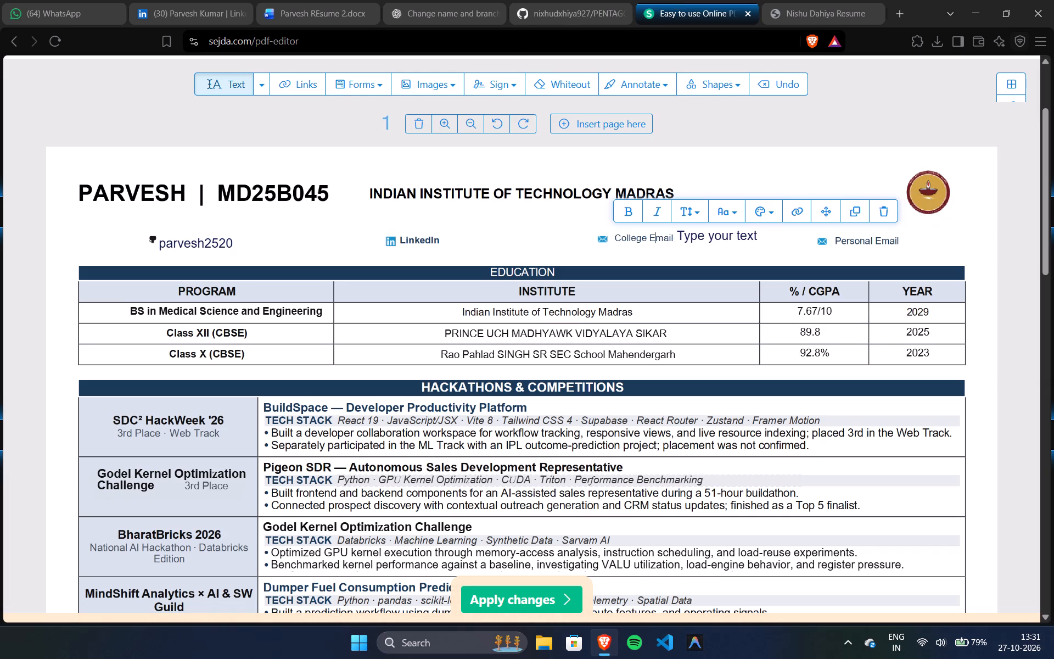
Delete the stray placeholder text box beside the College Email label in the resume header and recheck the saved PDF.
left_click(622, 247)
left_click(698, 238)
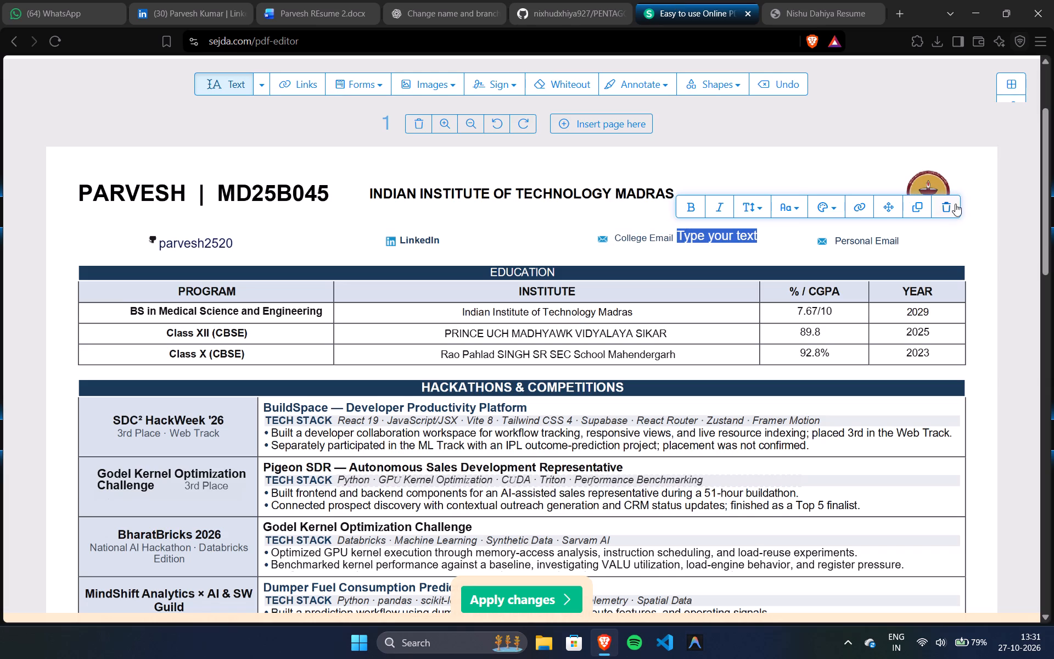
left_click(955, 204)
left_click(657, 240)
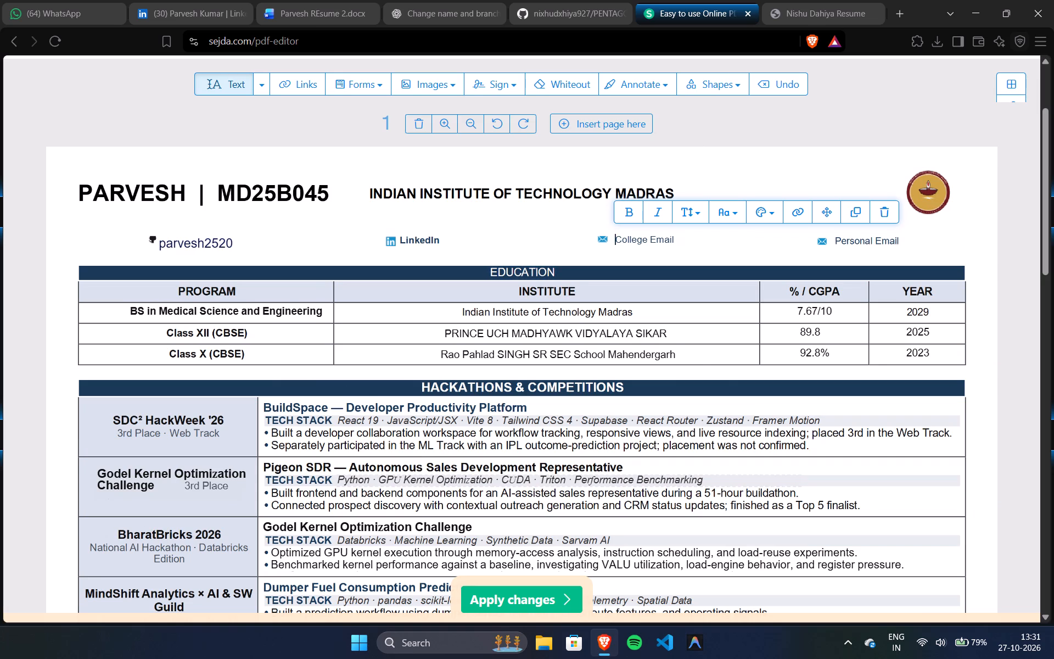
left_click(814, 0)
left_click(722, 0)
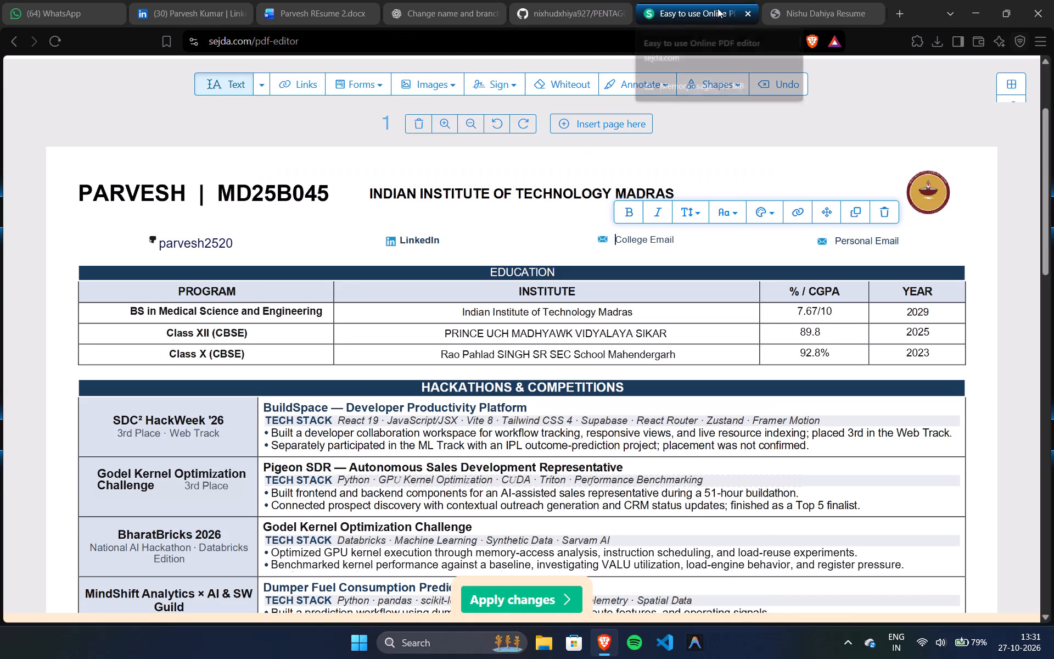
Open the 12TH MARKSHEET 1 PDF from the student's folder in Documents using File Explorer.
left_click(536, 647)
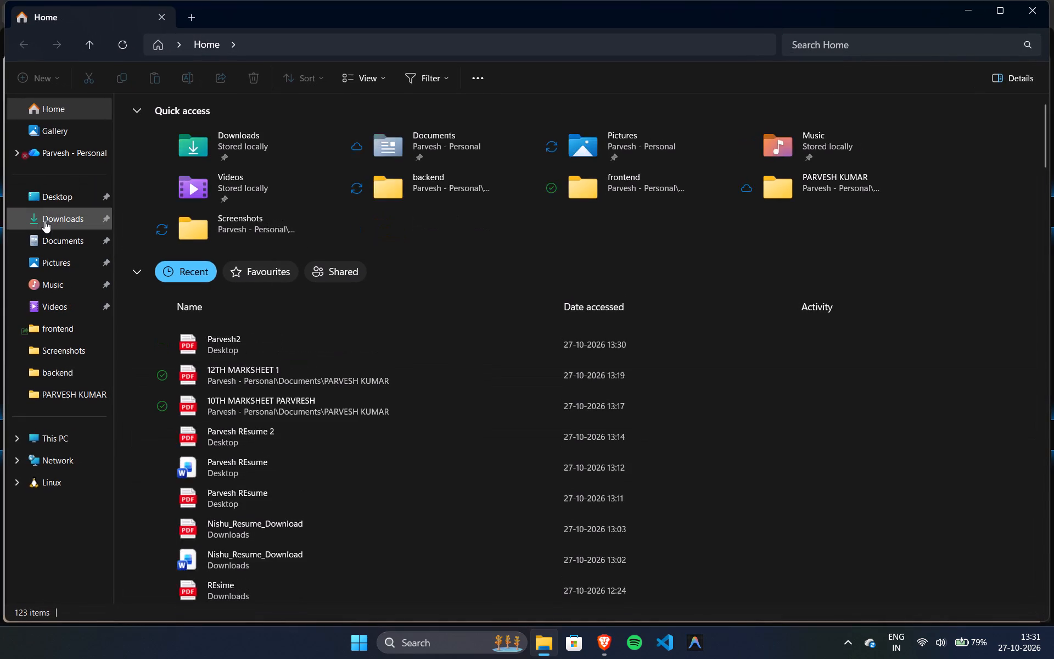
left_click(44, 221)
left_click(69, 239)
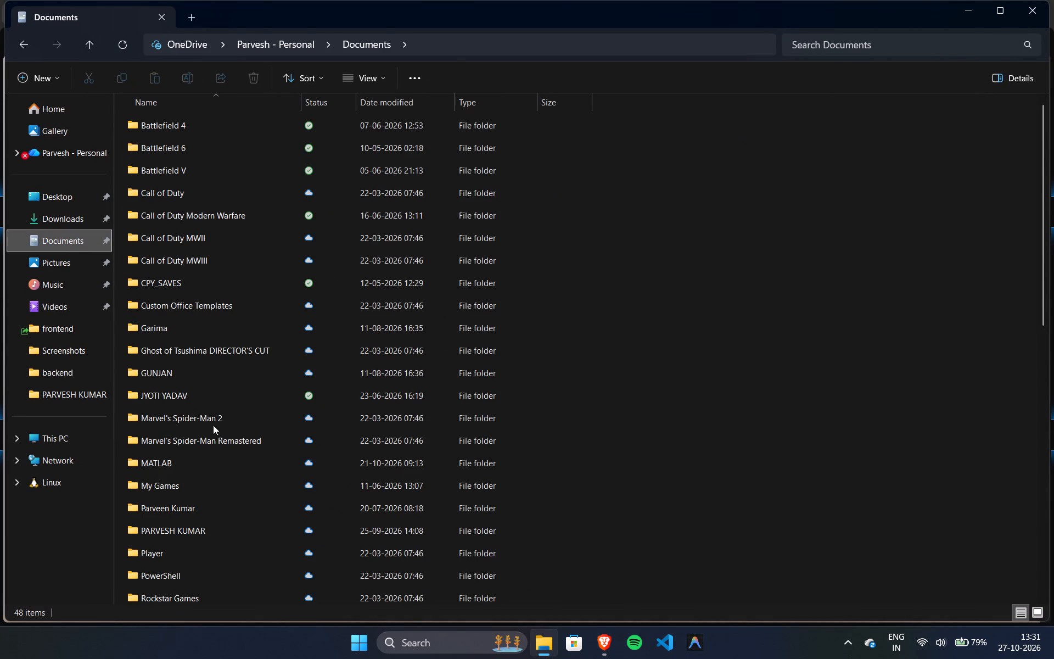
double_click(218, 527)
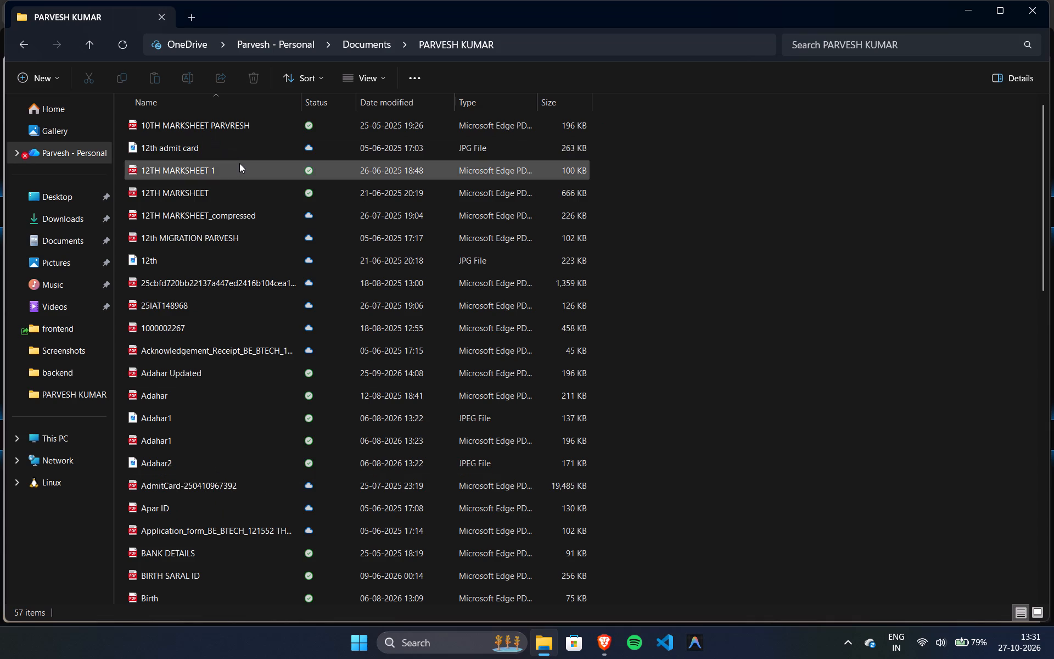
double_click(239, 167)
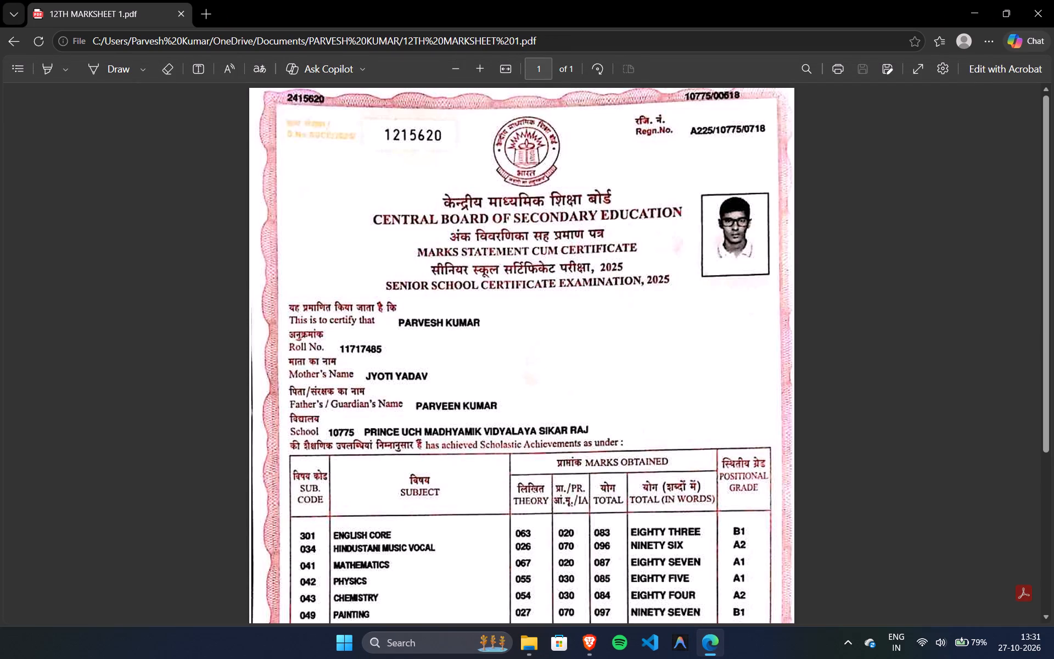
Compare the marksheet with the Sejda resume and correct the Class XII institute name to PRINCE UCH MADHYAMIK VIDYALAYA SIKAR.
key("alt+Tab")
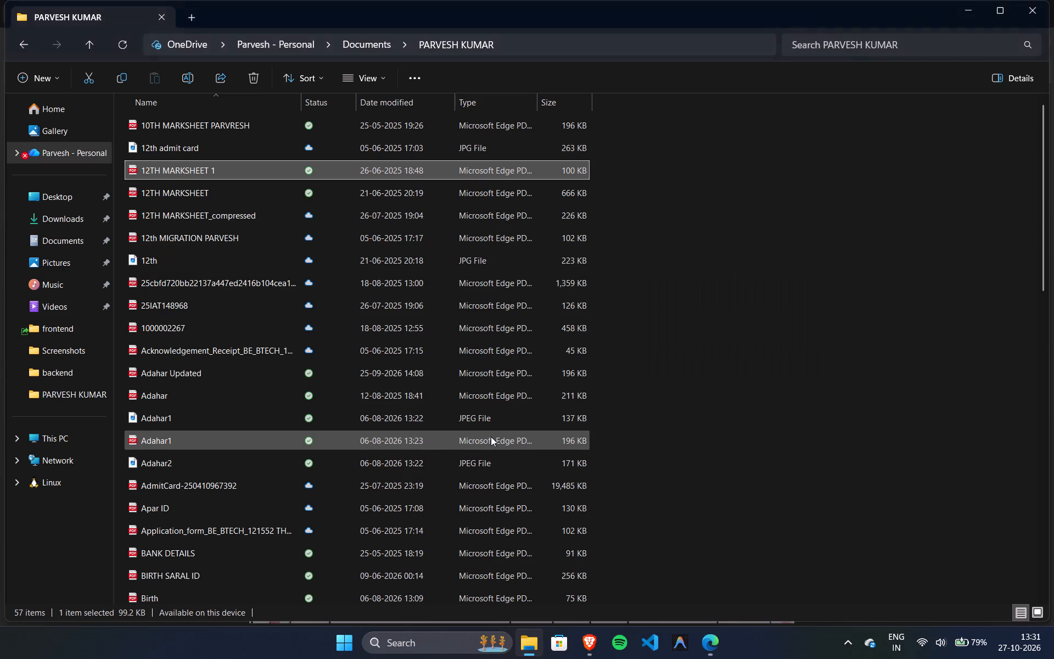
key("alt+Tab")
key("alt+Tab")
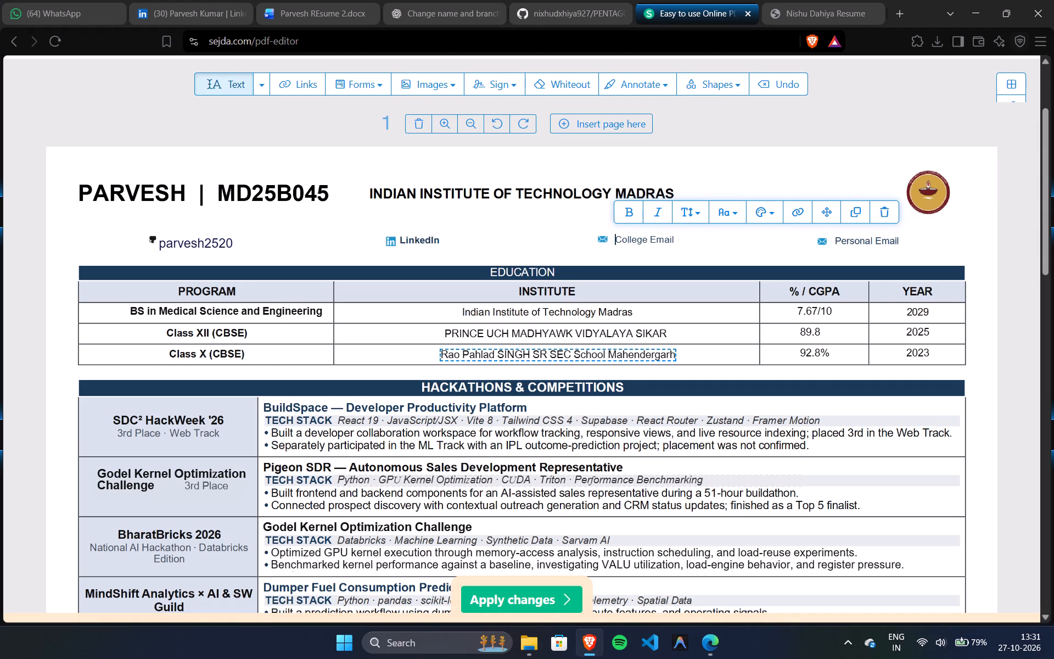
key("alt+Tab")
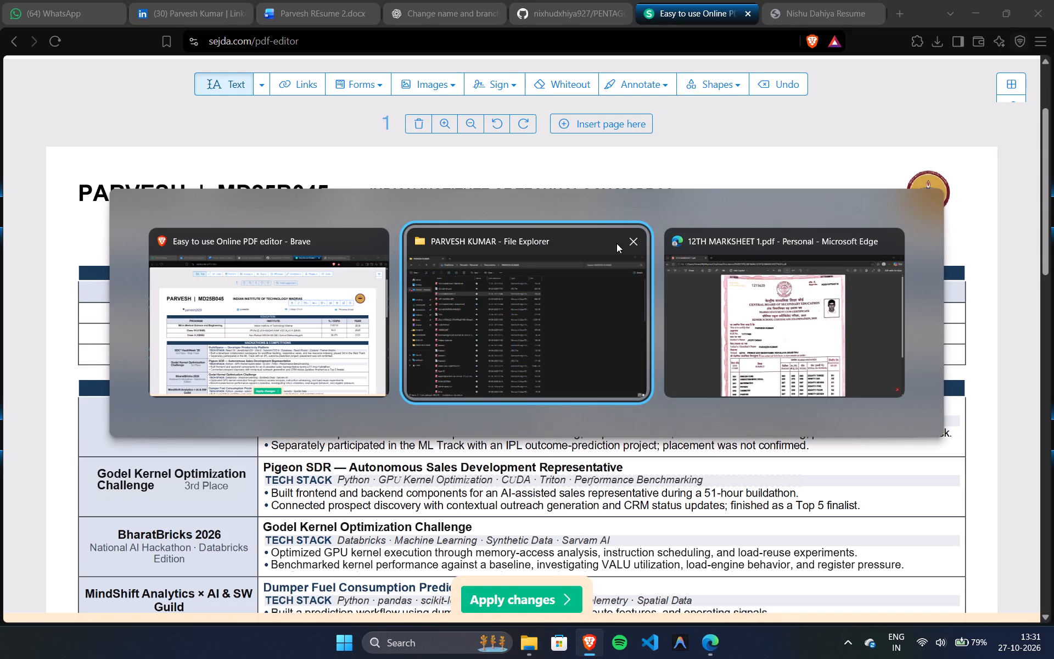
left_click(629, 235, "alt")
left_click(633, 320, "alt")
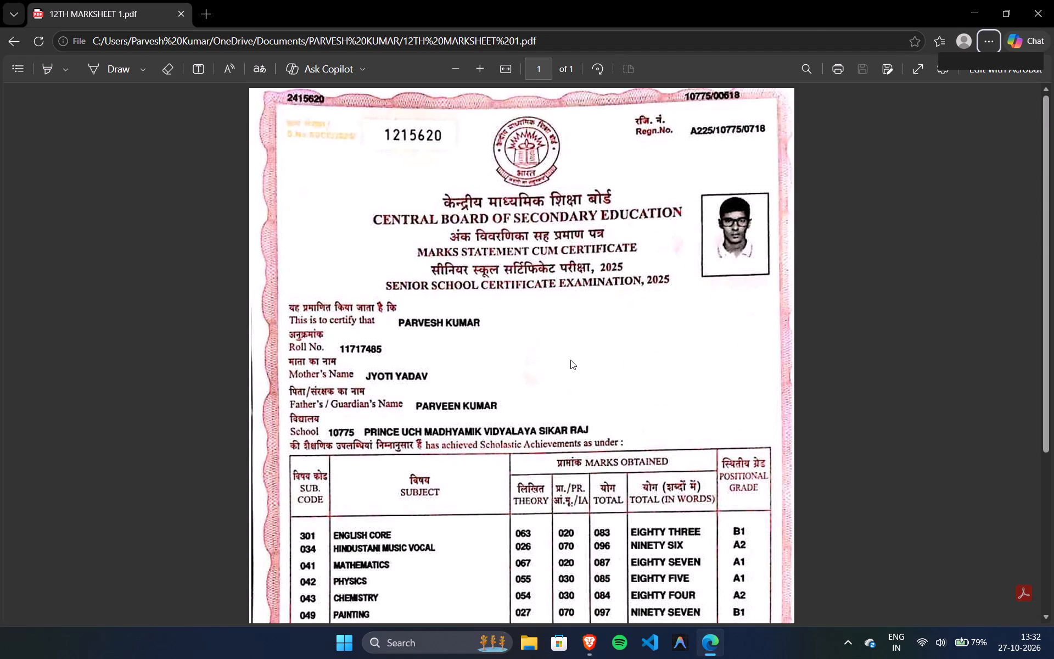
key("alt+Tab")
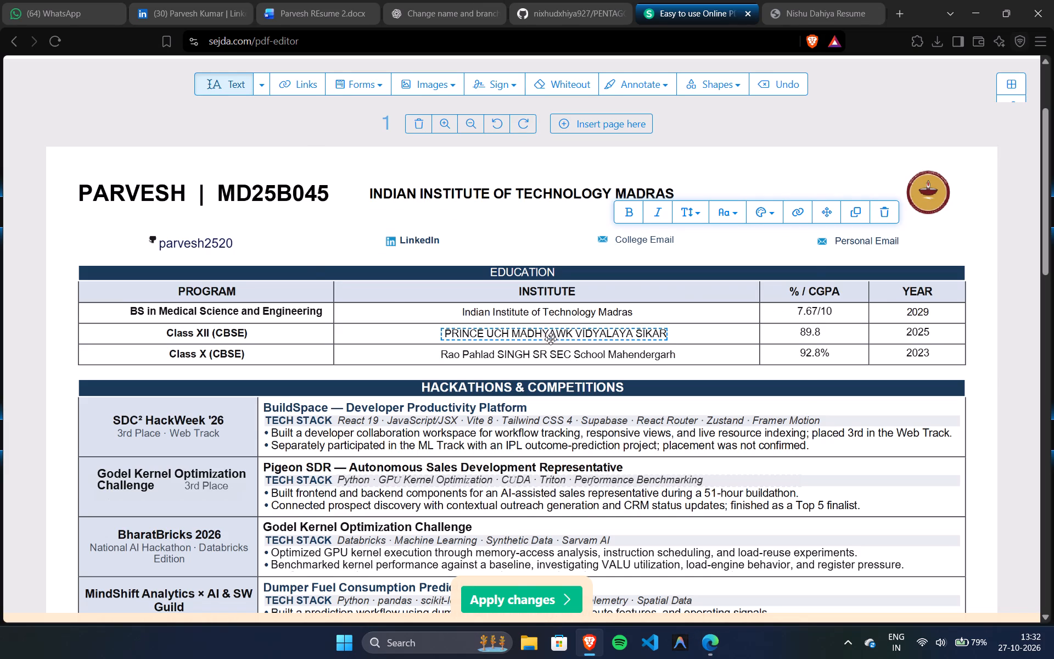
key("alt+Tab")
key("alt+Tab")
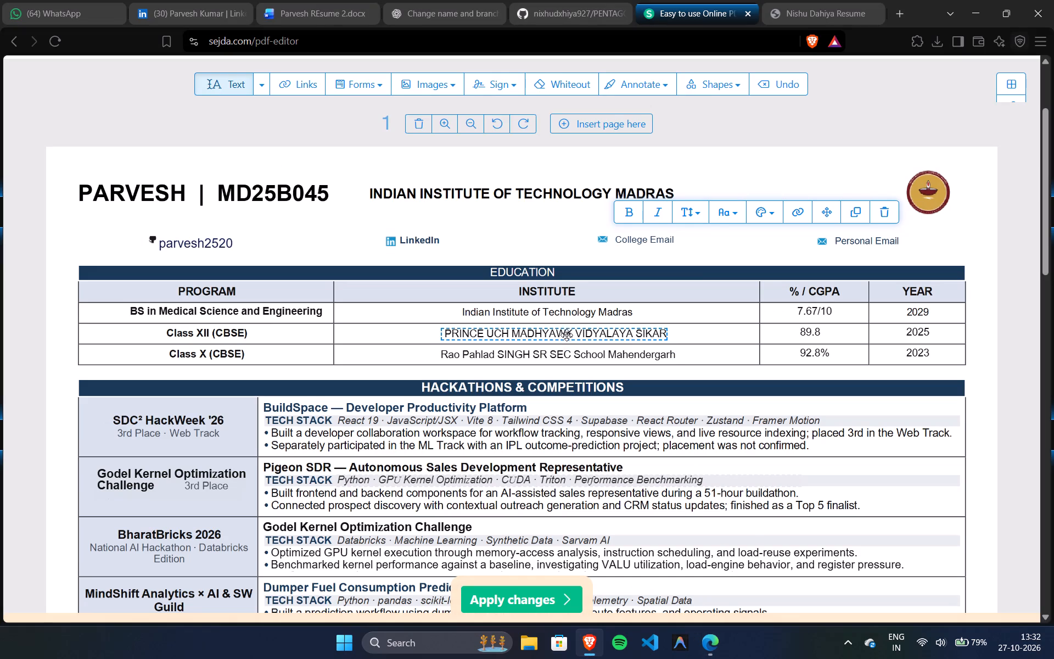
key("alt+Tab")
key("alt+Tab")
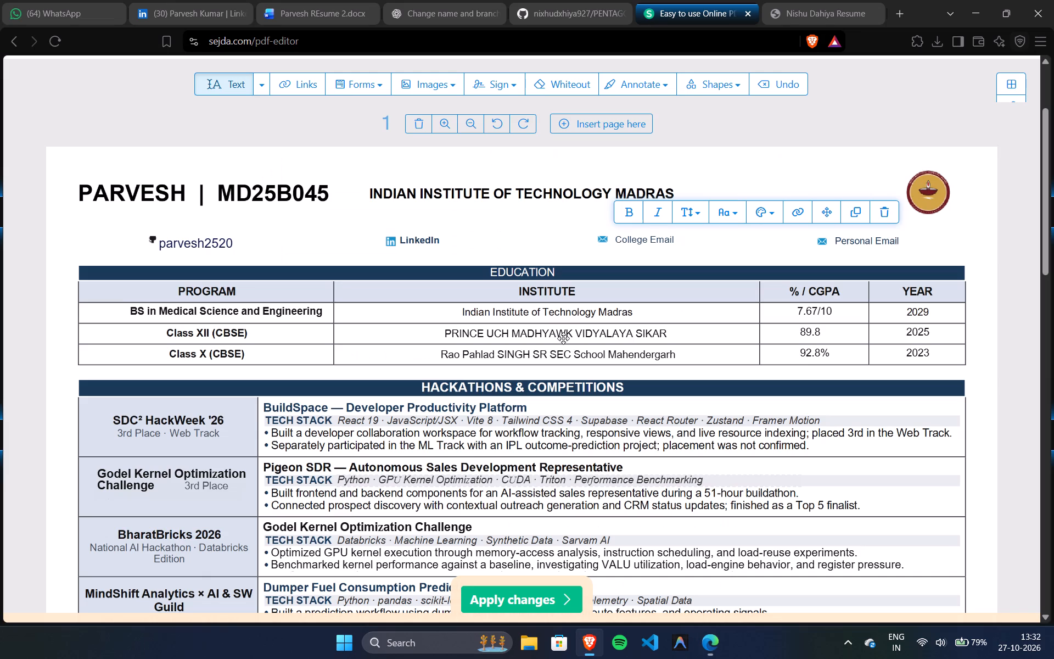
left_click(563, 334)
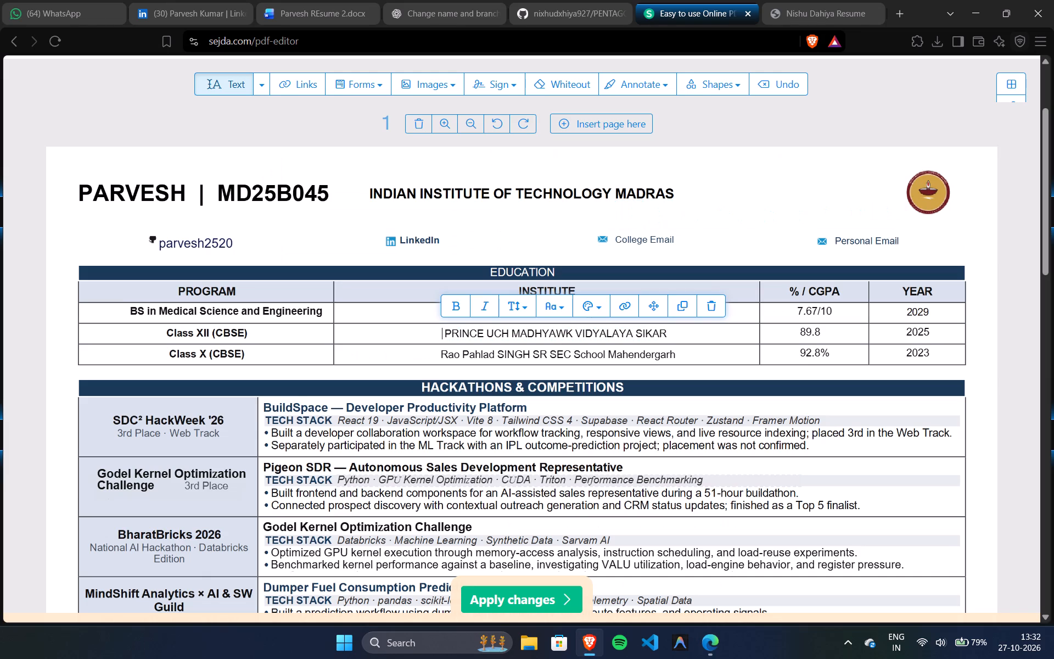
left_click(563, 333)
key("BackSpace")
key("i")
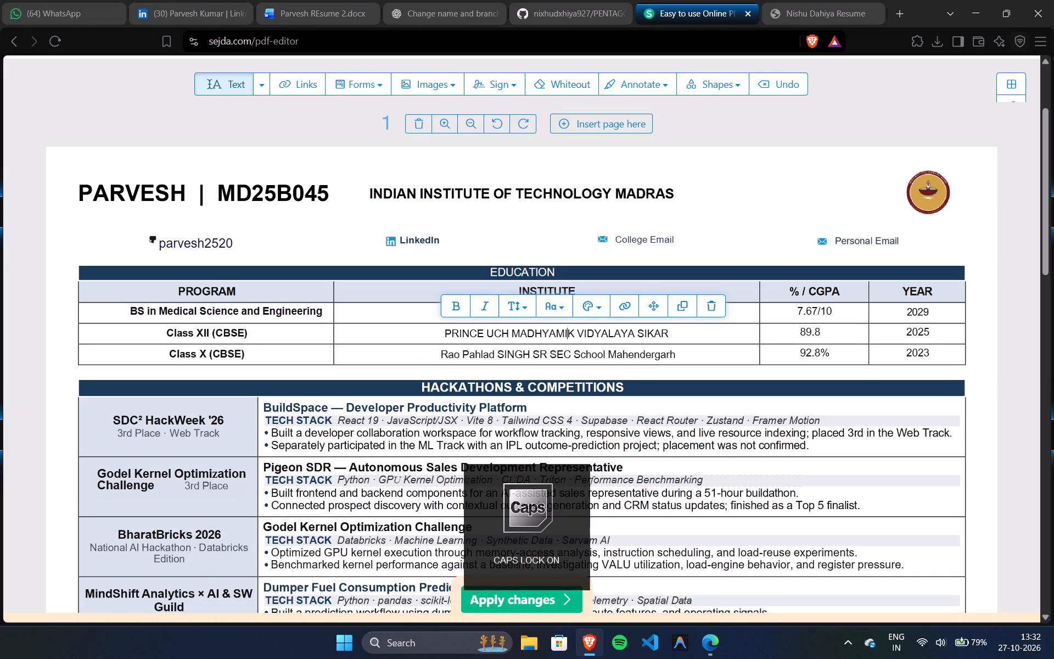
key("alt+Tab")
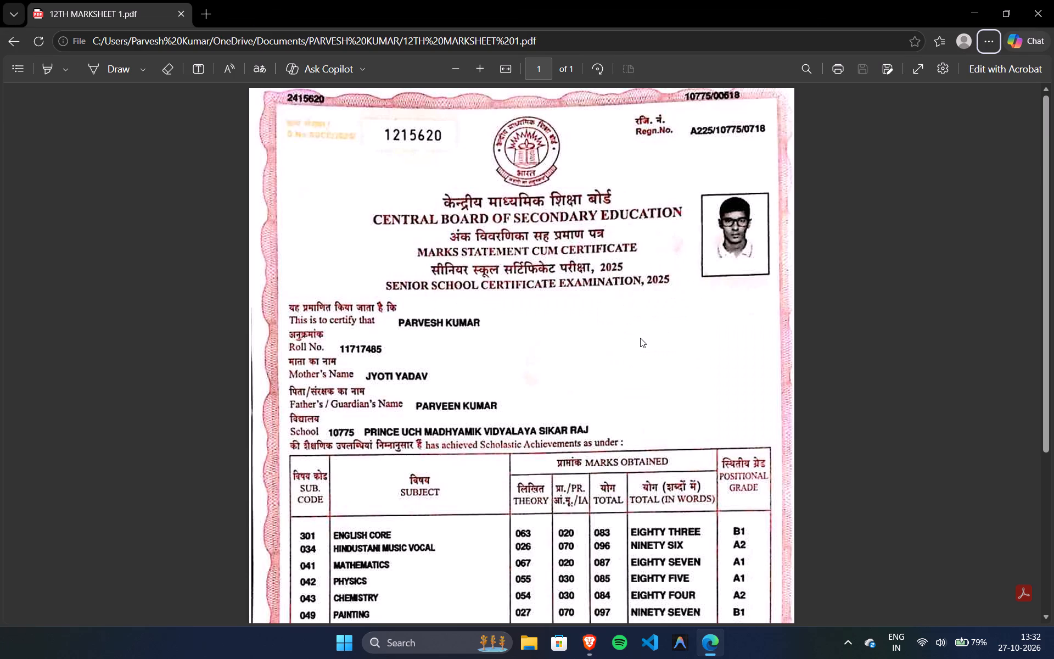
key("alt+Tab")
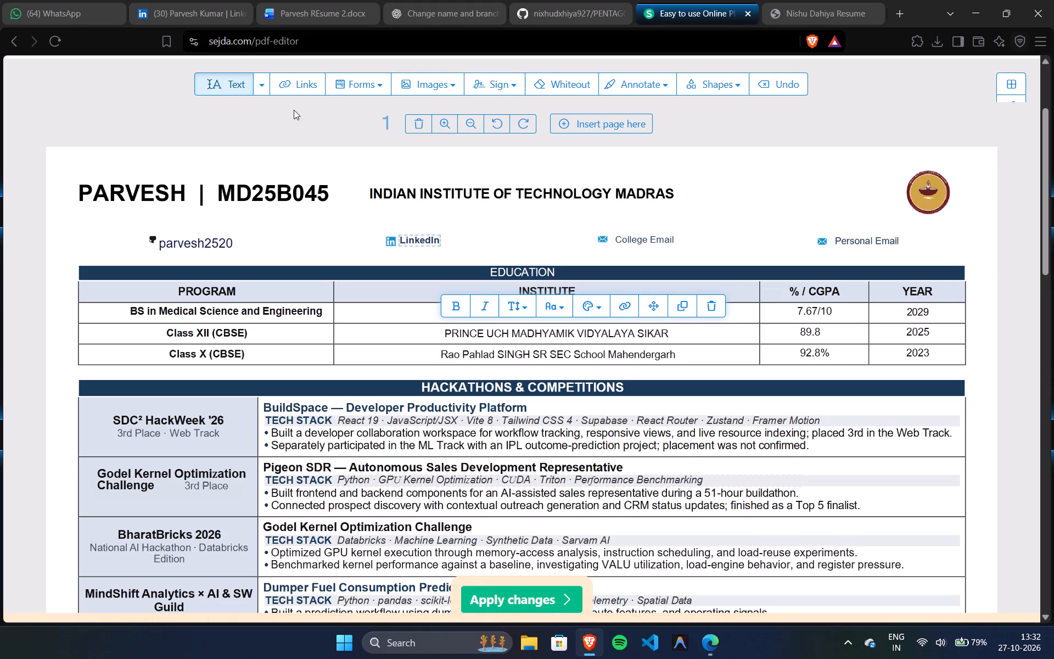
left_click(218, 81)
left_click(219, 171)
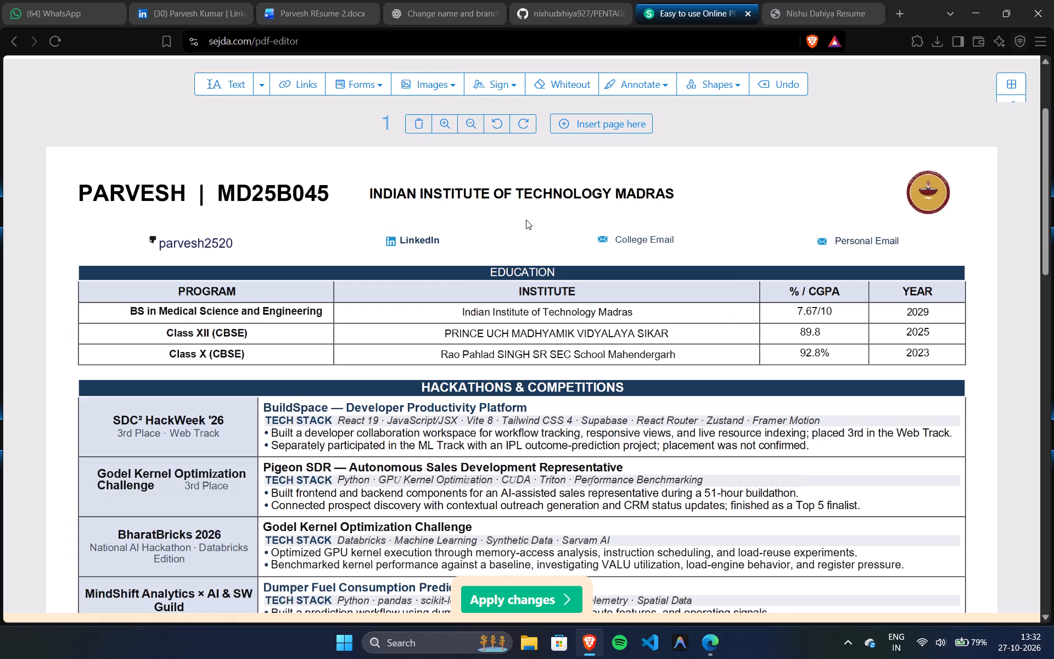
After checking the saved PDF, indent Challenge with leading spaces to centre it under Godel Kernel Optimization in the event column, keeping the original font.
left_click(778, 0)
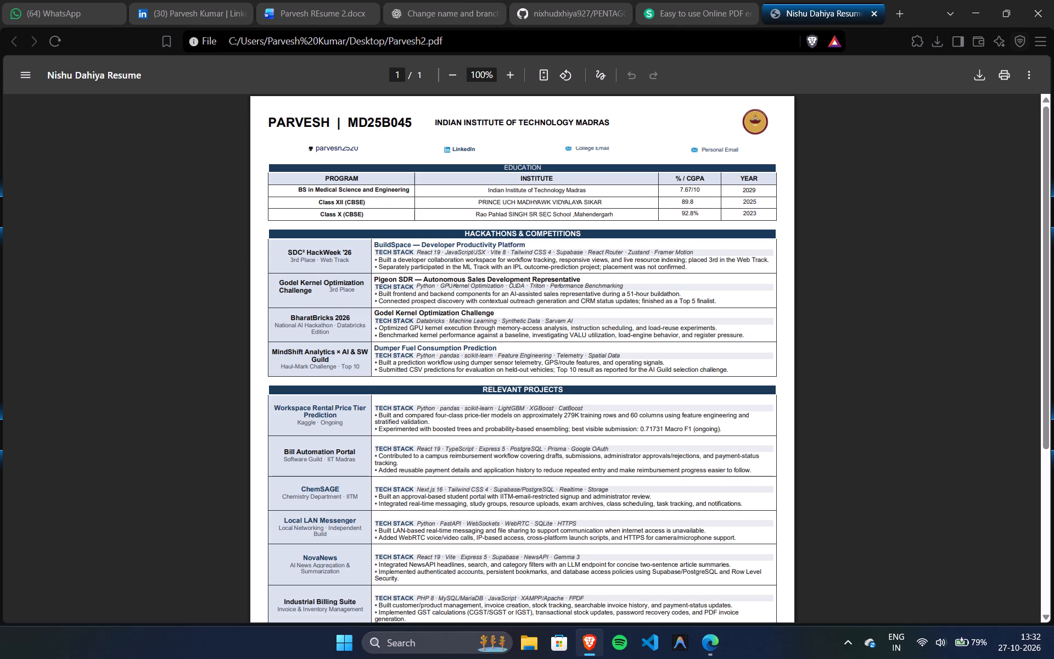
left_click(675, 2)
scroll(250, 321, "down", 3)
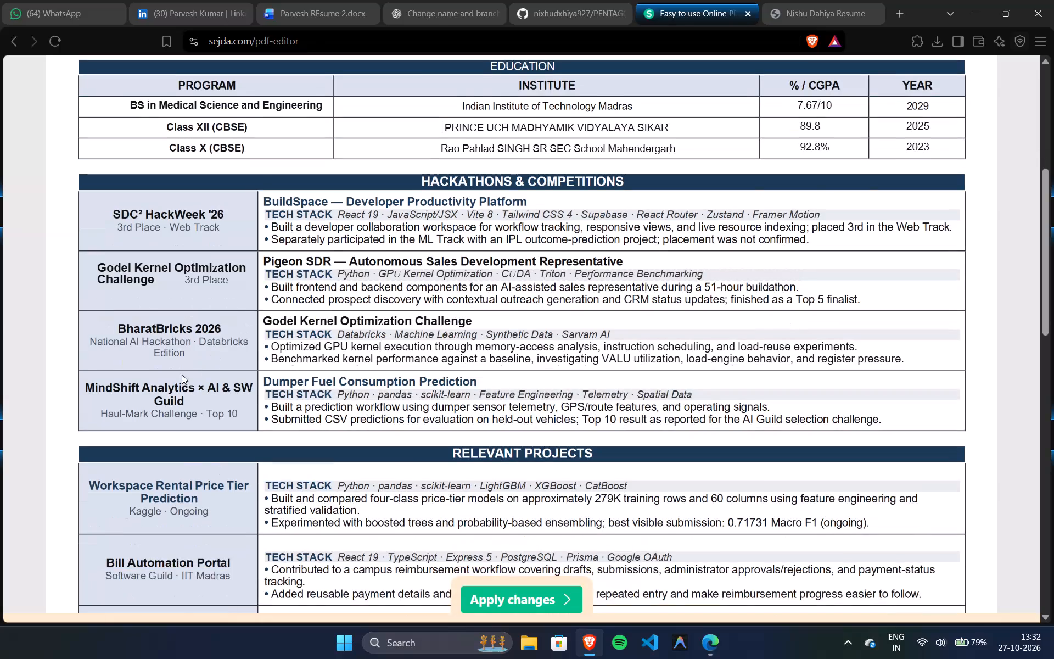
left_click(104, 270)
left_click(133, 271)
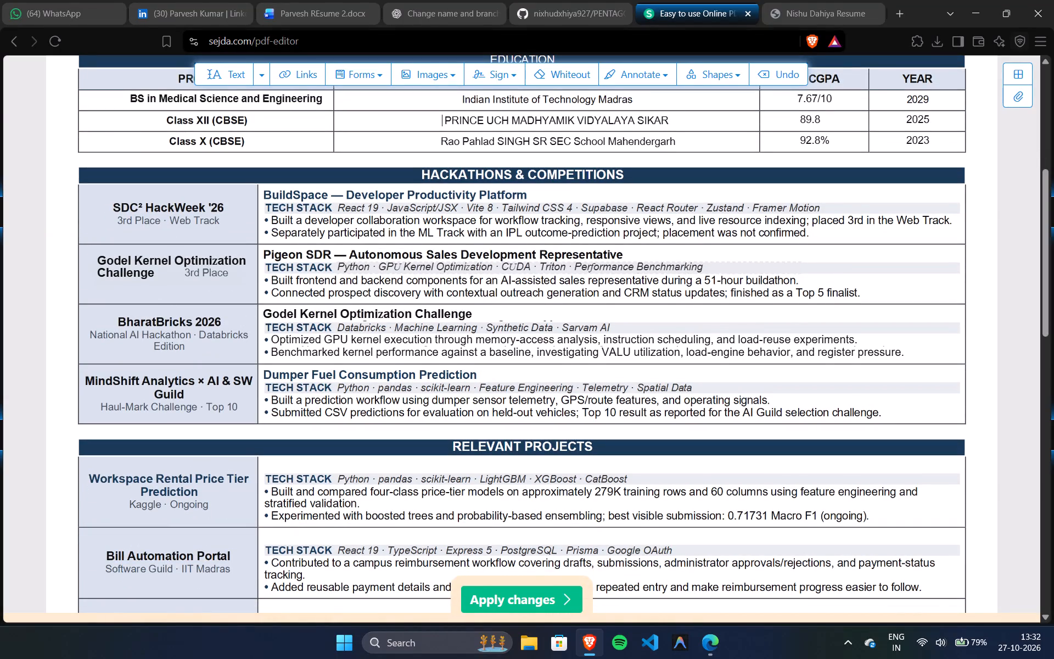
scroll(221, 272, "up", 4)
left_click(219, 146)
scroll(200, 219, "down", 3)
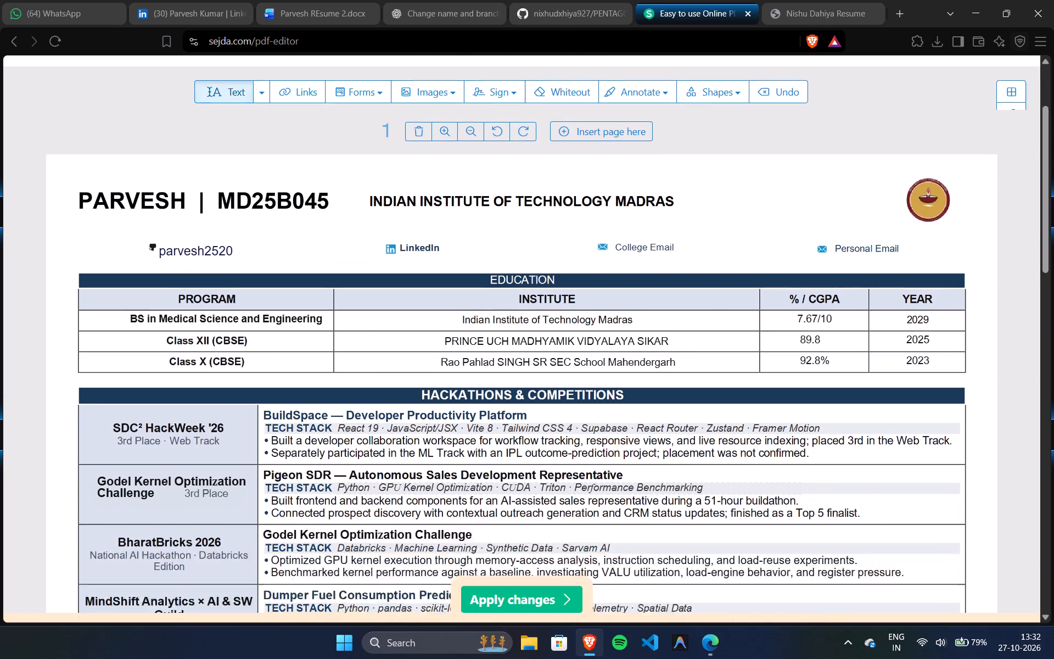
left_click(110, 342)
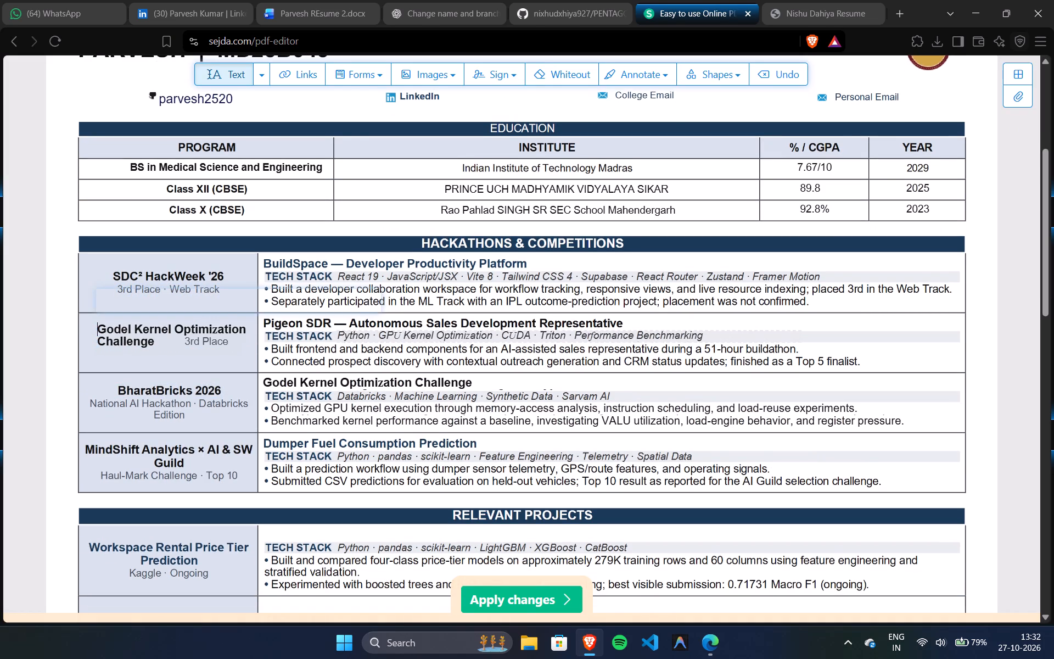
left_click(98, 341)
key("space")
key("space")
key("space")
key("space")
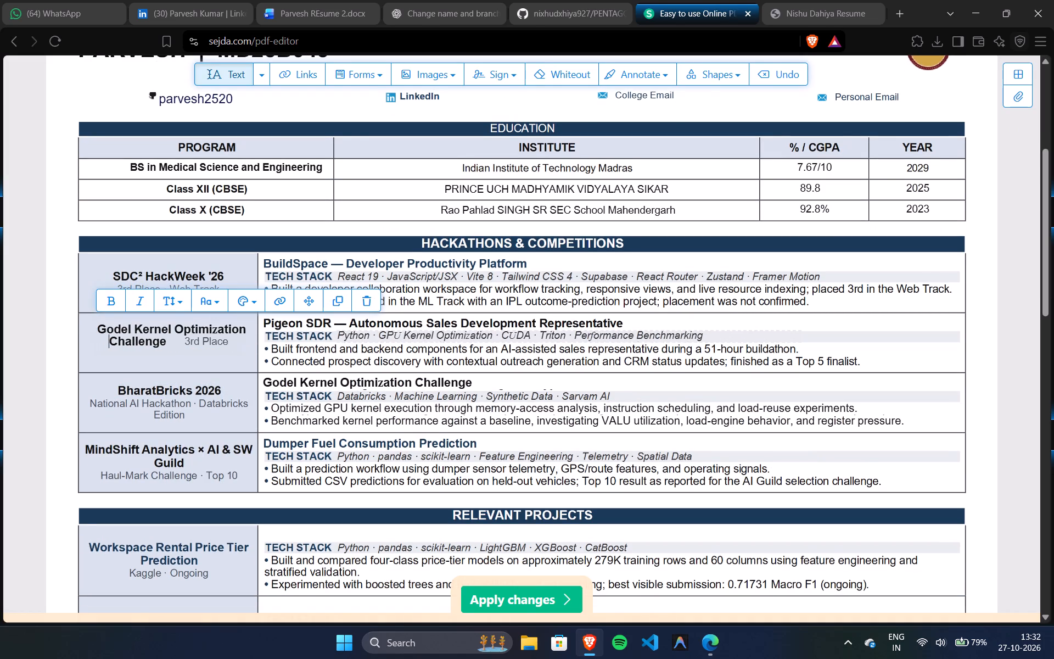
key("space")
key("space")
key("space")
key("space")
key("space")
key("space")
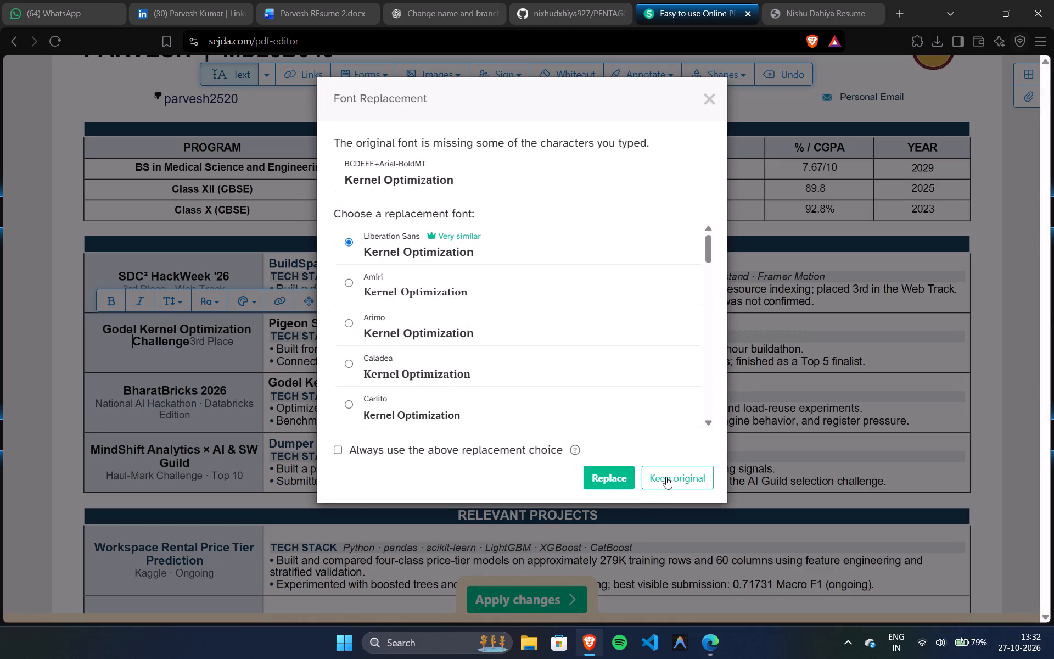
left_click(666, 477)
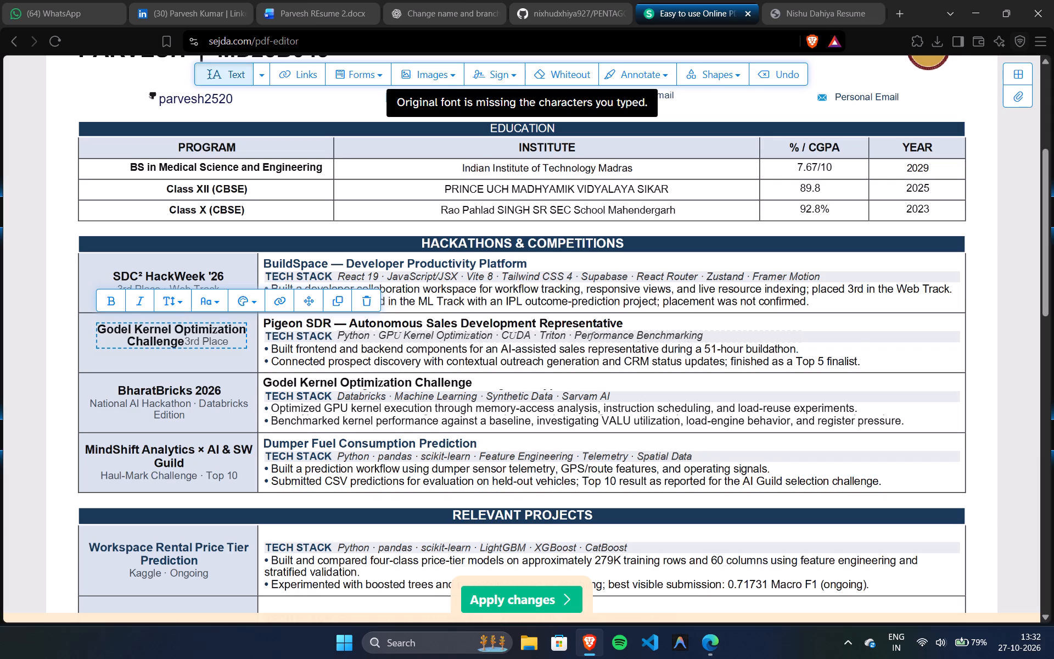
Shift the Godel Kernel Optimization Challenge title out of the way and place its 3rd Place label centred near the bottom of the same cell.
left_click(153, 343)
left_click(217, 341)
left_click(227, 341)
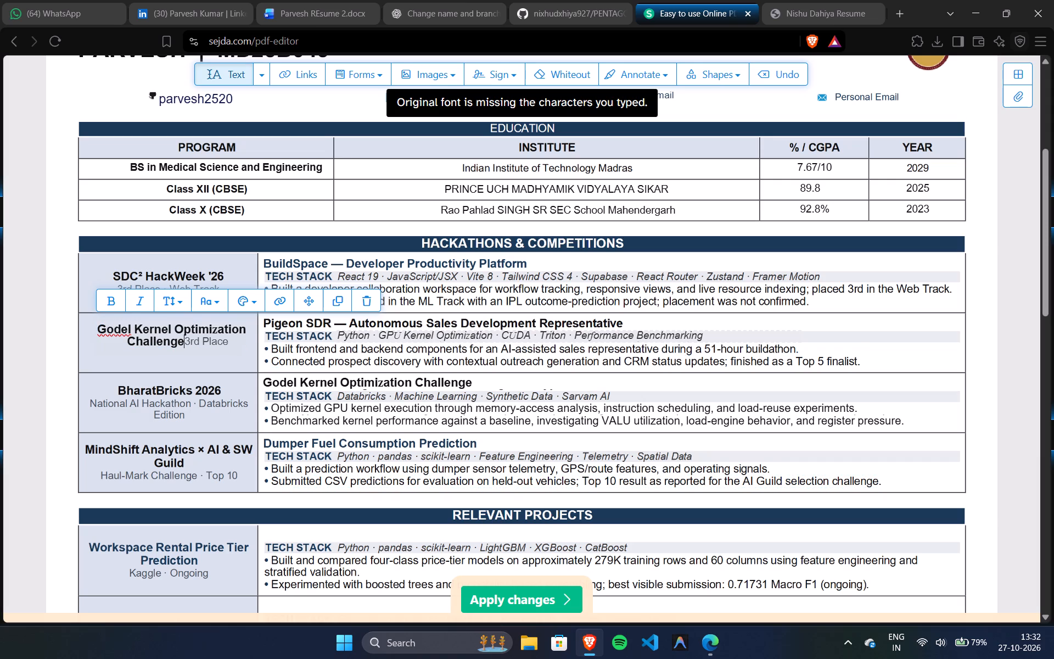
left_click(227, 341)
left_click(212, 343)
left_click(191, 349)
left_click(25, 337)
left_click_drag(200, 342, 188, 316)
left_click_drag(195, 339, 157, 359)
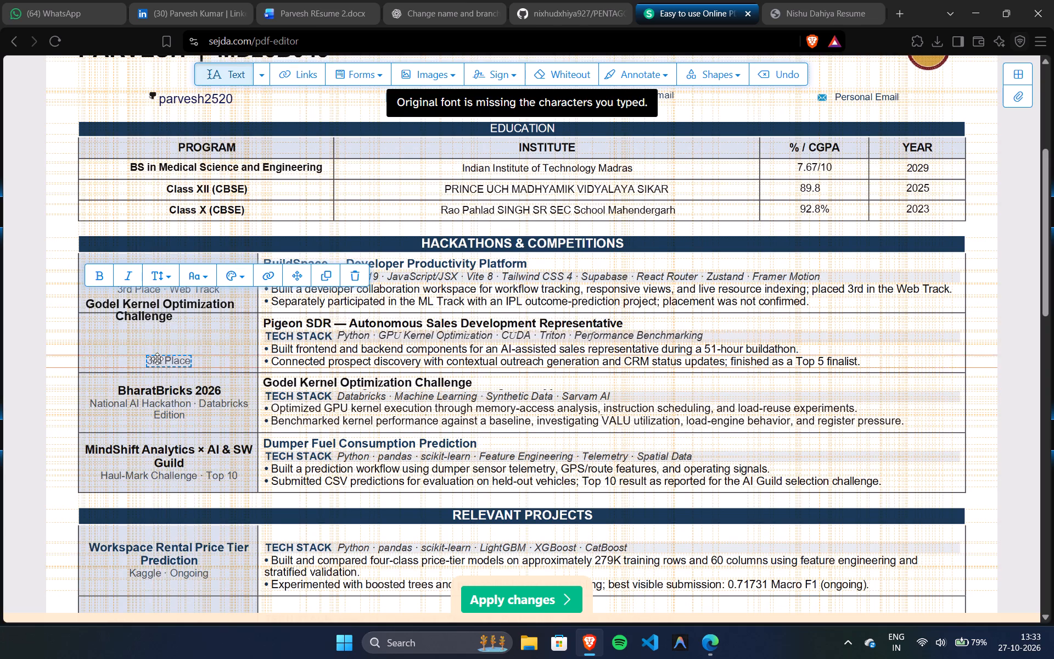
left_click_drag(157, 359, 156, 359)
Move the Godel Kernel Optimization Challenge title back into its cell, above the 3rd Place label.
left_click_drag(137, 311, 143, 321)
left_click(132, 333)
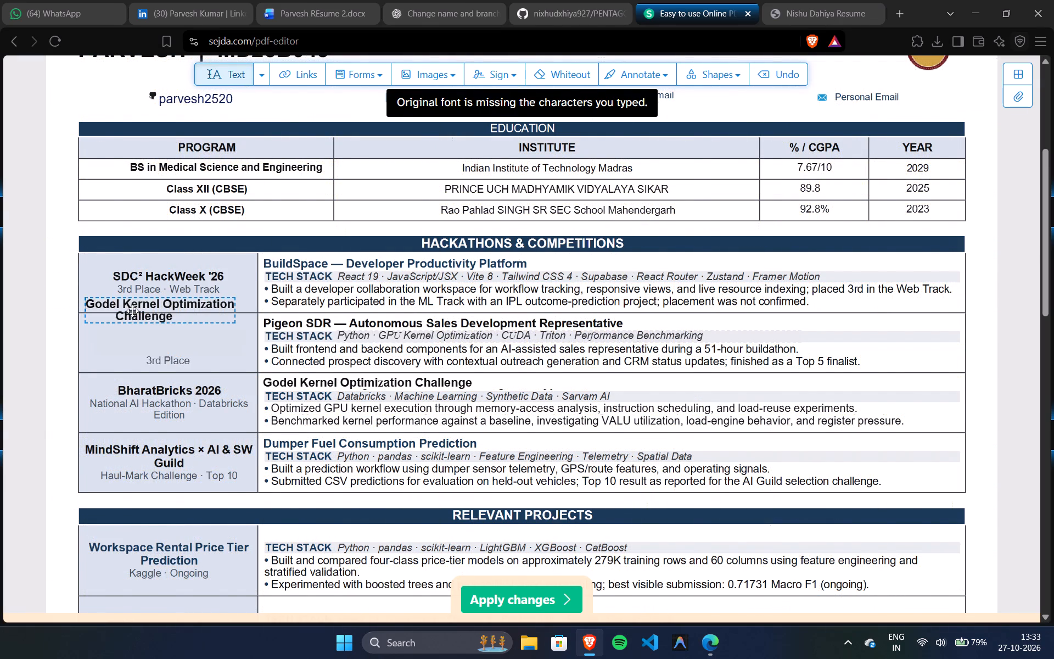
left_click_drag(132, 311, 148, 333)
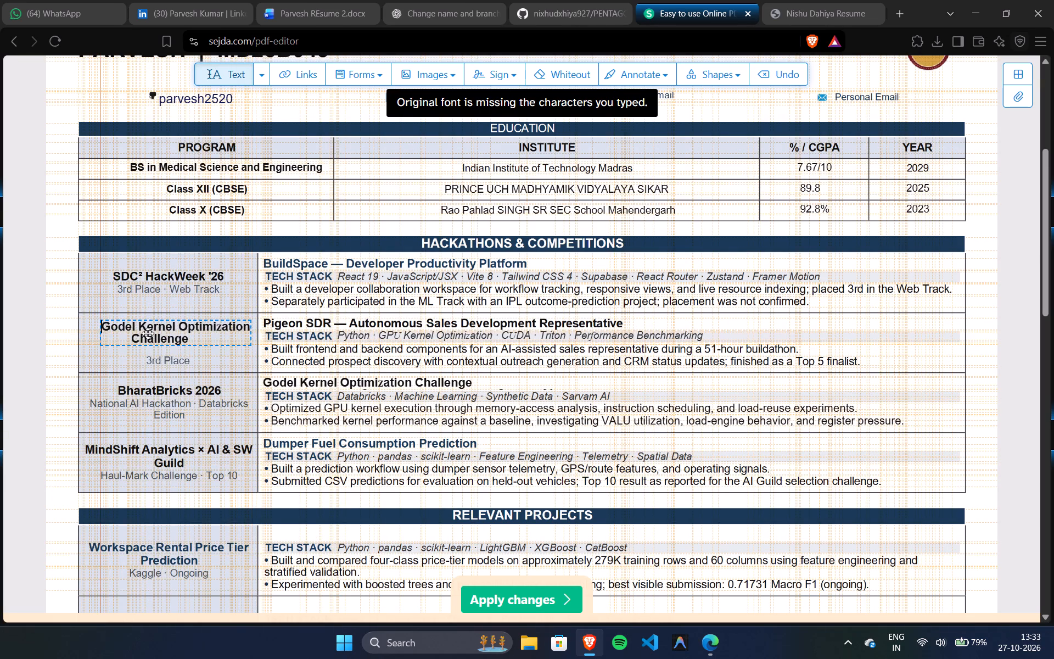
left_click_drag(148, 333, 148, 334)
Add three leading spaces before Challenge to centre it under Godel Kernel Optimization.
left_click(131, 341)
key("space")
key("space")
key("space")
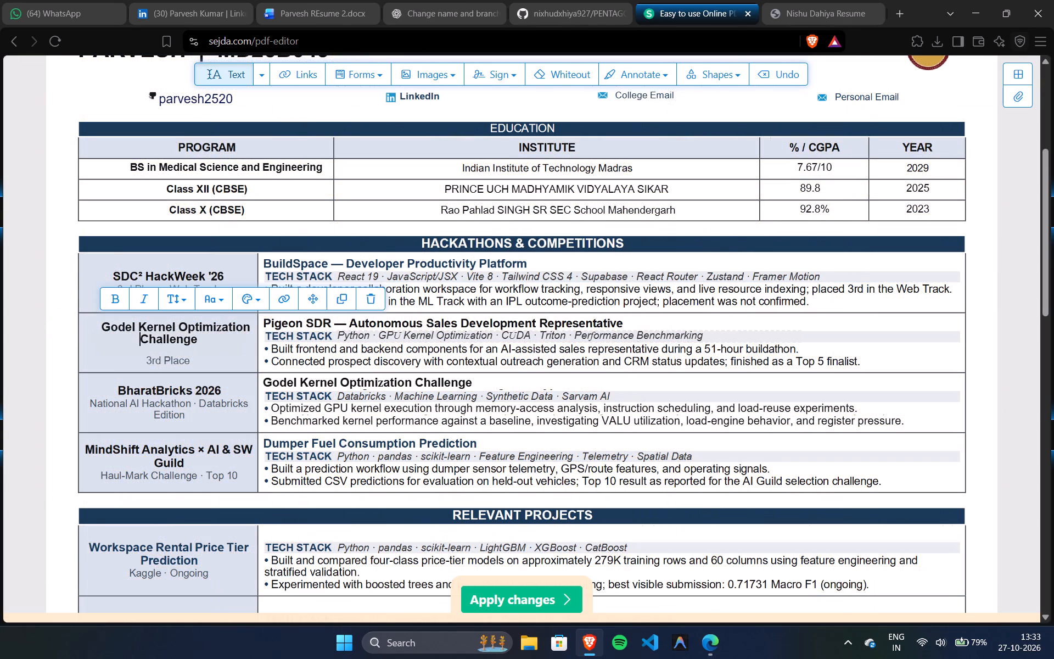
Finish editing the Godel Kernel Optimization Challenge title and replace its font with Liberation Sans.
left_click(66, 347)
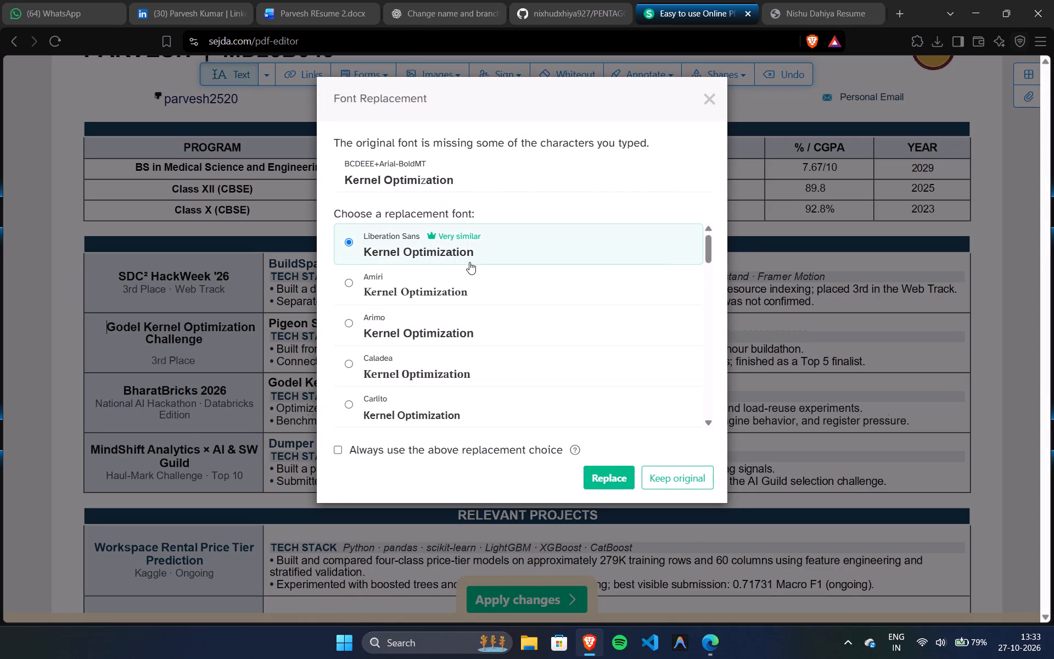
left_click(593, 477)
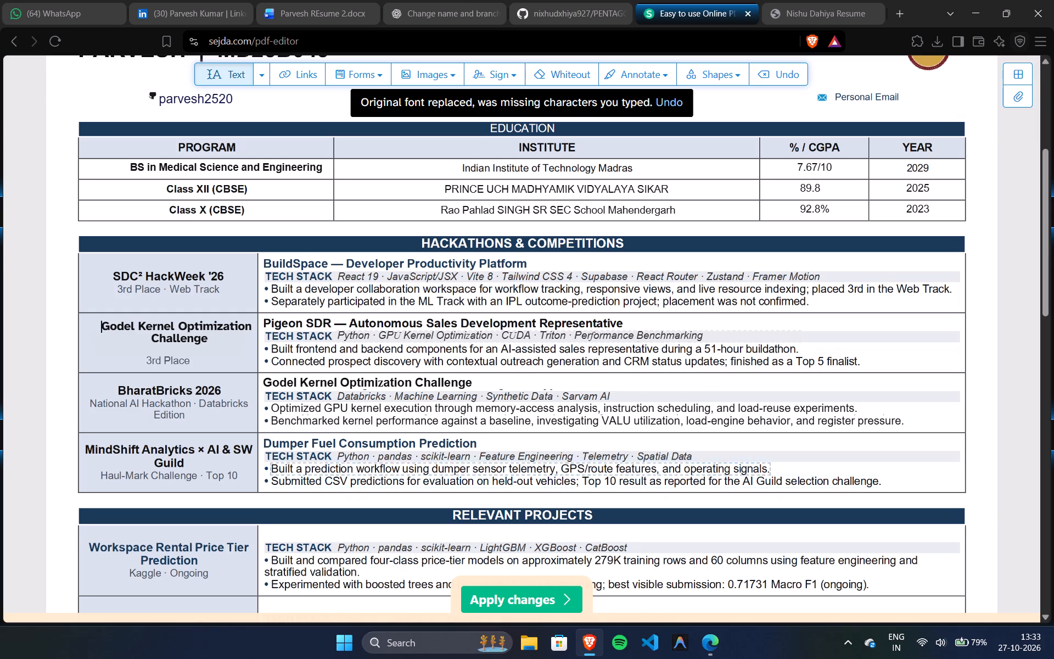
Centre the Godel Kernel Optimization Challenge title in its event cell and place the 3rd Place label directly beneath it.
left_click_drag(209, 336, 201, 338)
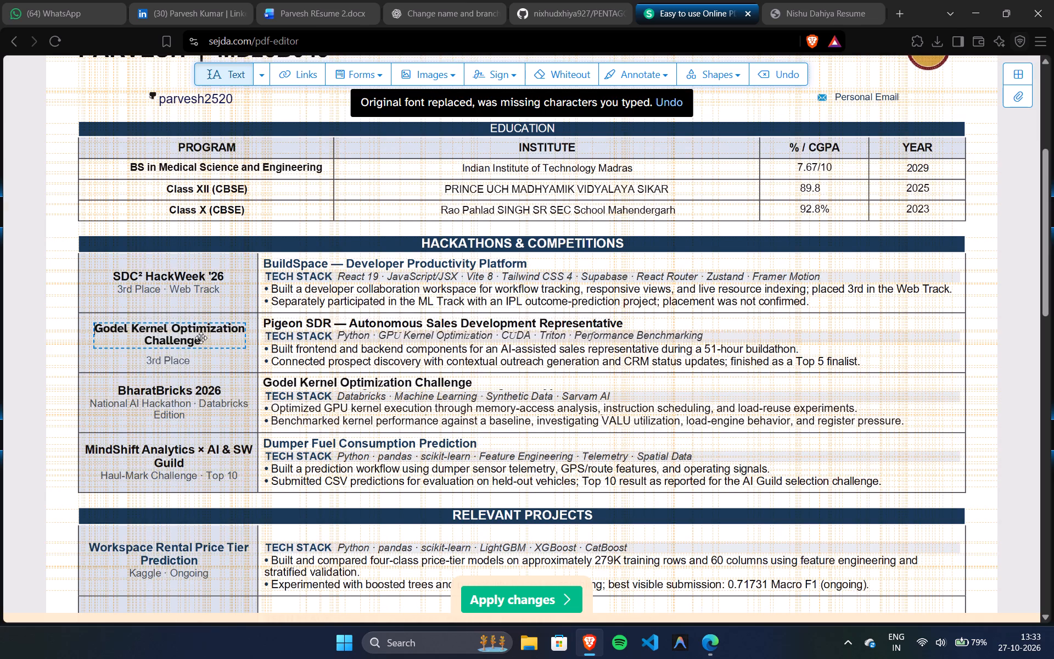
left_click_drag(201, 338, 203, 339)
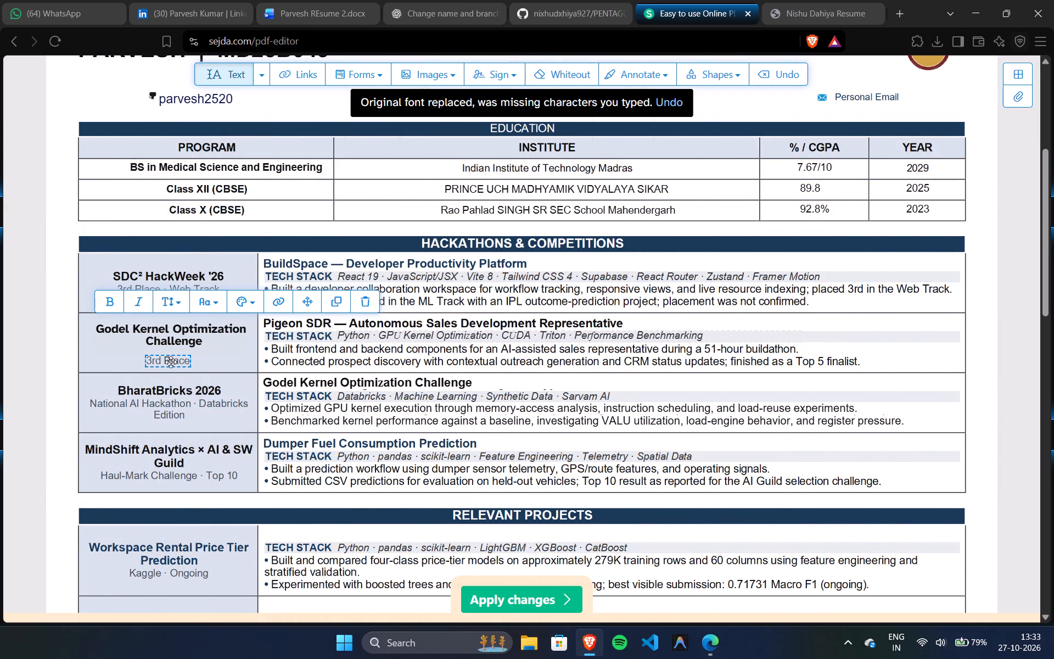
left_click_drag(171, 362, 173, 356)
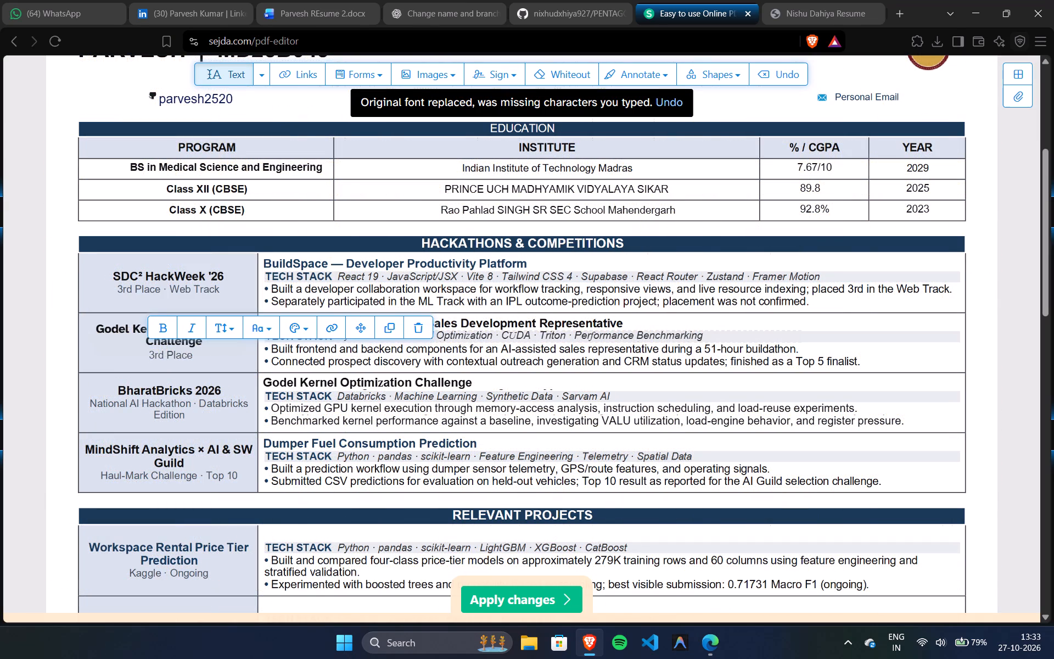
left_click(51, 358)
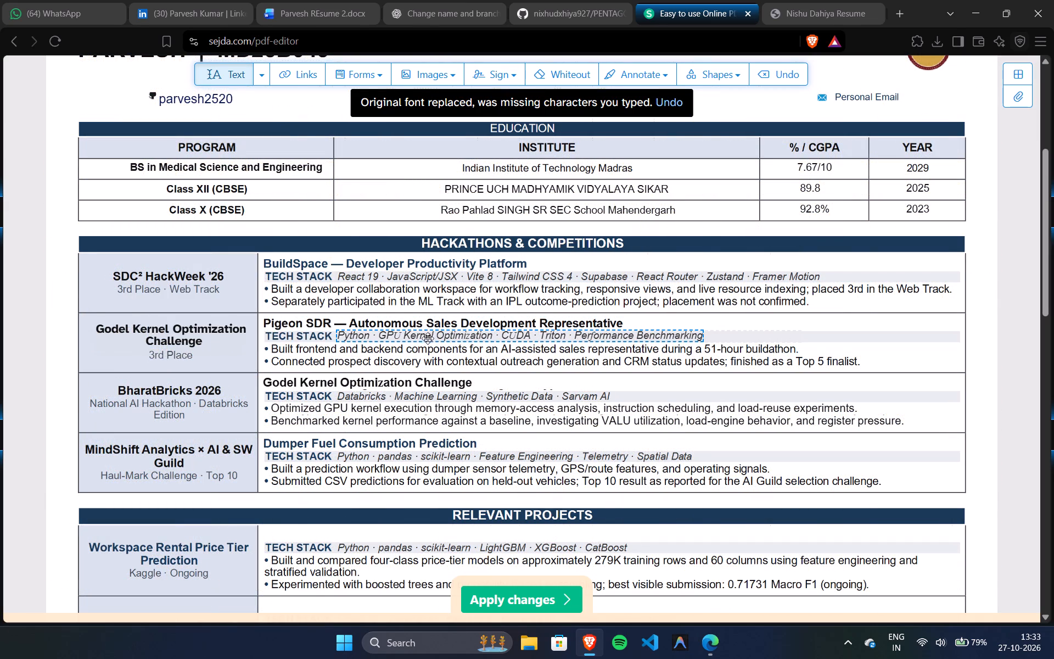
Retype the last letter of GPU in the Pigeon SDR tech stack line and replace the line's font with Liberation Sans.
left_click(401, 338)
left_click(400, 334)
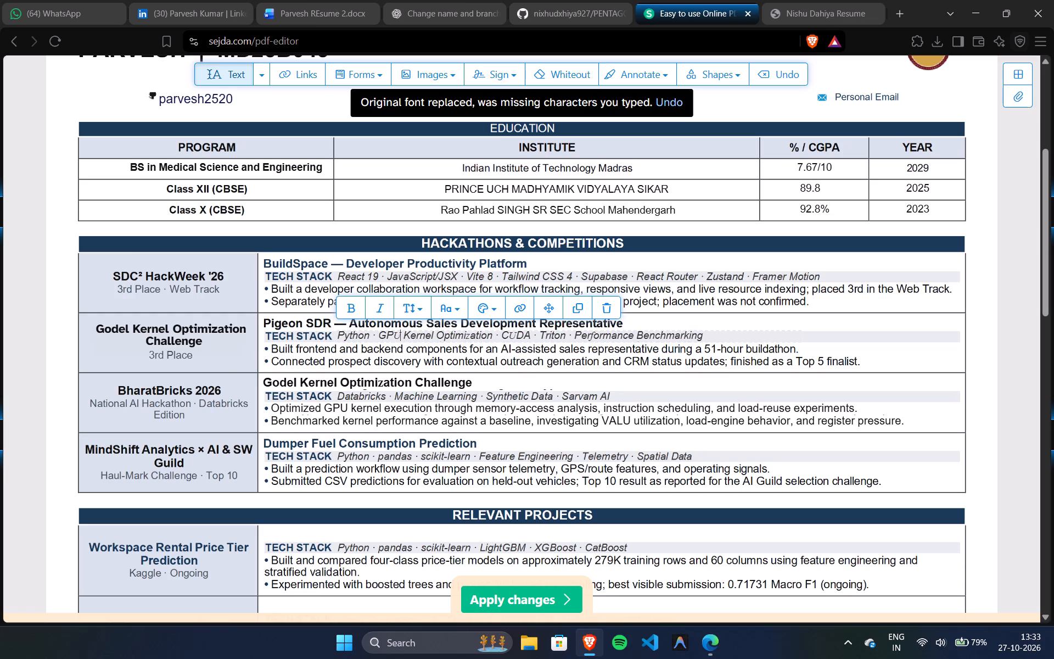
key("BackSpace")
type("%u")
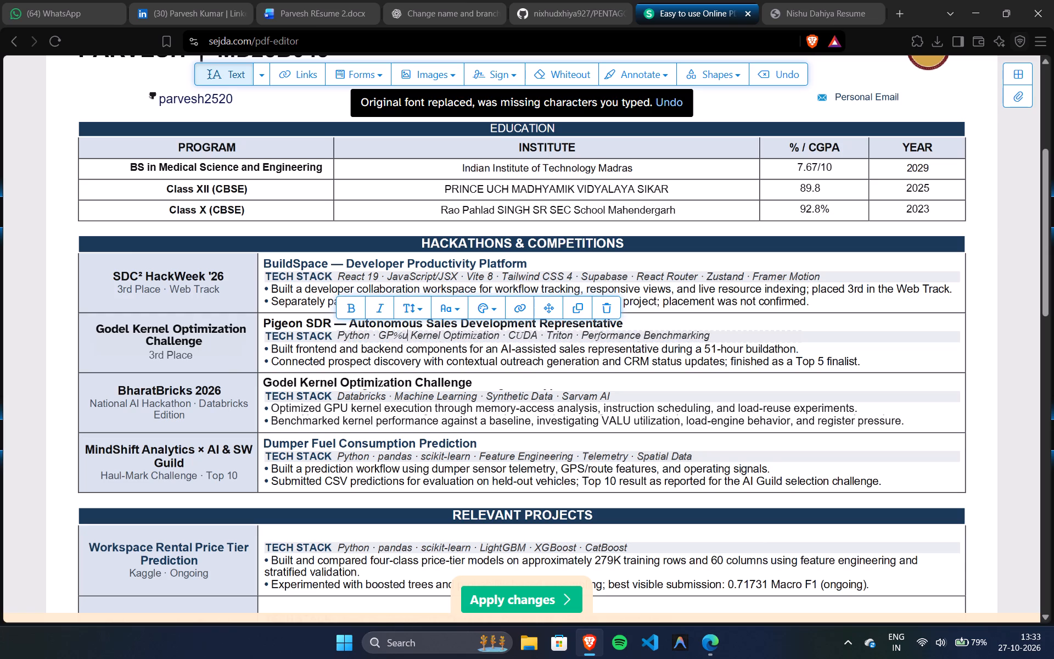
key("BackSpace")
key("BackSpace")
key("u")
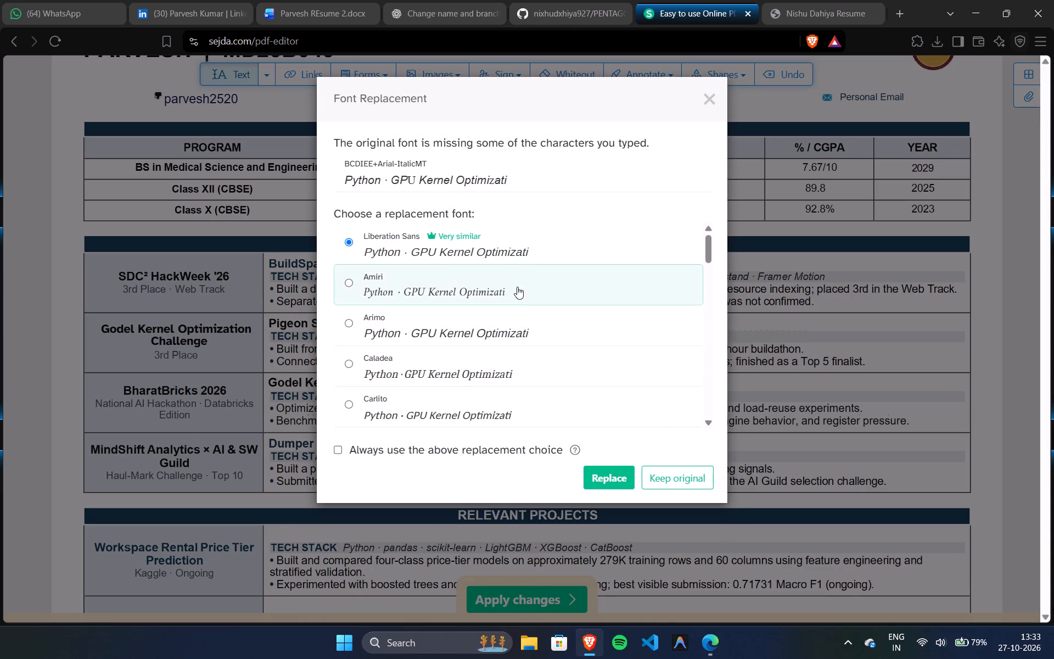
left_click(598, 473)
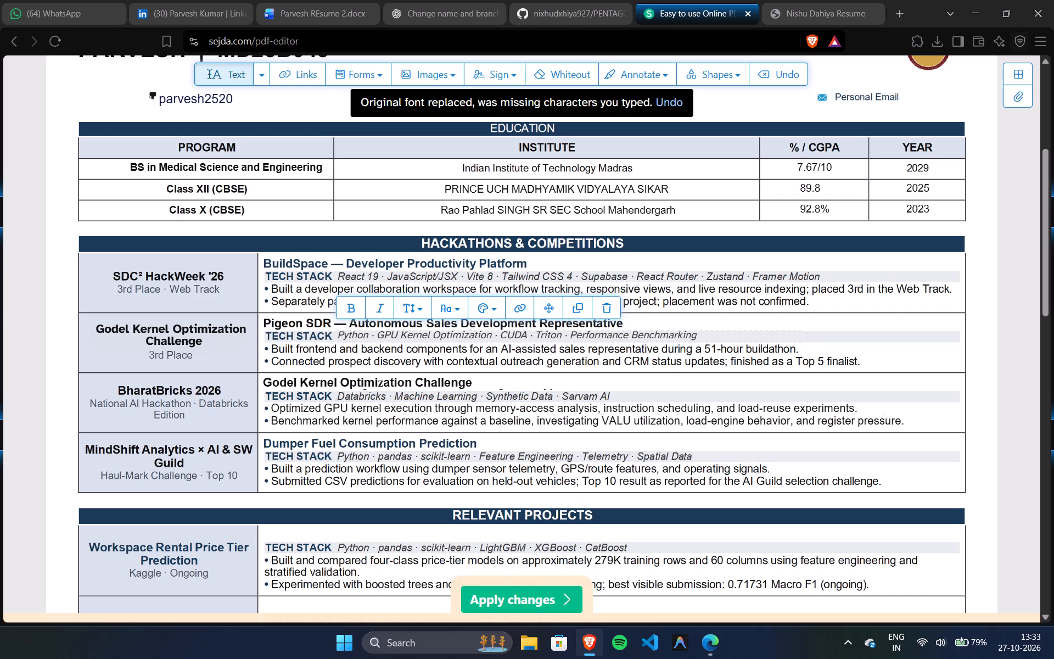
Close the preview of the previously saved Parvesh2 PDF.
left_click(800, 0)
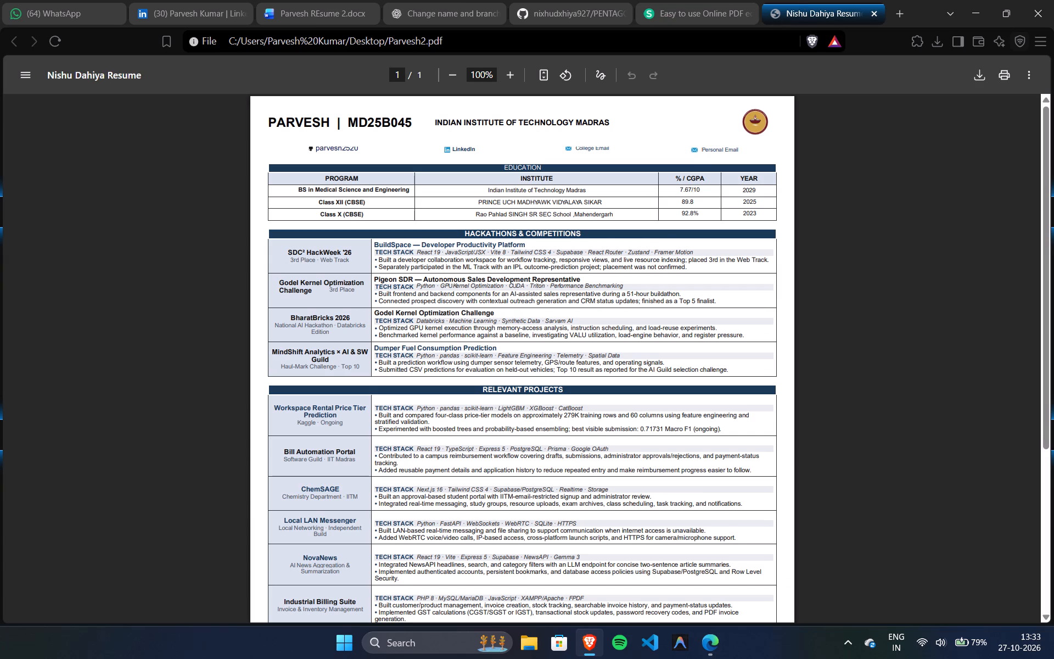
middle_click(826, 3)
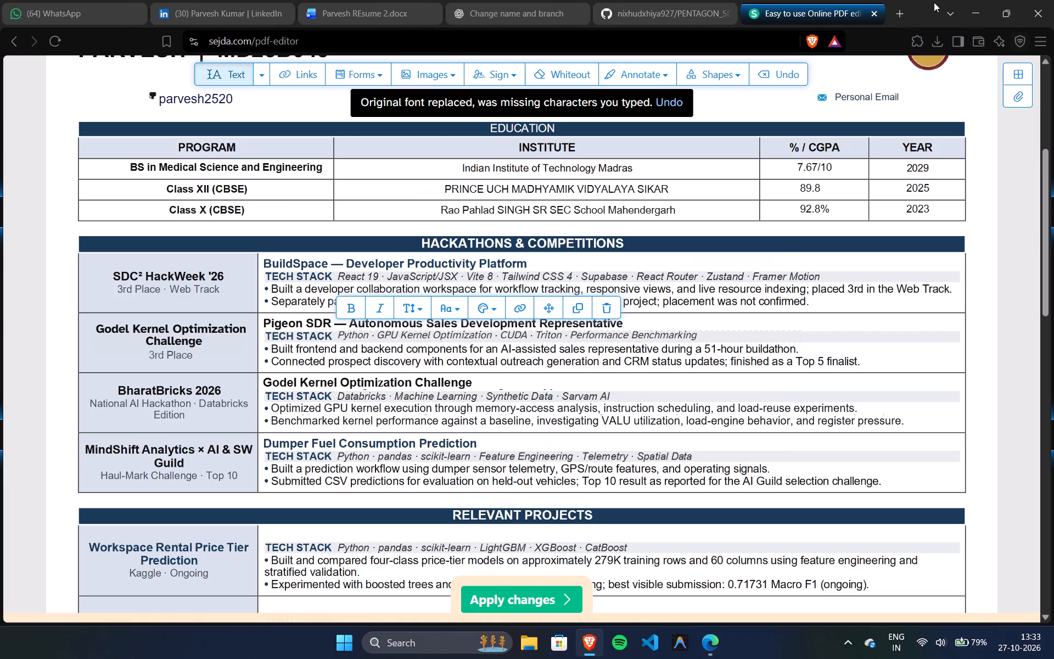
Clear the open windows off the desktop and delete the Parvesh REsume 2 and Parvesh REsume PDF files.
left_click(969, 7)
left_click(1049, 0)
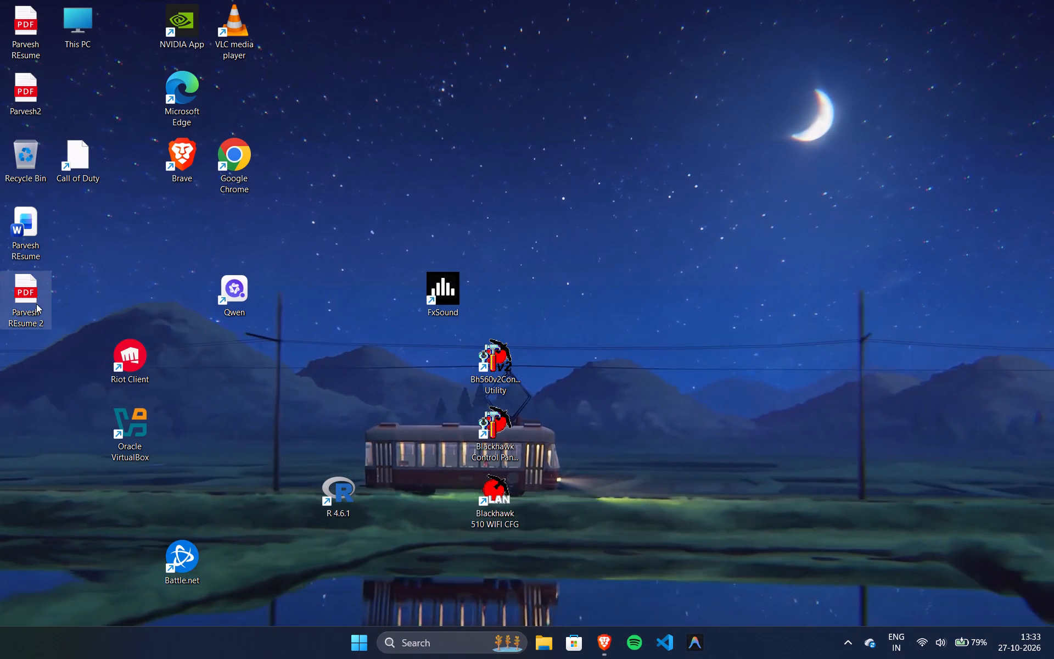
left_click_drag(25, 301, 31, 171)
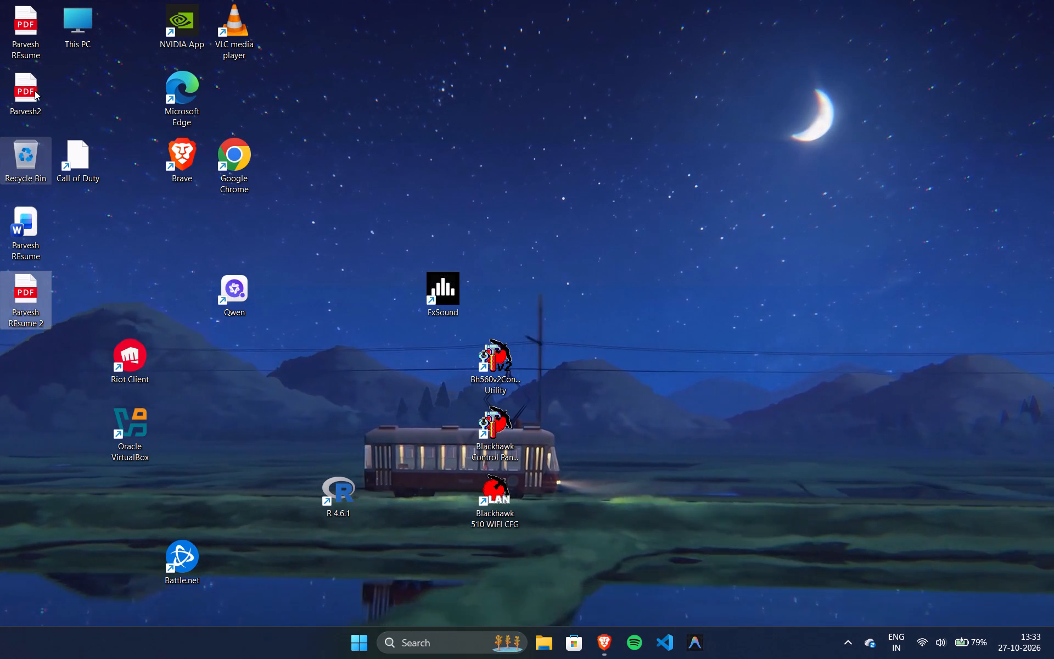
left_click_drag(28, 32, 26, 157)
Empty the Recycle Bin.
right_click(24, 165)
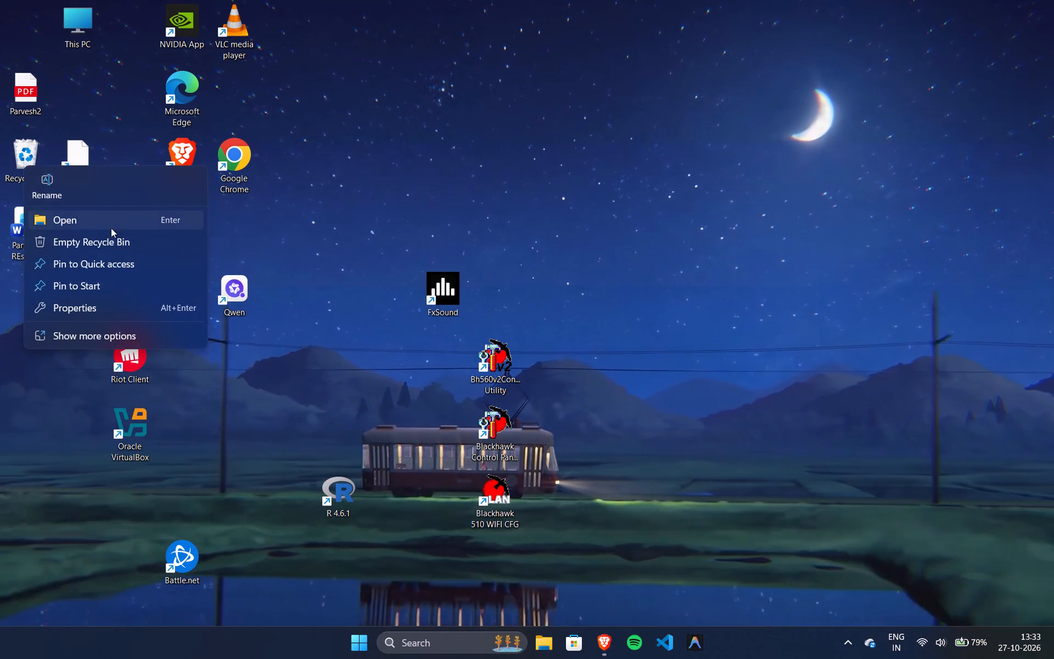
left_click(113, 242)
left_click(584, 338)
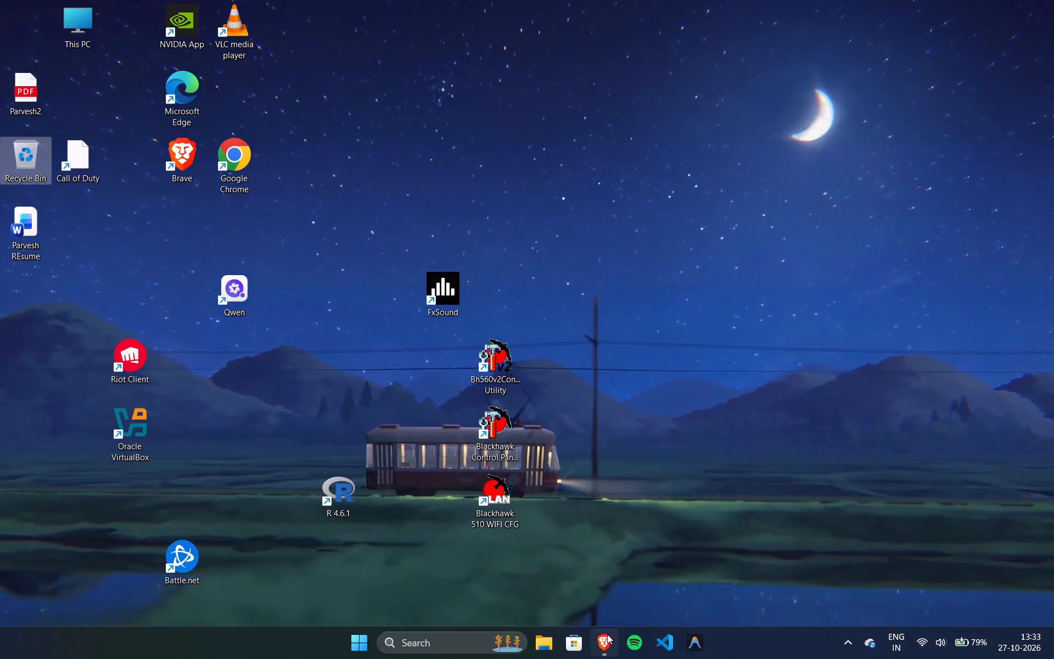
left_click(607, 634)
scroll(548, 358, "up", 2)
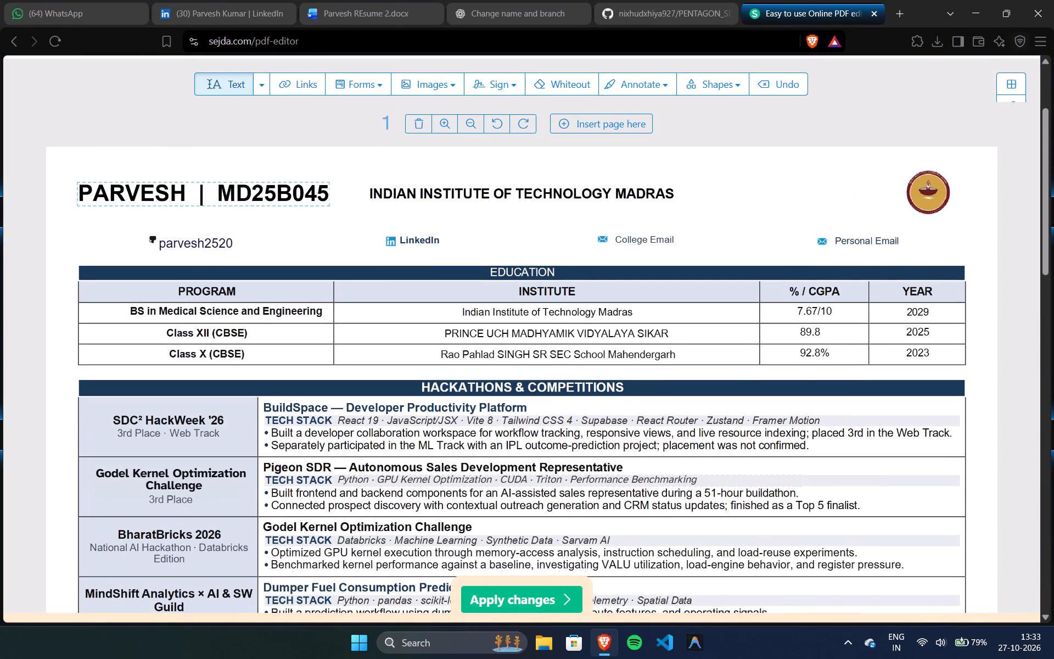
left_click(180, 244)
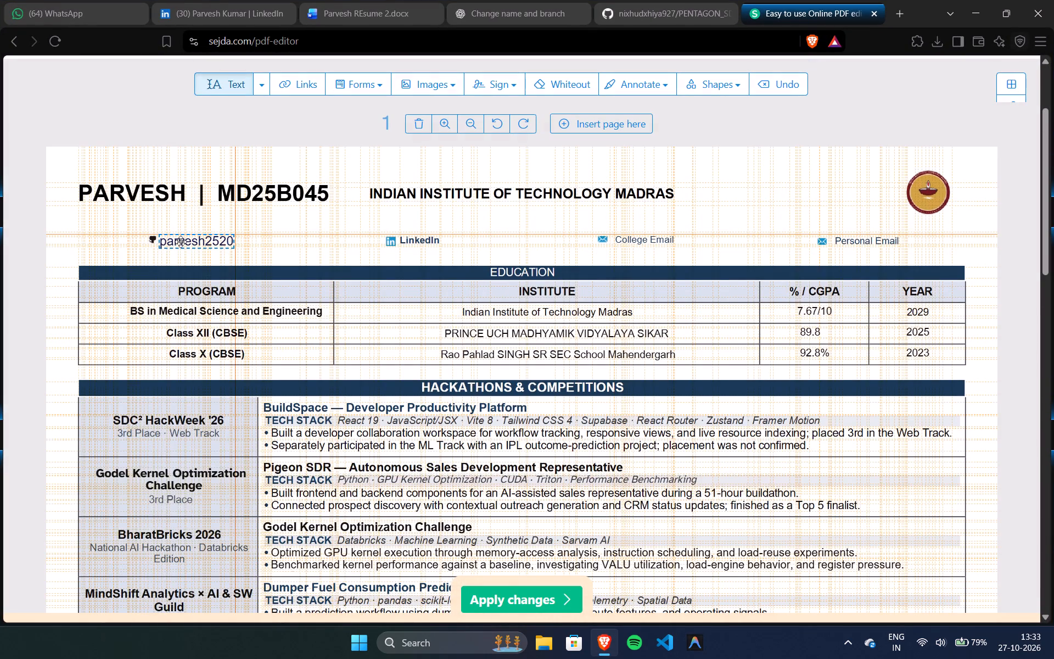
left_click(74, 241)
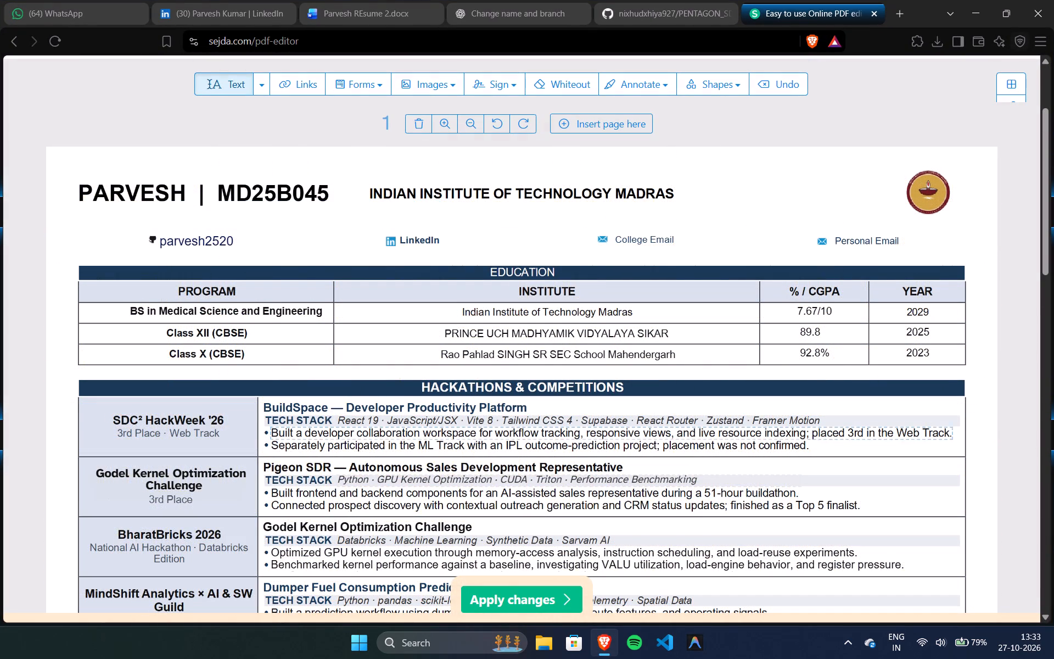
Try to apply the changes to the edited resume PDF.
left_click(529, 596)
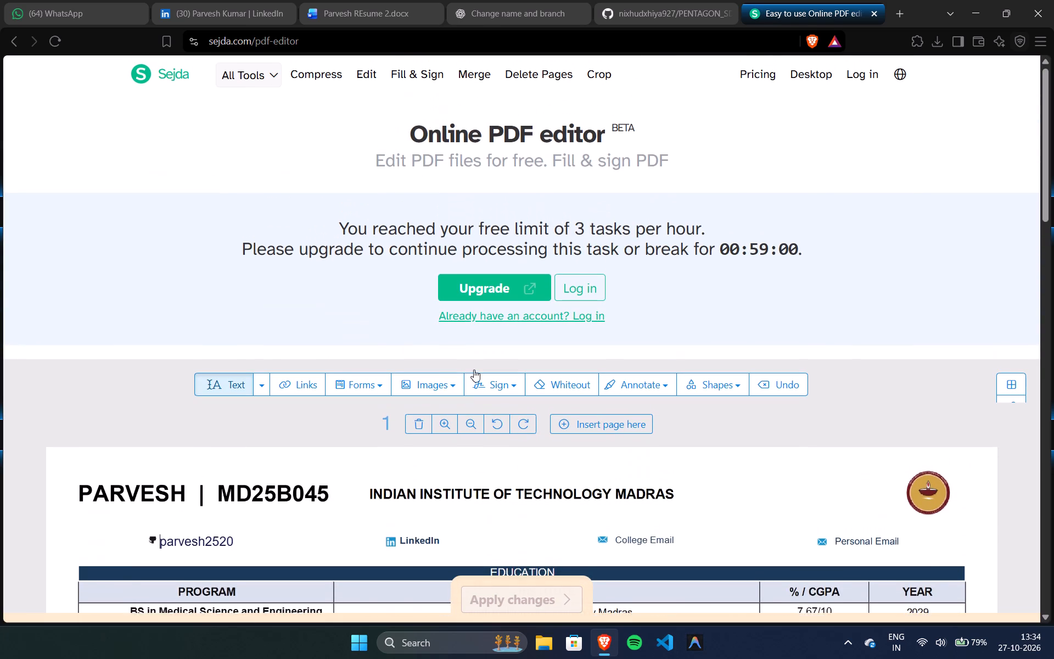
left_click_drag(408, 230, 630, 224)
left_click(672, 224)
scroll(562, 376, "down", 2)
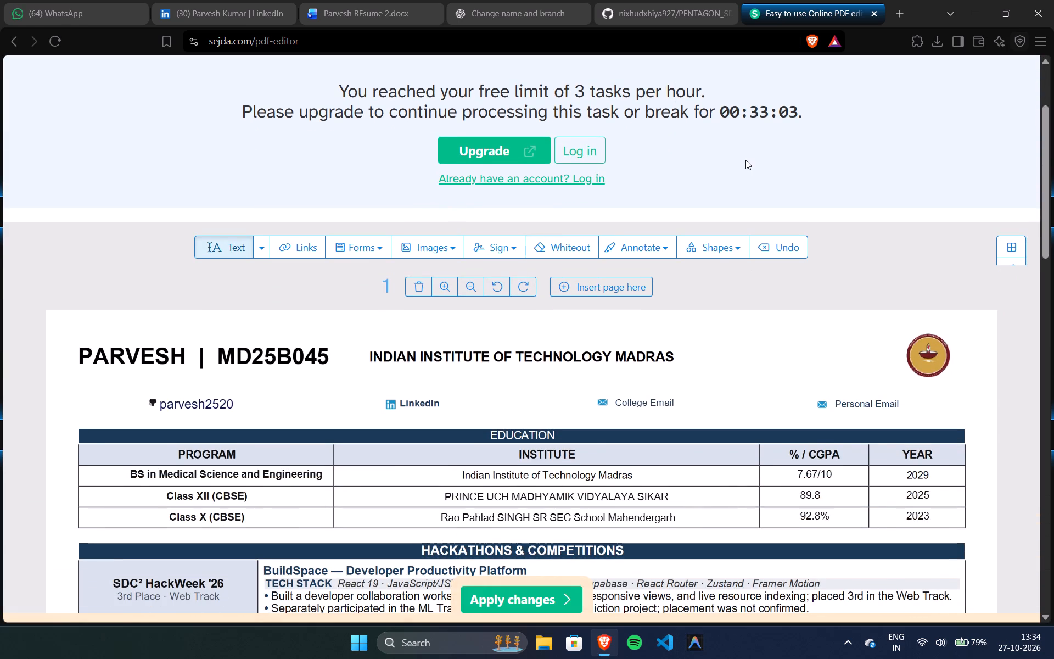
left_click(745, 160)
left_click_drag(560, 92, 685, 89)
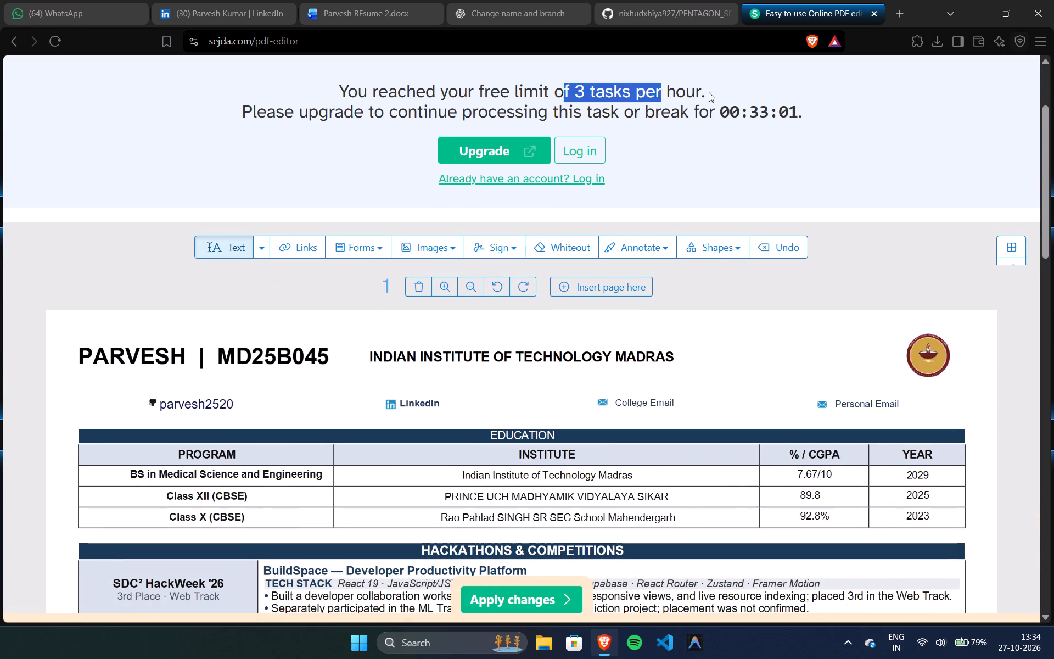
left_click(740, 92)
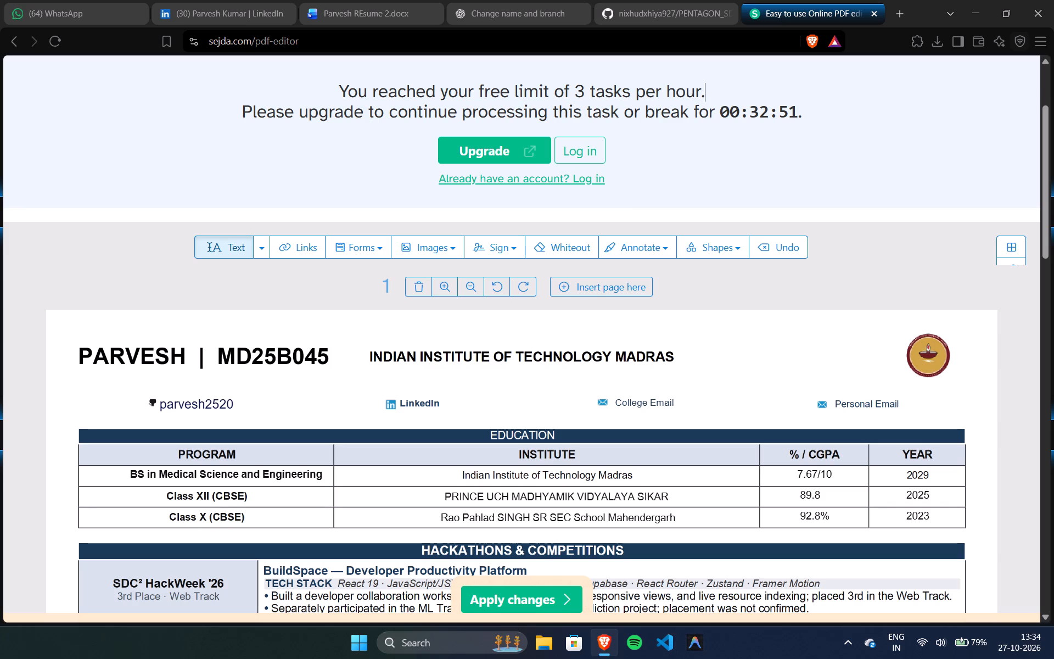
Review the edited resume from the education table through the hackathon entries and the relevant projects.
scroll(756, 312, "down", 2)
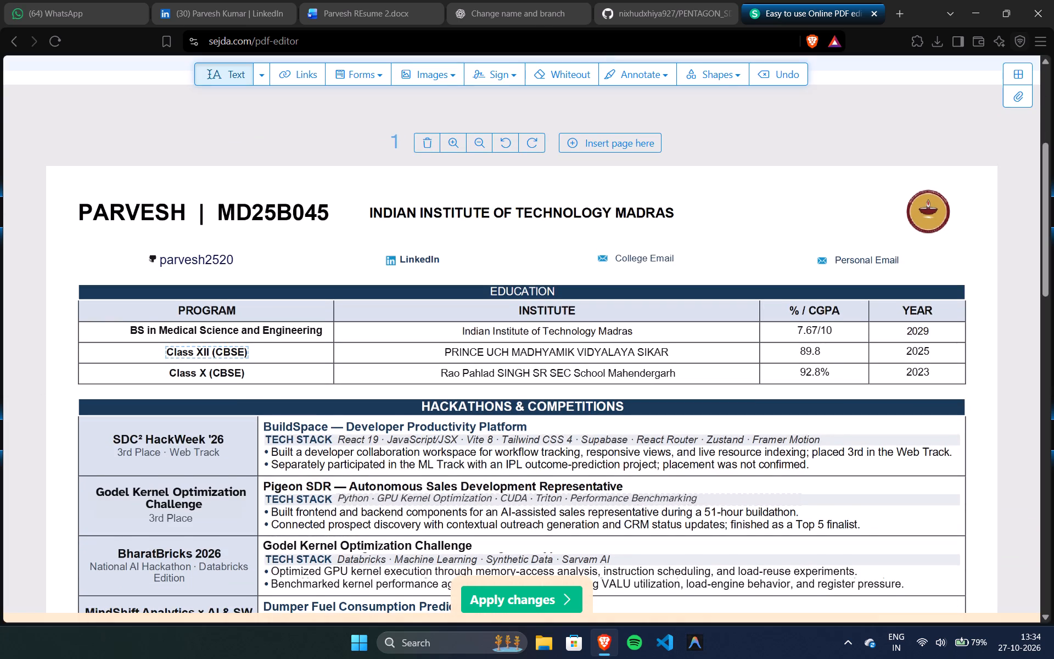
scroll(137, 389, "down", 2)
scroll(301, 378, "down", 1)
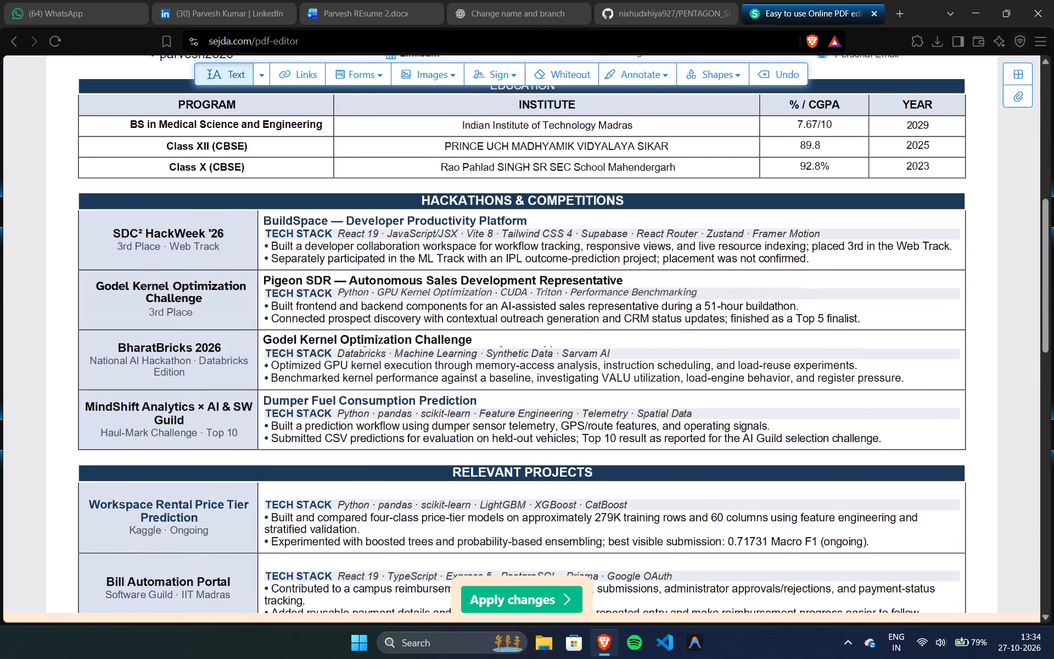
scroll(246, 453, "down", 2)
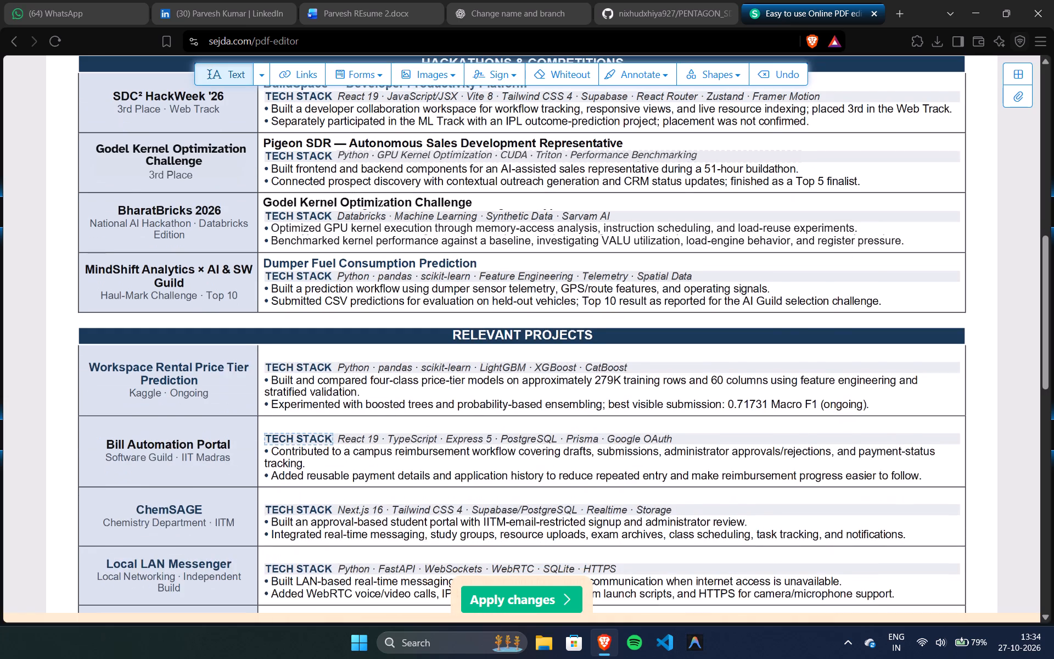
scroll(204, 454, "down", 1)
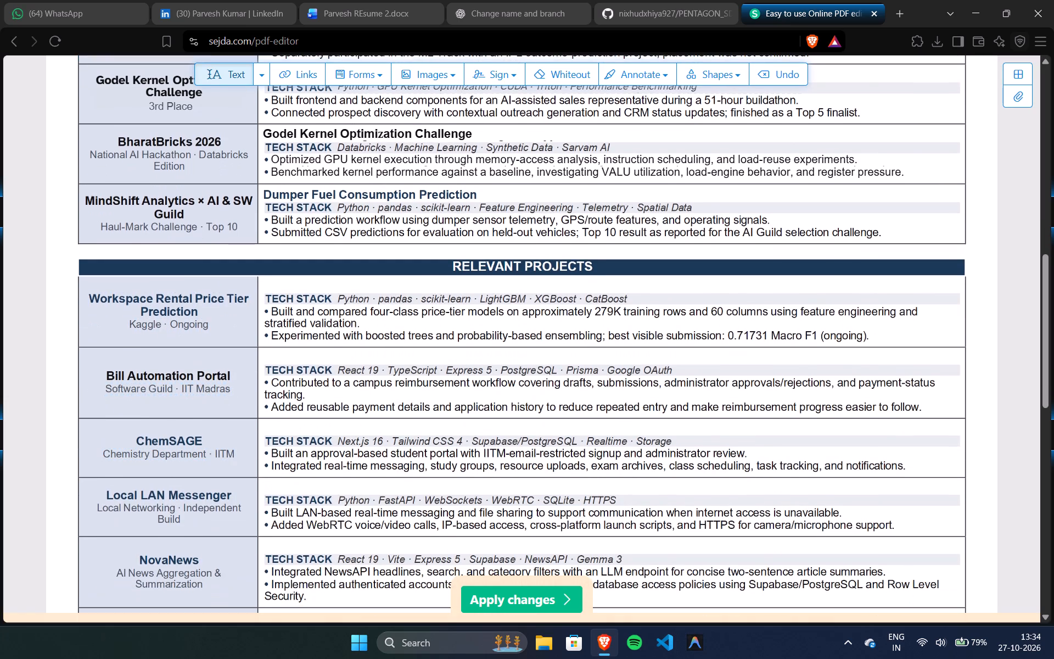
scroll(186, 518, "down", 1)
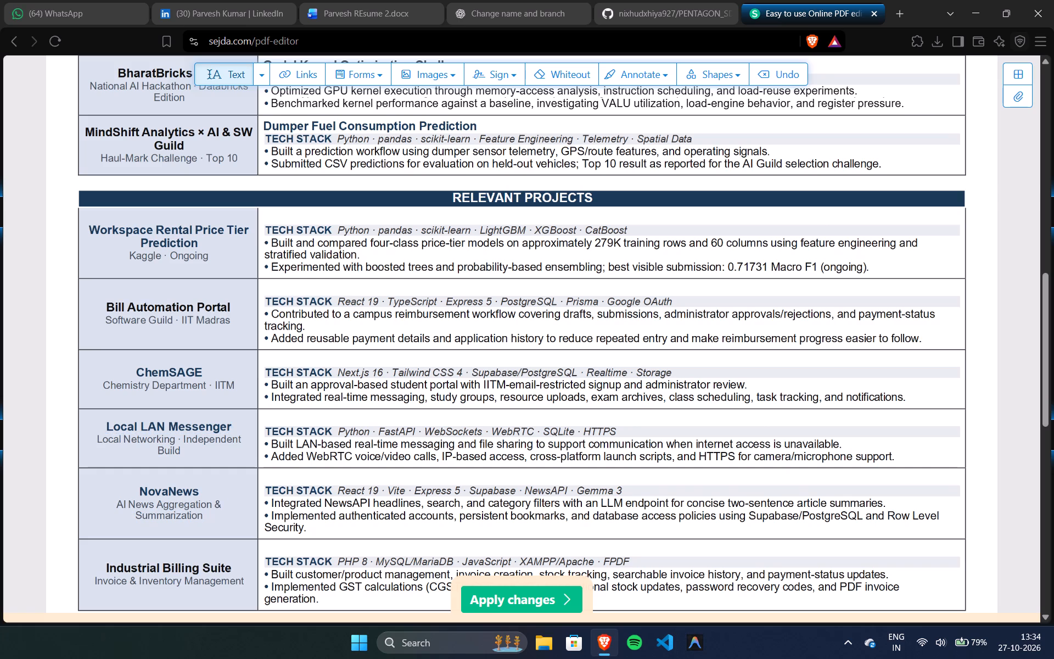
Switch to GitHub and go back from the PENTAGON_SDC_BUILDSPACE_HACKATHON repository to the resume owner's profile overview.
left_click(679, 0)
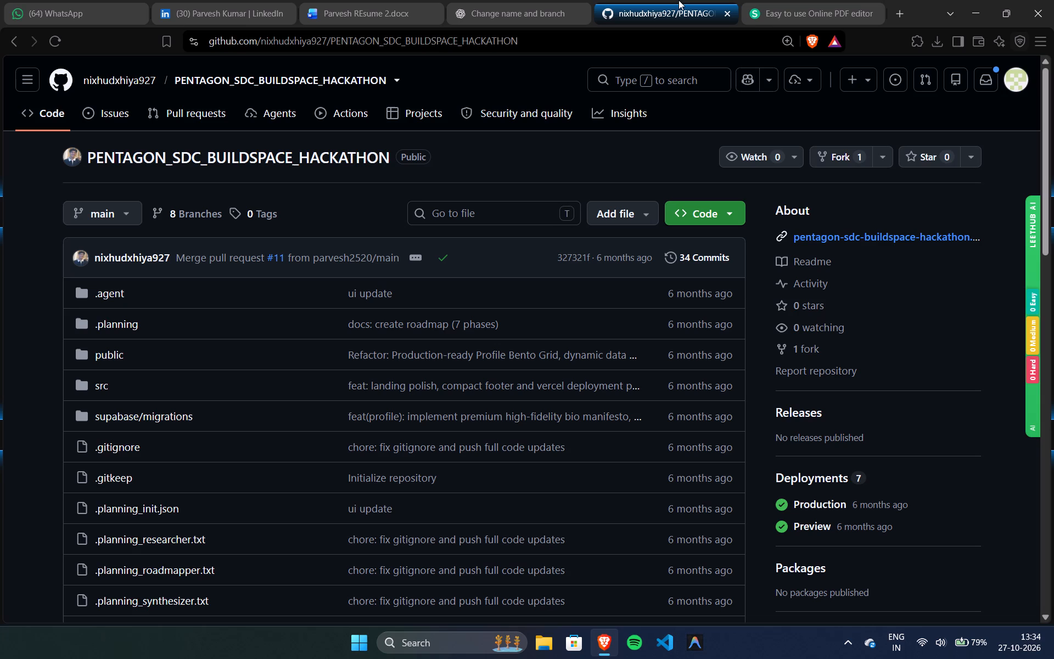
left_click(9, 35)
left_click(9, 35)
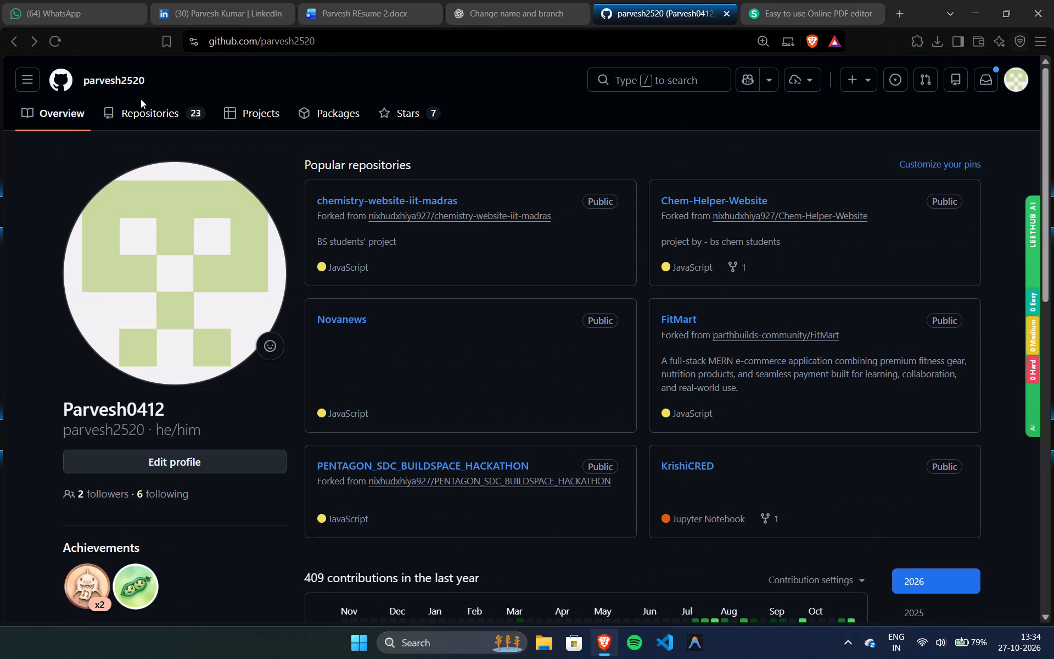
left_click(141, 99)
left_click(144, 116)
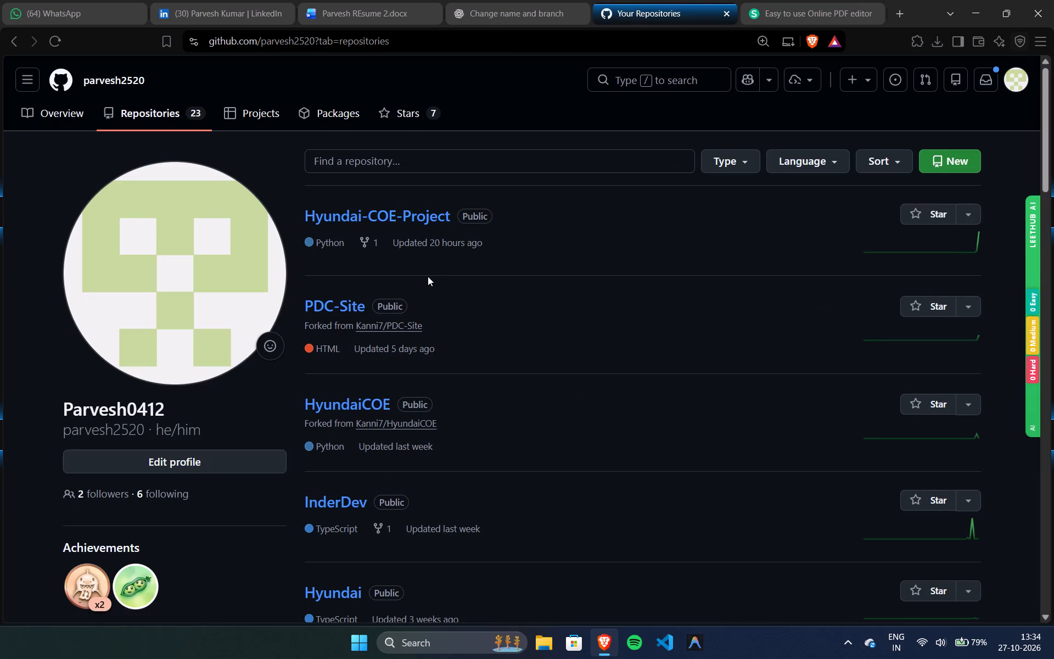
scroll(477, 391, "down", 1)
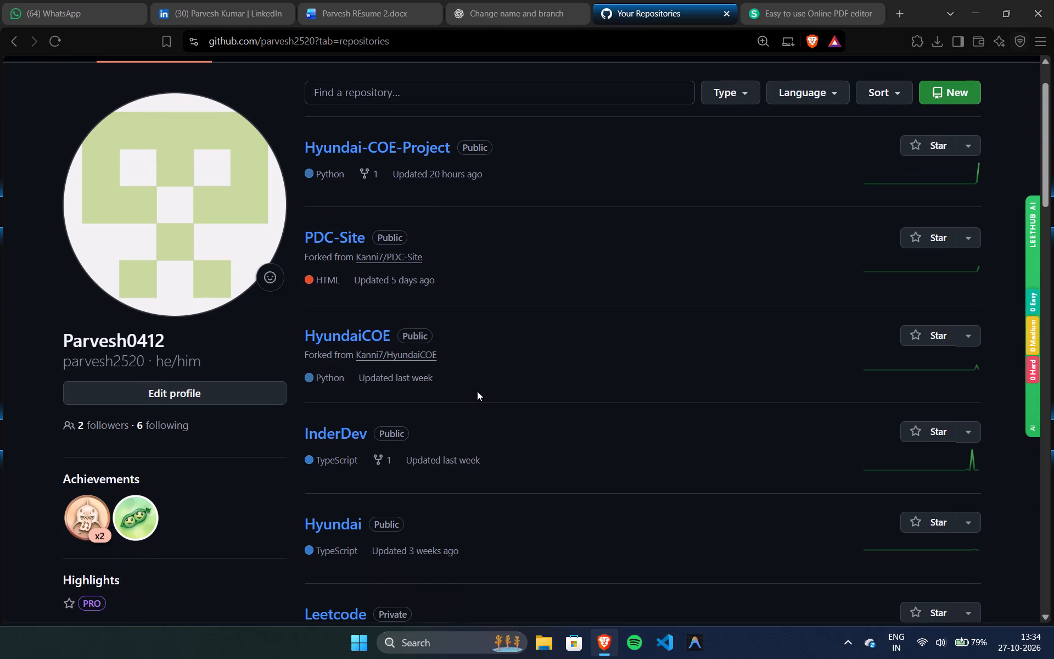
scroll(484, 390, "down", 2)
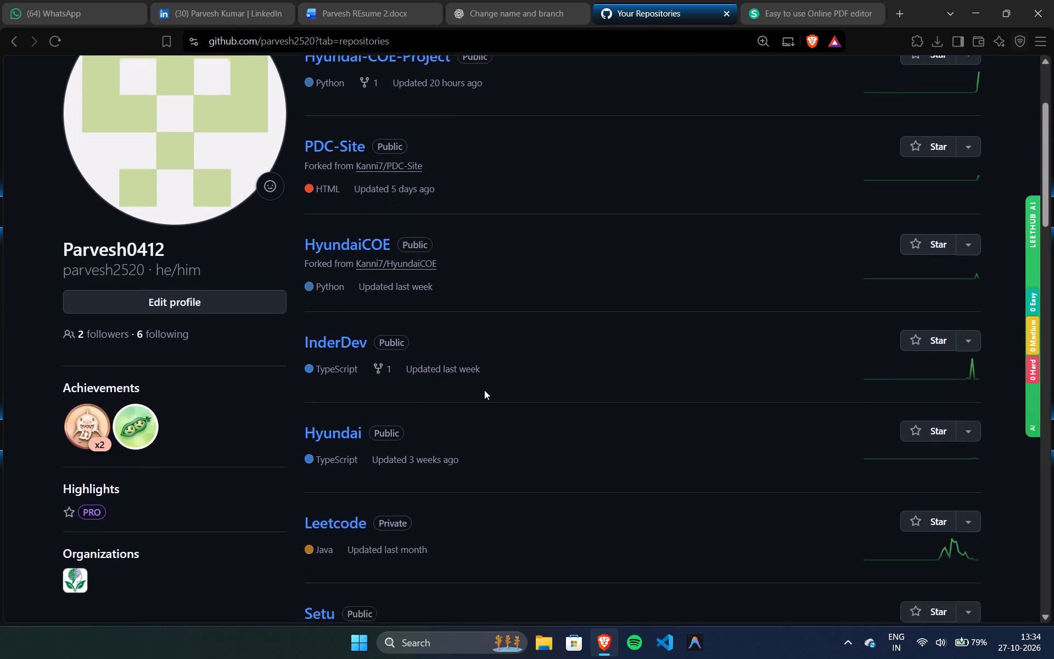
scroll(484, 390, "down", 3)
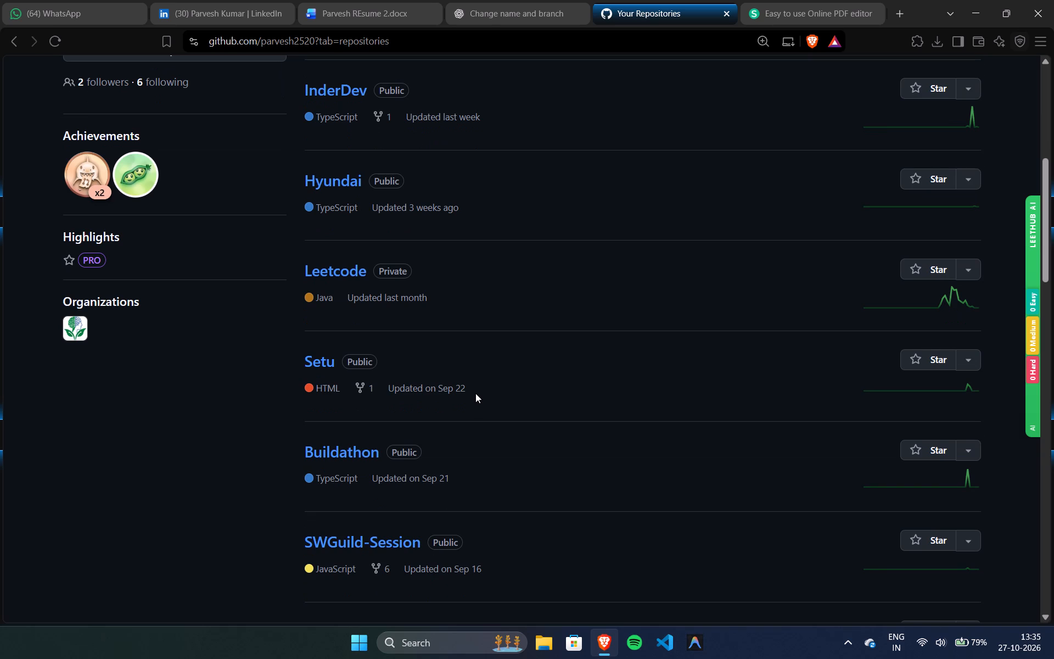
scroll(475, 393, "down", 6)
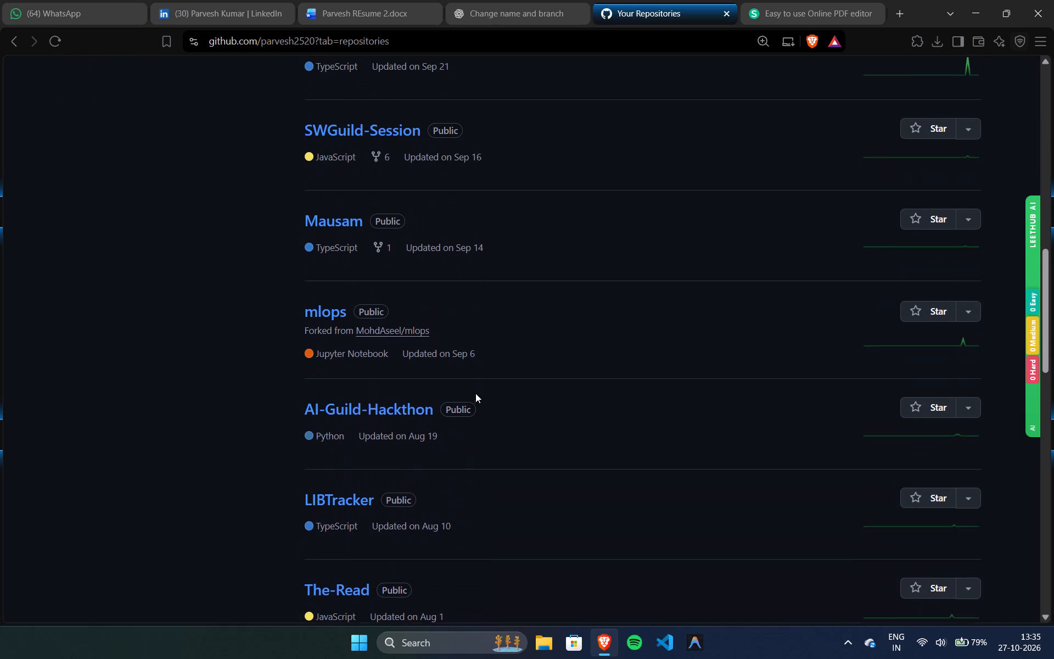
scroll(475, 393, "down", 4)
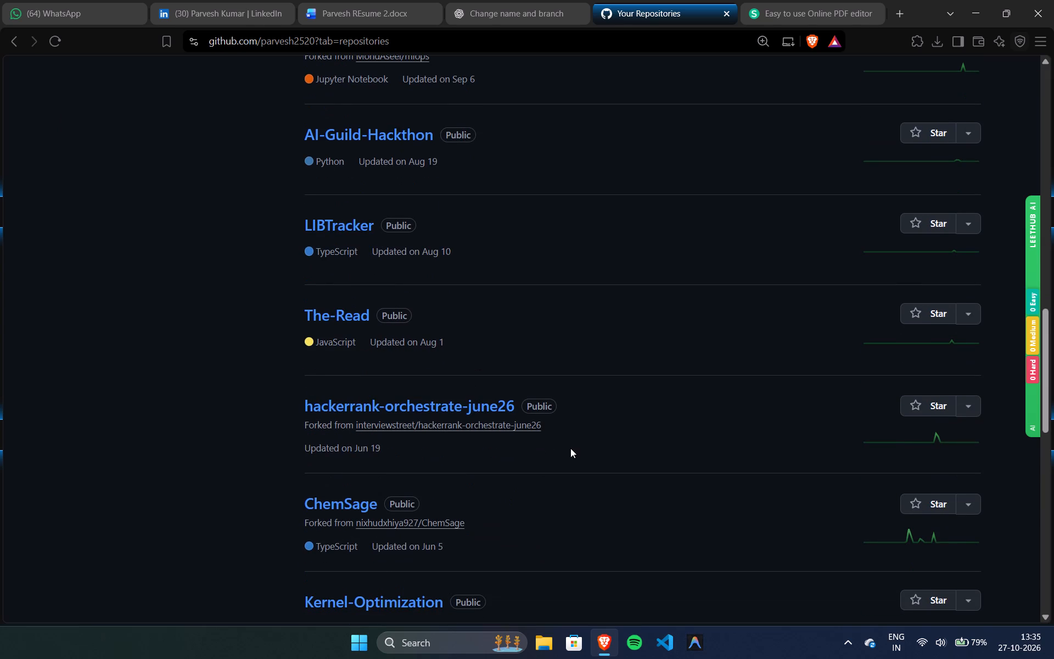
scroll(570, 443, "down", 5)
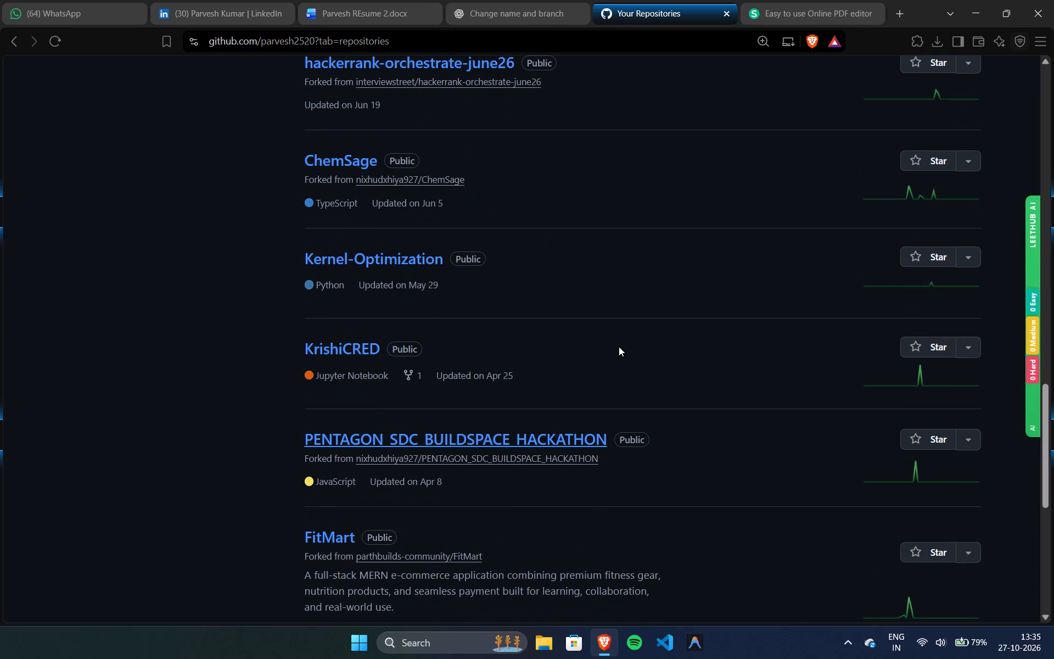
scroll(619, 347, "down", 6)
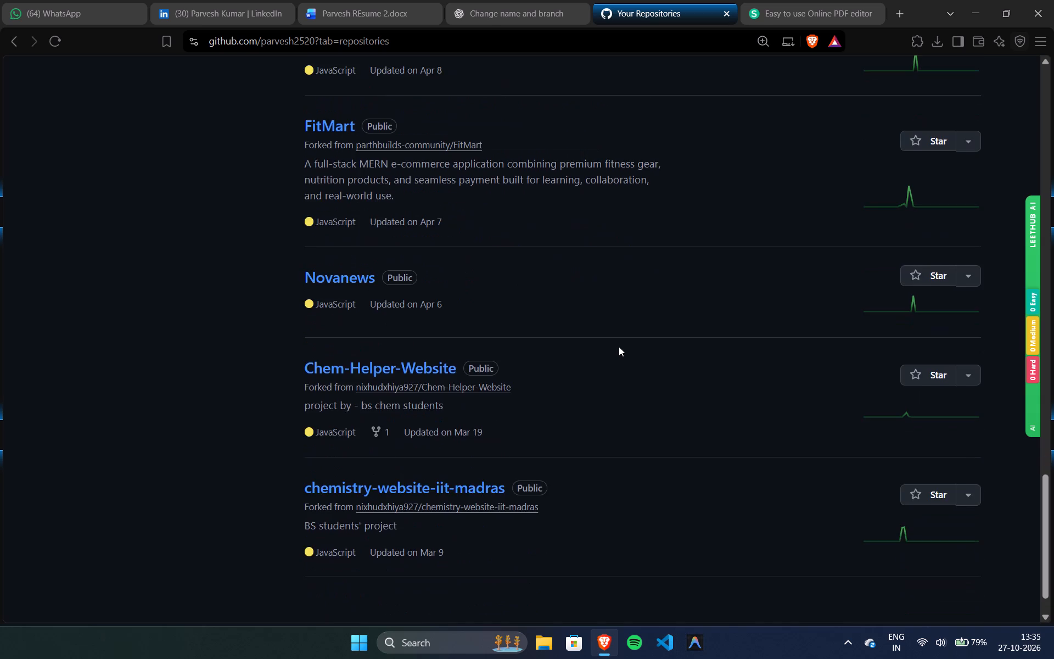
scroll(619, 347, "down", 2)
scroll(619, 347, "up", 18)
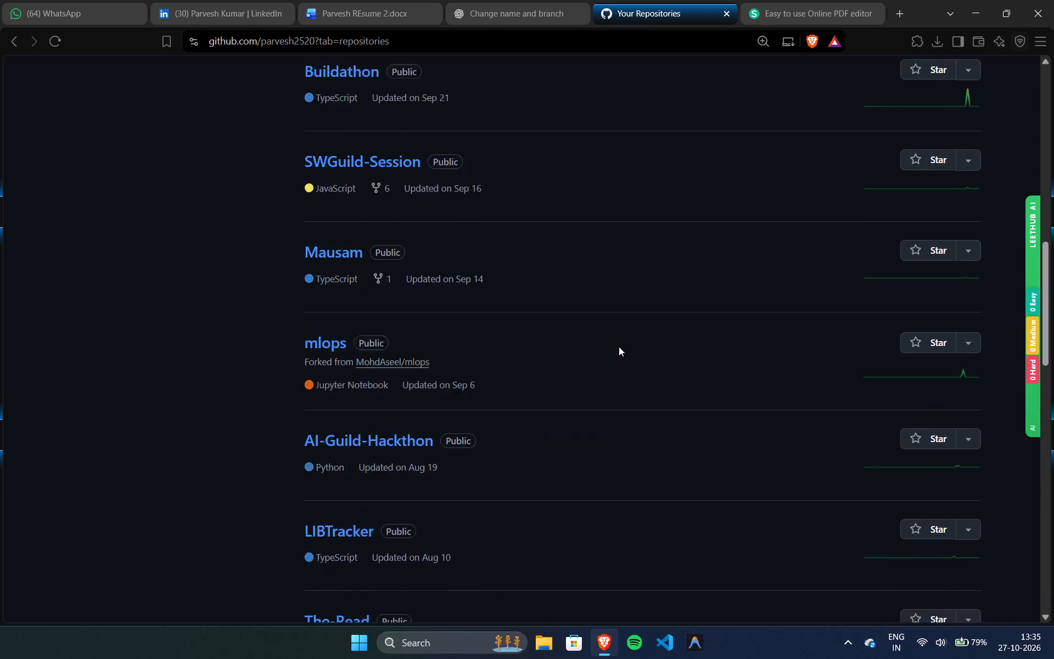
scroll(619, 347, "up", 6)
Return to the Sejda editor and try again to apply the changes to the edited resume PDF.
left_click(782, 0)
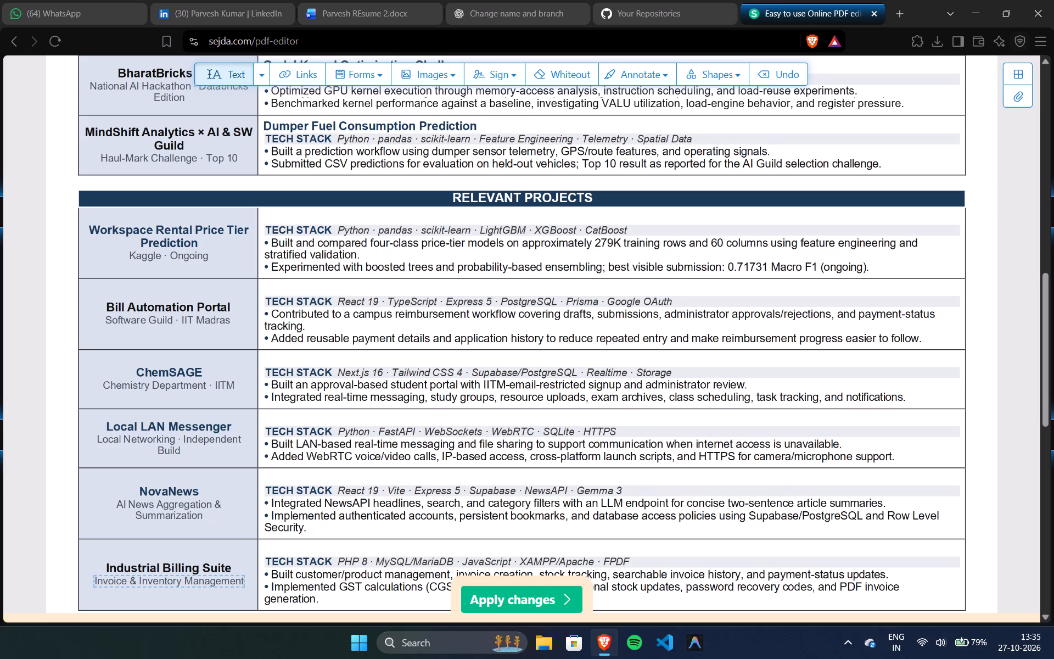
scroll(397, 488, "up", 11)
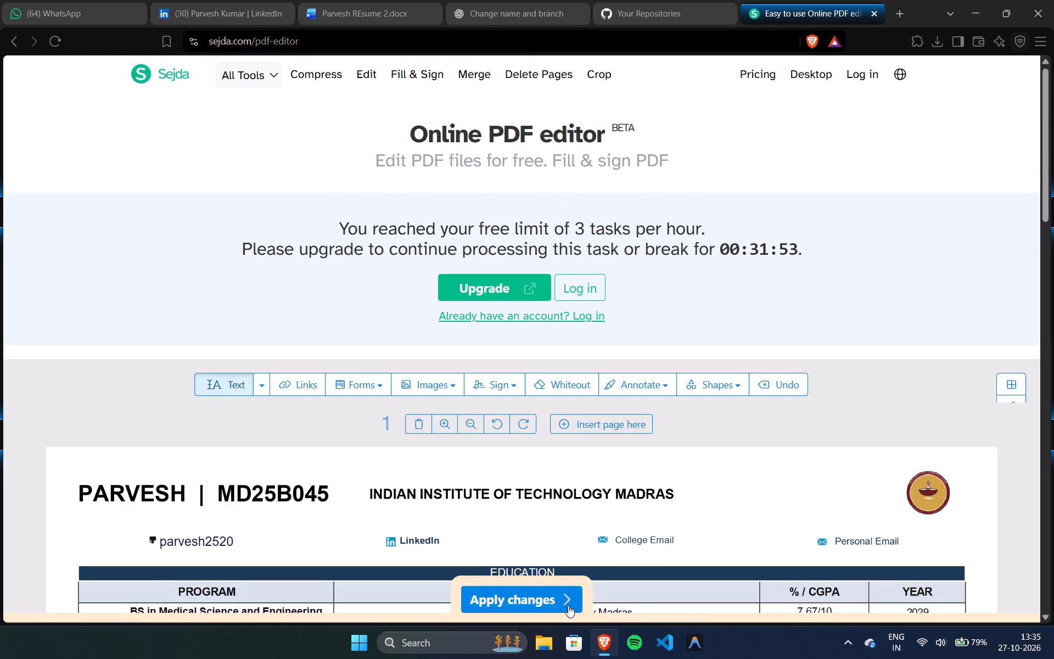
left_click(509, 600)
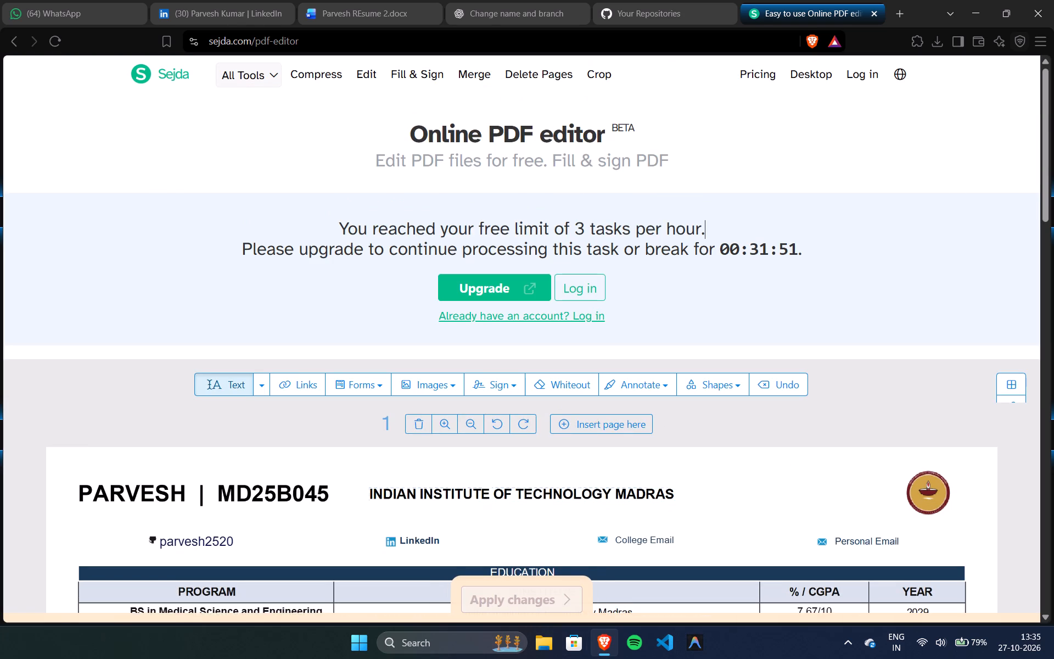
Replace C++ with Java in the Software & Web skills list under Technical Skills & Relevant Coursework.
scroll(288, 471, "down", 6)
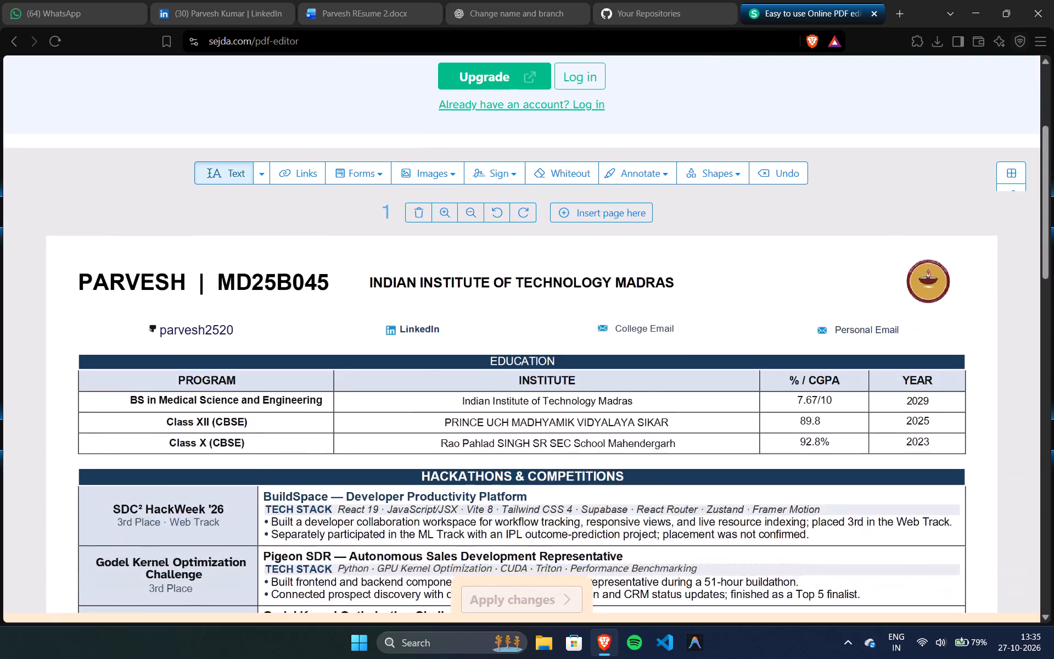
scroll(288, 471, "down", 3)
scroll(215, 443, "down", 3)
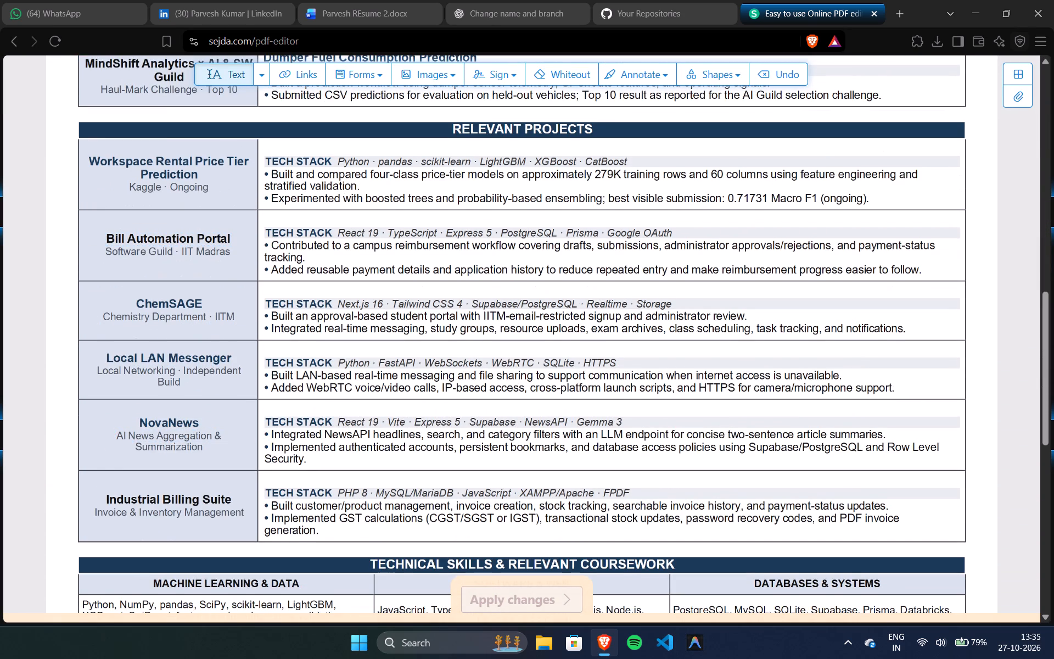
scroll(351, 460, "down", 3)
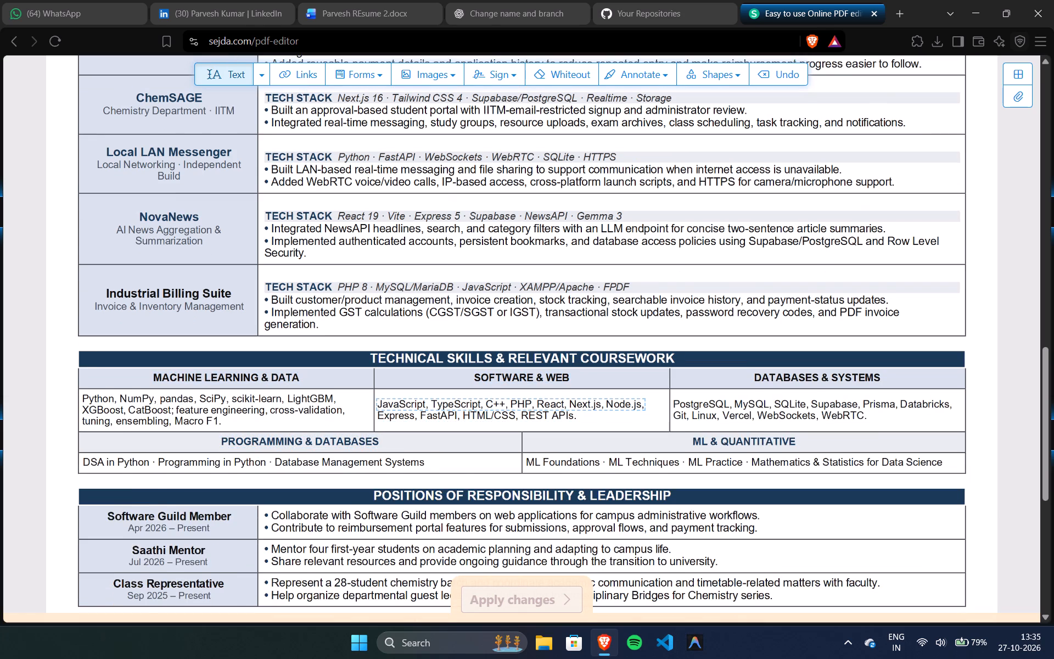
left_click(504, 404)
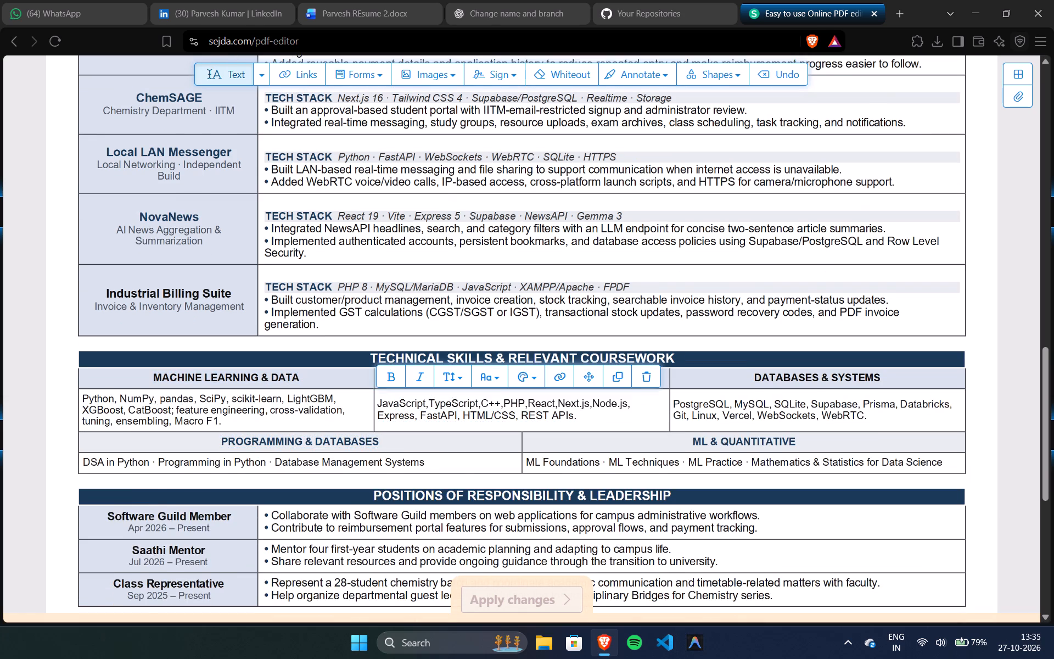
left_click(498, 403)
key("BackSpace")
key("BackSpace")
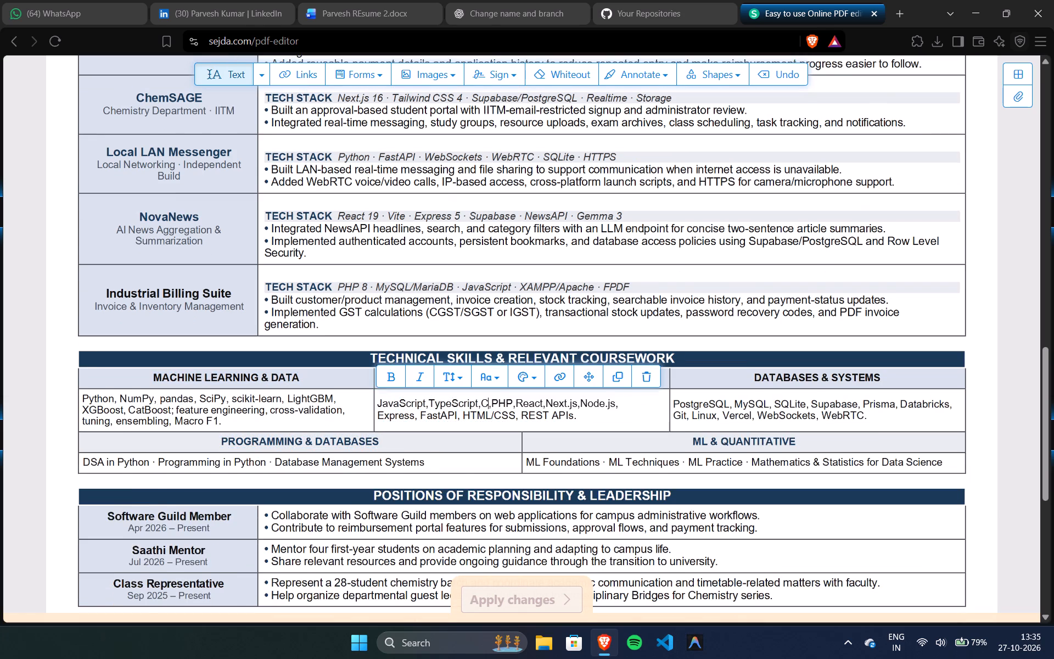
key("BackSpace")
key("j")
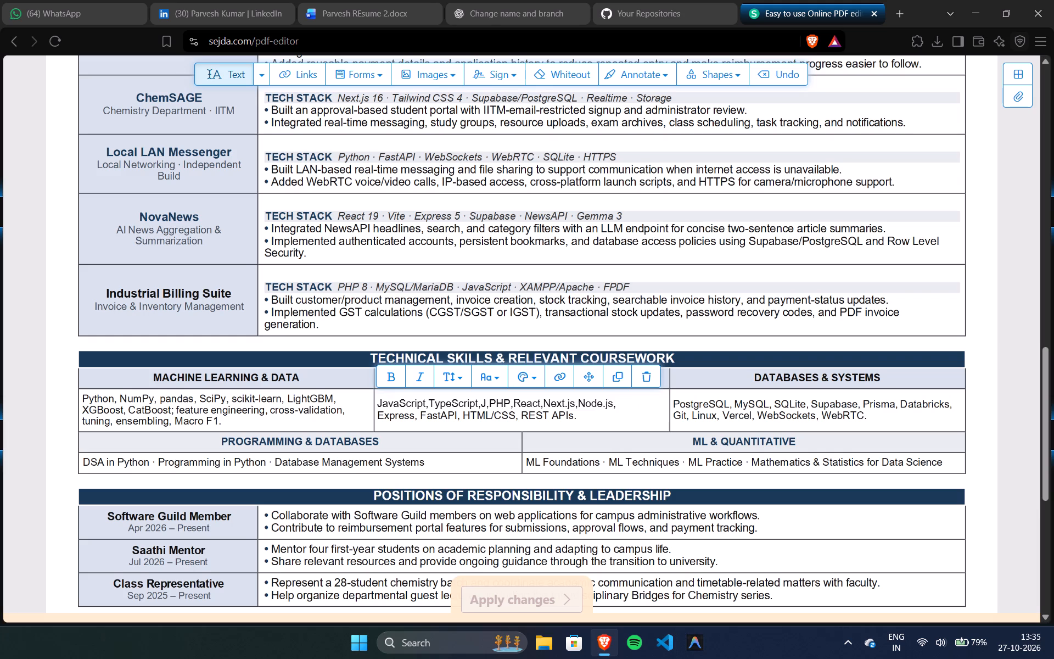
type("ava")
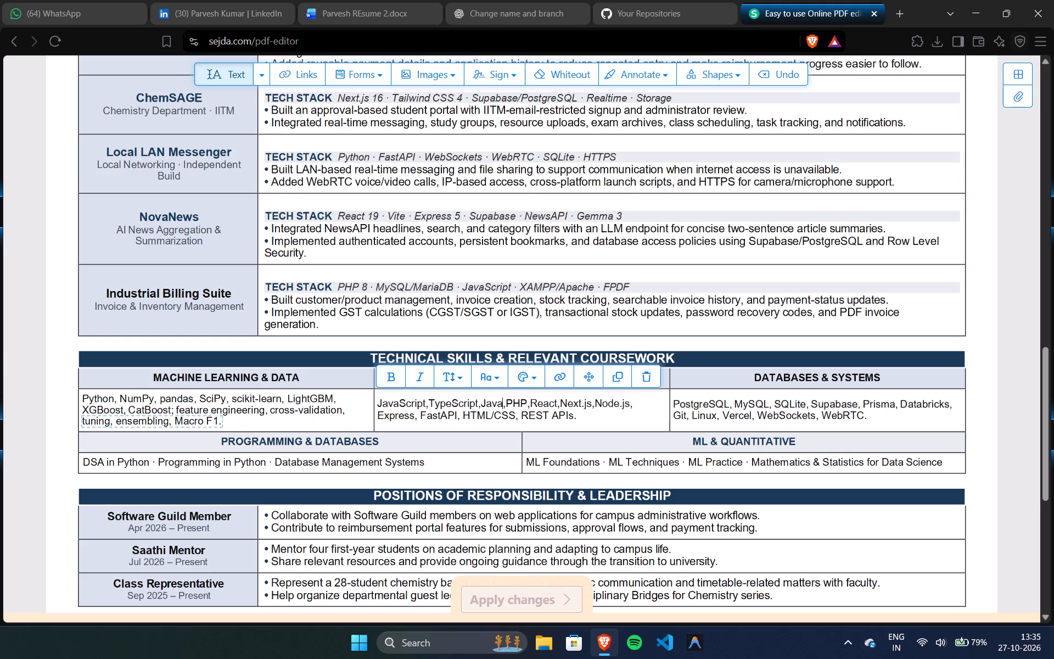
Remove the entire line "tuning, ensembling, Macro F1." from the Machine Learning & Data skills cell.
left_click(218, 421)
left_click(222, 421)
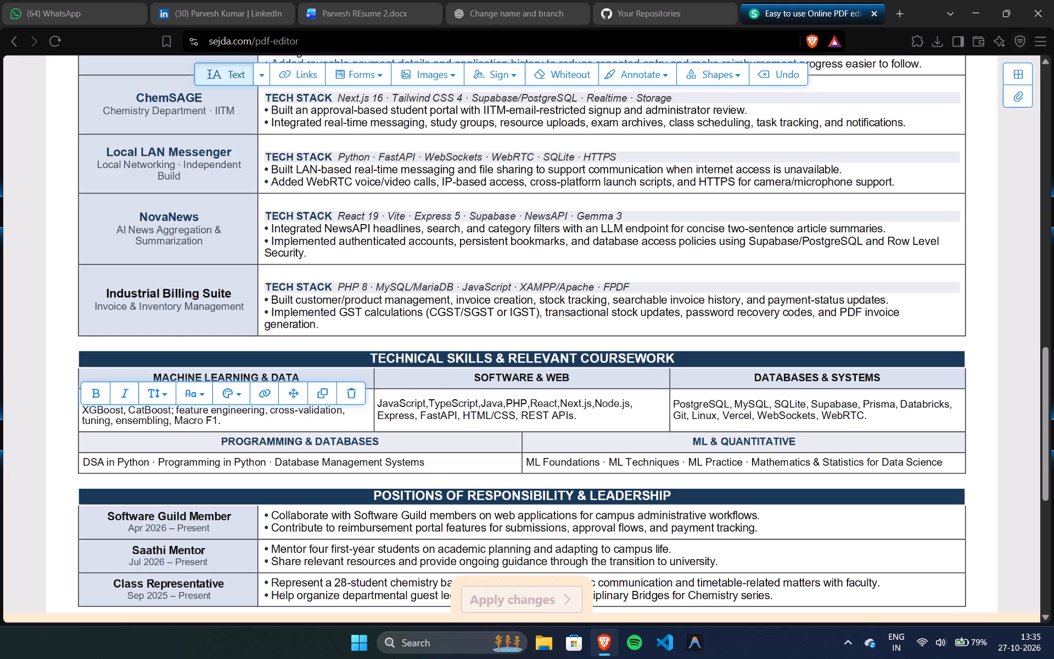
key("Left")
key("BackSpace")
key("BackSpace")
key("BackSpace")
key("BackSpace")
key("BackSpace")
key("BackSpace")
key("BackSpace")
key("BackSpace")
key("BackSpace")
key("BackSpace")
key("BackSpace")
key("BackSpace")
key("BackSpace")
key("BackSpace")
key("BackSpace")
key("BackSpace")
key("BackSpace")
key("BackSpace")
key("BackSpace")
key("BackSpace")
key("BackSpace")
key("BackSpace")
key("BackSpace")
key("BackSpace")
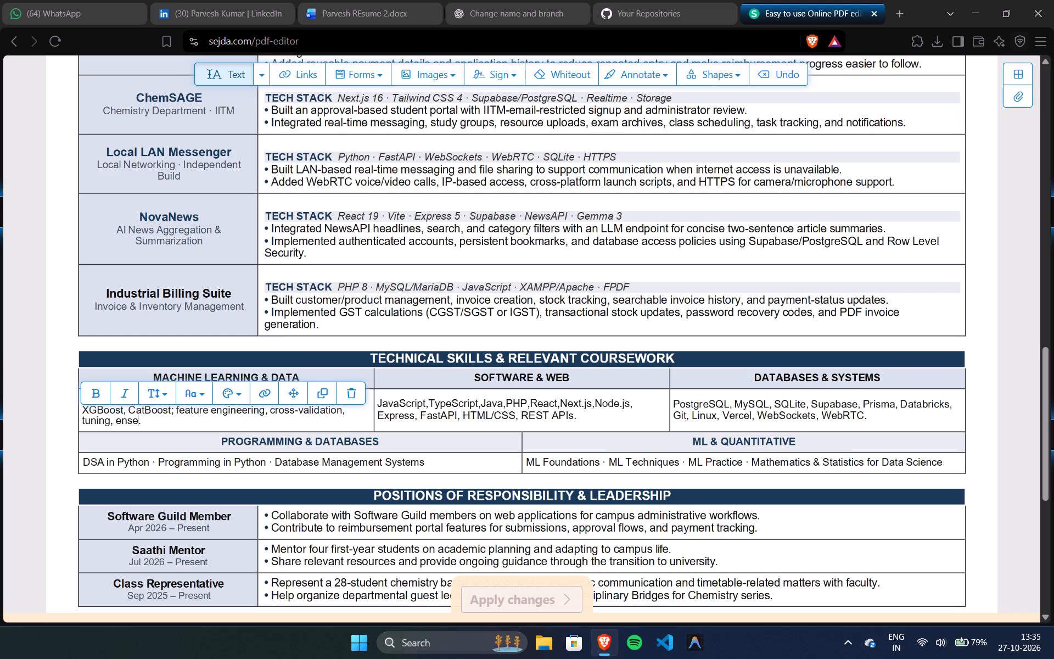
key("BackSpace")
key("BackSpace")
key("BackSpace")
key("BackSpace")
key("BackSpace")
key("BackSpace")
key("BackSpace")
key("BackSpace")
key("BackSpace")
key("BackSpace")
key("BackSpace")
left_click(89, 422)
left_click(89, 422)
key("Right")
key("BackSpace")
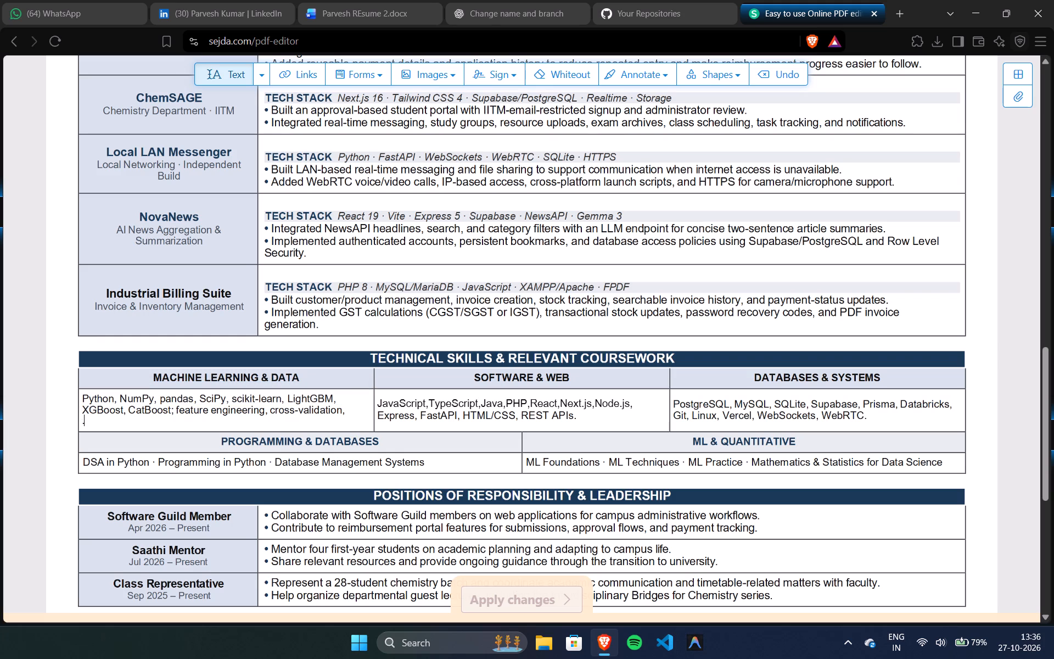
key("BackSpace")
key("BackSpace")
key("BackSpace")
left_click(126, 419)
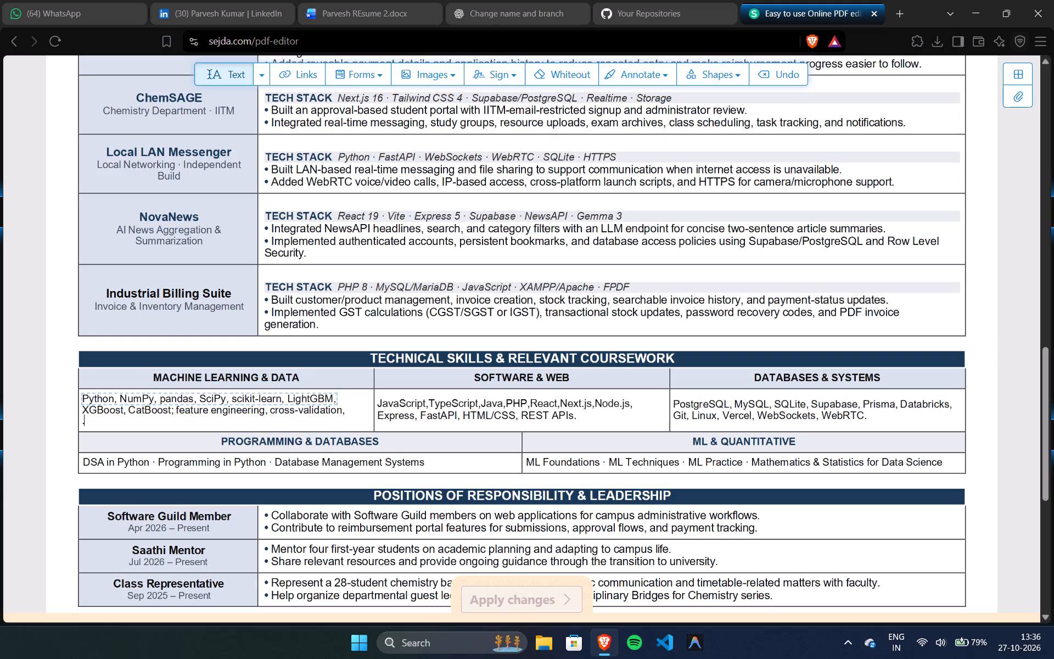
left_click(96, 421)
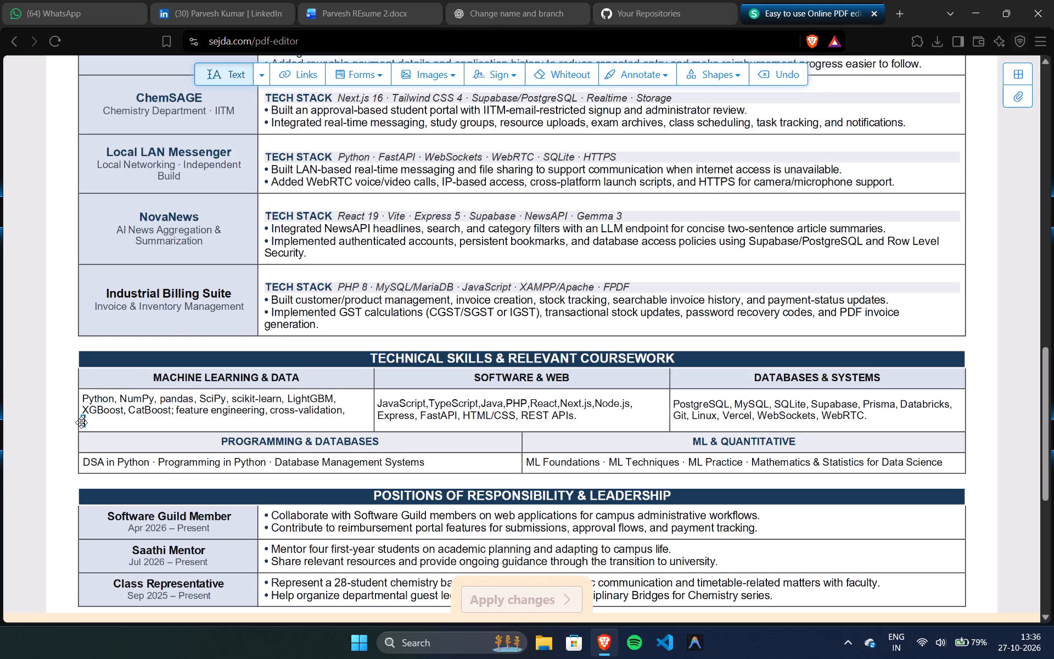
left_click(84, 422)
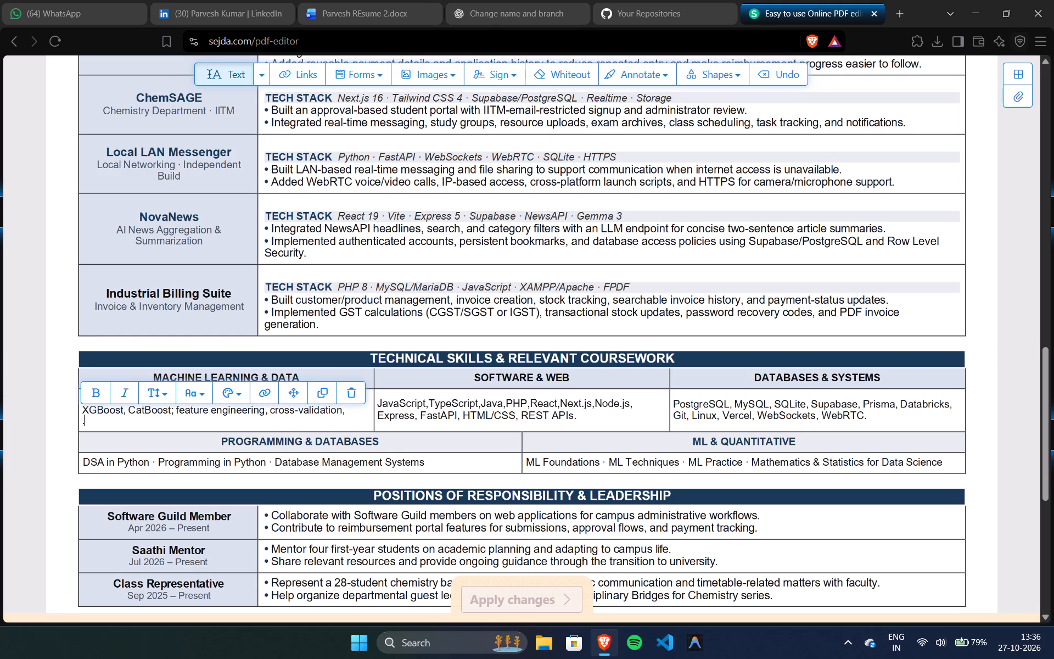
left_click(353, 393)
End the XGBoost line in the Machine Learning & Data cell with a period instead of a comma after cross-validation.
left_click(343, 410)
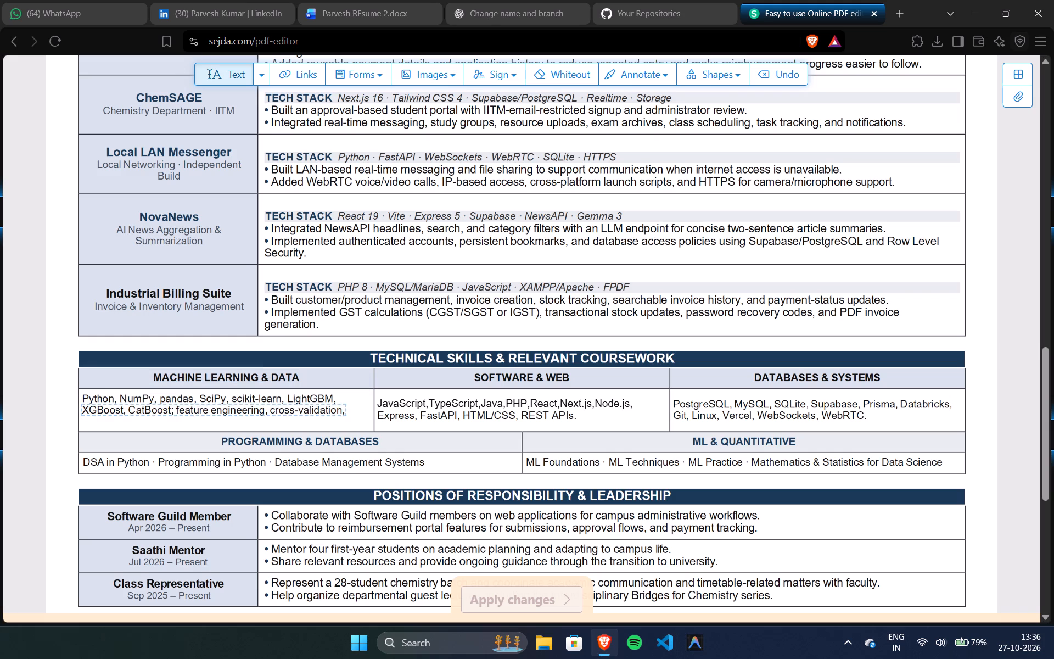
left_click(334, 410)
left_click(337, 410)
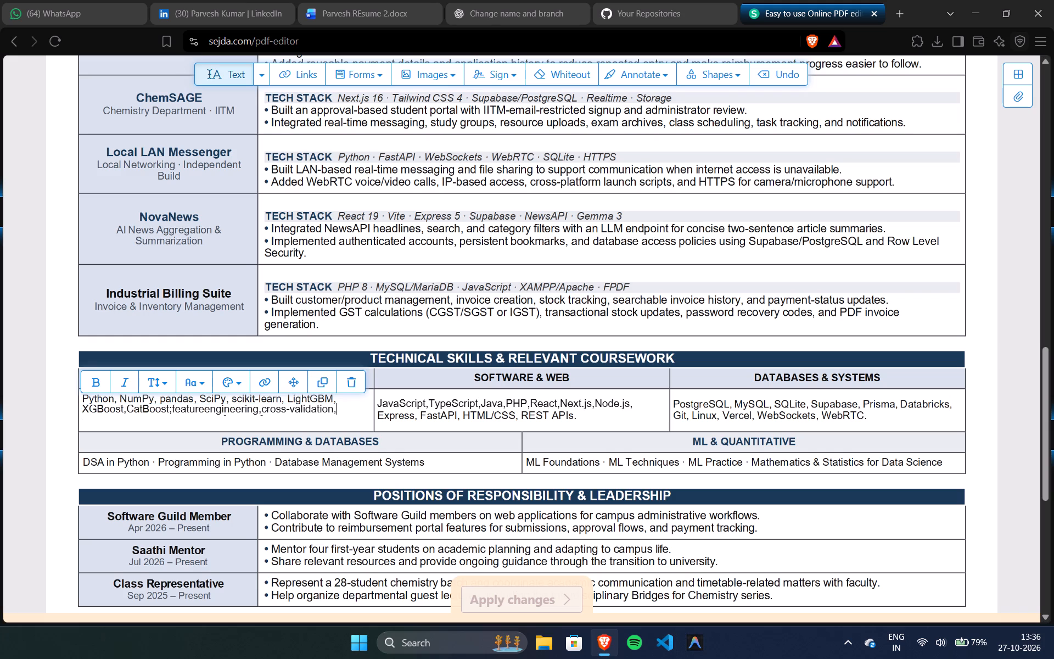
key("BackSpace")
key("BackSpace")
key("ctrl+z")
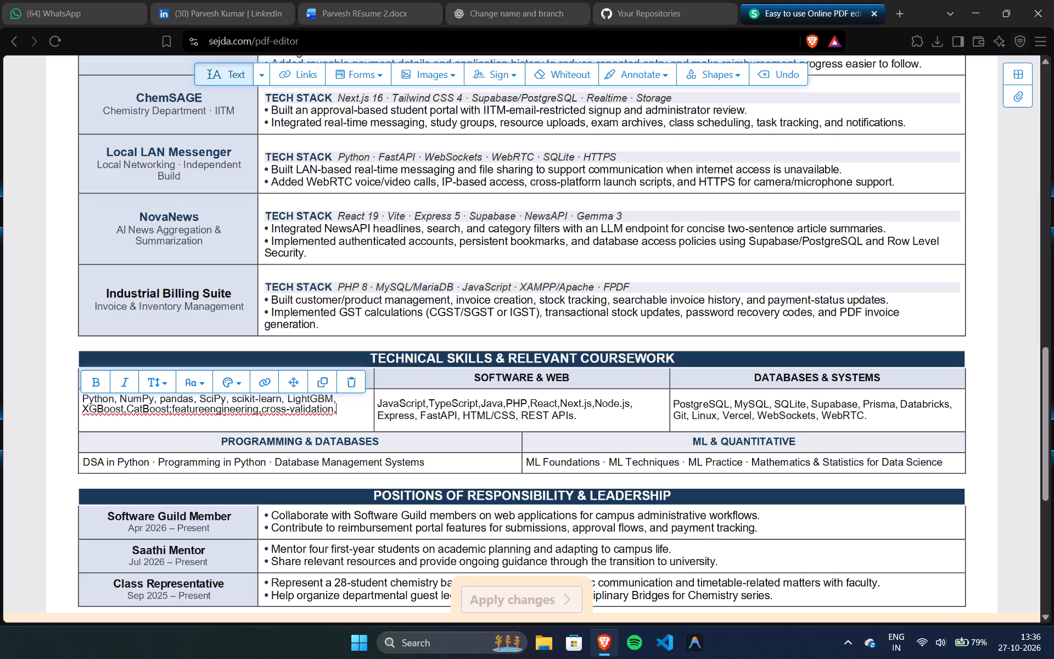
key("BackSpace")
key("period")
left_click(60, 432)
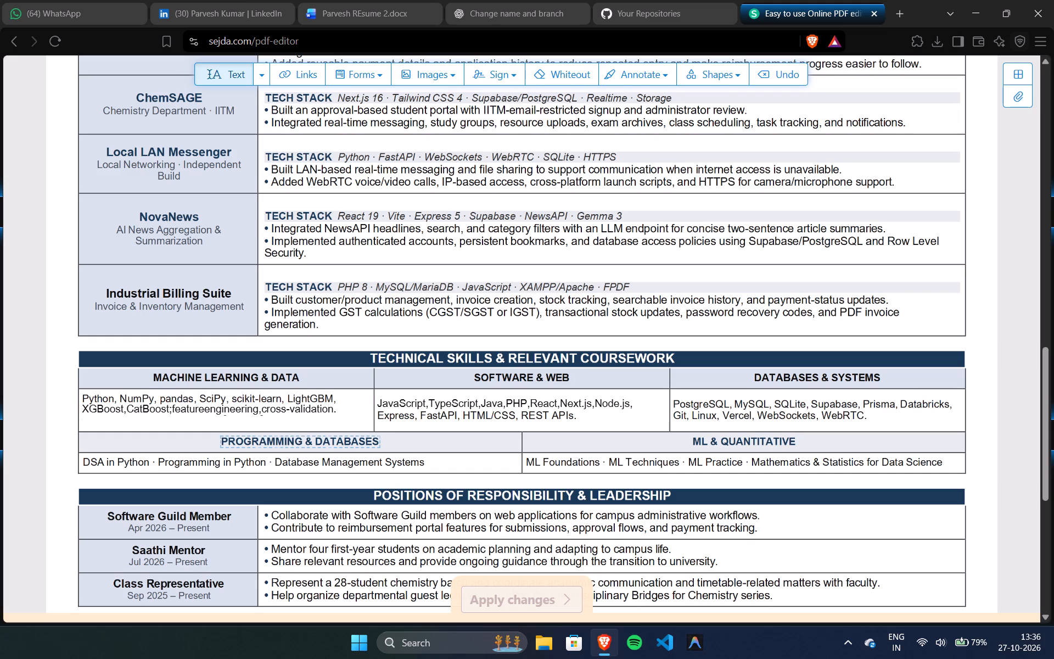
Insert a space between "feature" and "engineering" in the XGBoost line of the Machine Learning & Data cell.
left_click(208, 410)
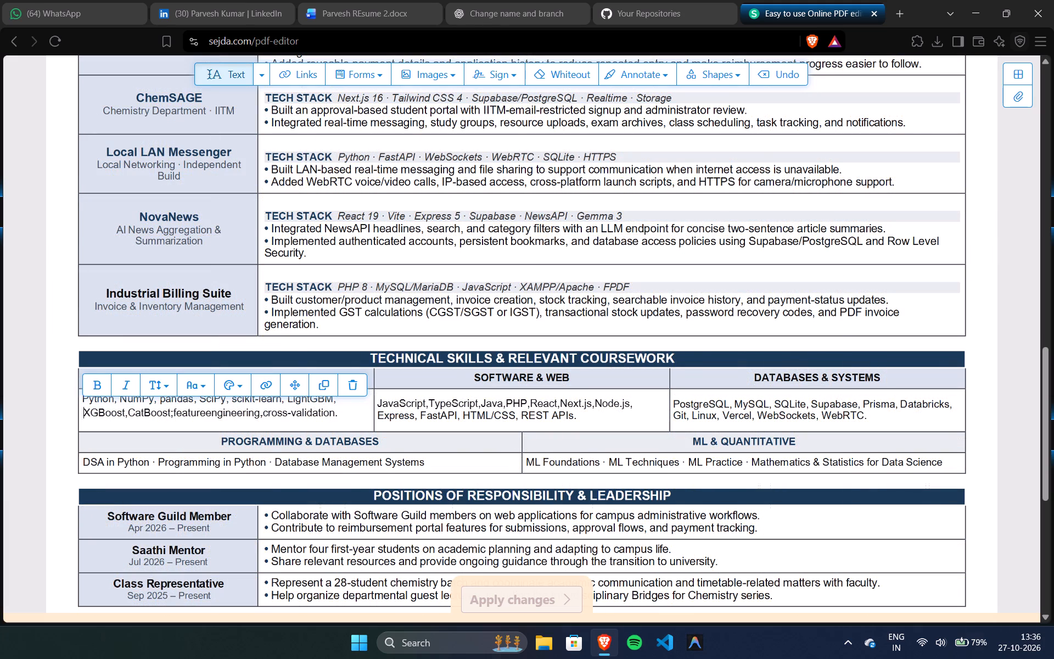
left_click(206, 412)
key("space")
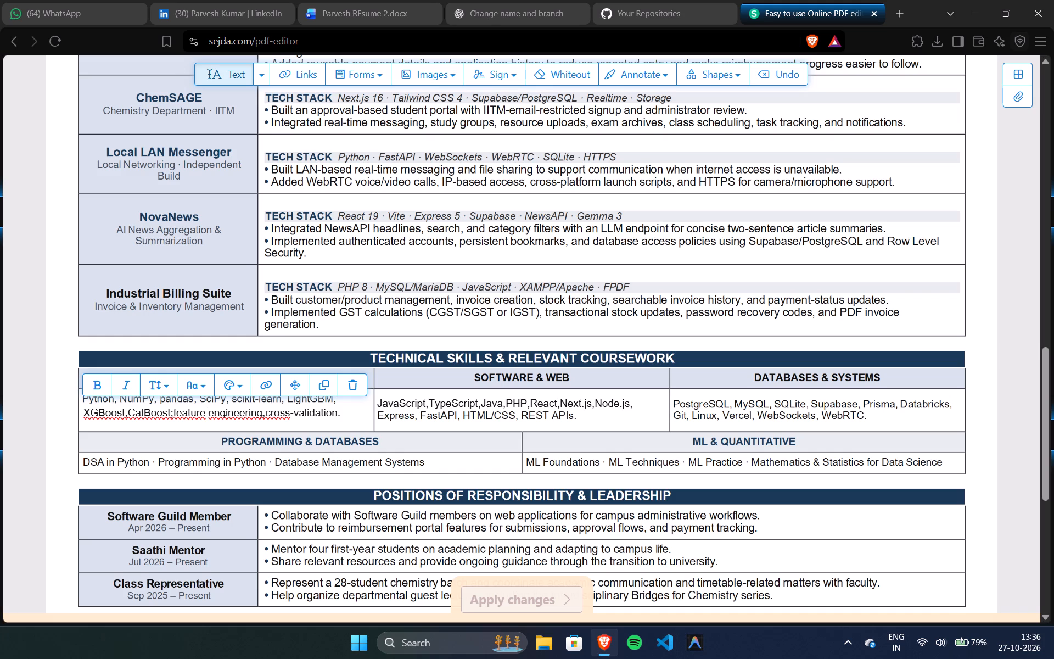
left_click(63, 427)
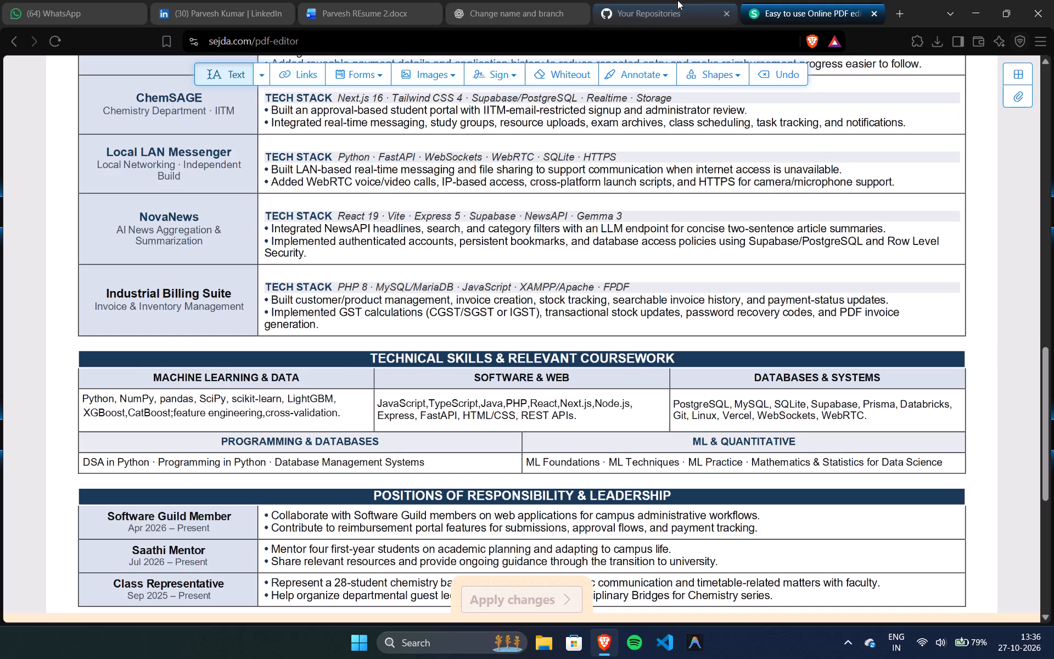
Open the downloaded Parvesh2.pdf in the browser and check the original wording of its technical skills section.
key("ctrl+j")
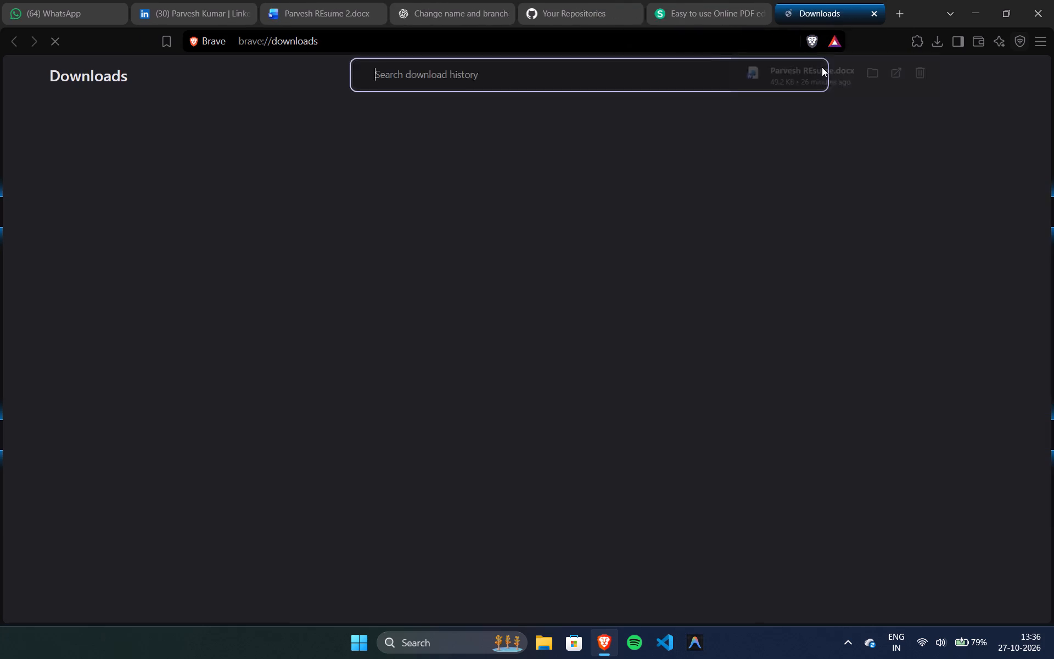
left_click(382, 161)
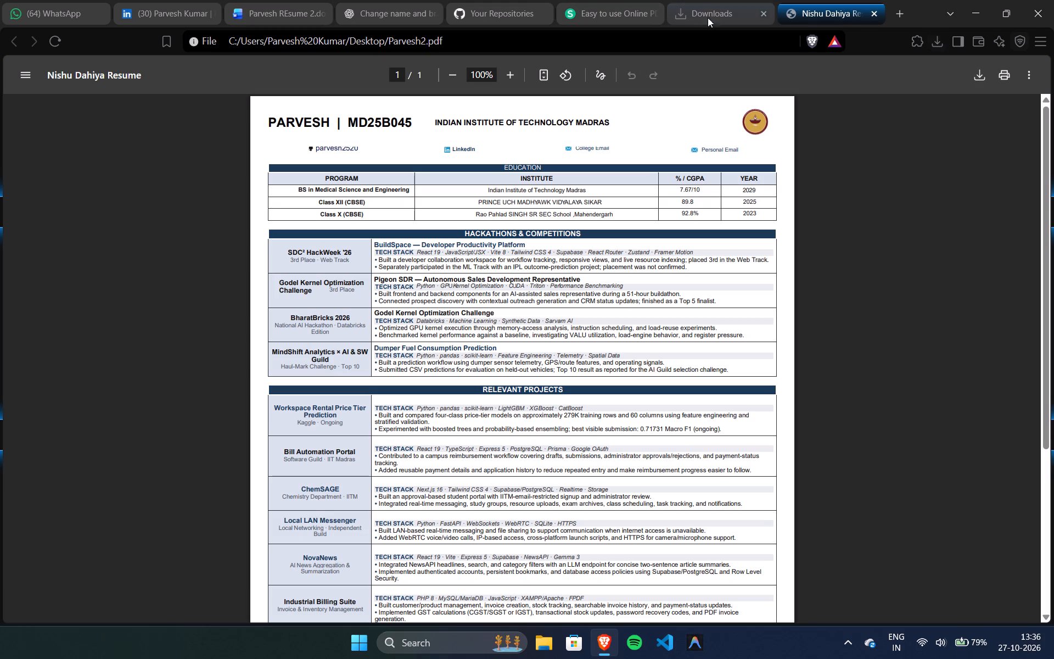
middle_click(708, 7)
scroll(444, 336, "down", 6)
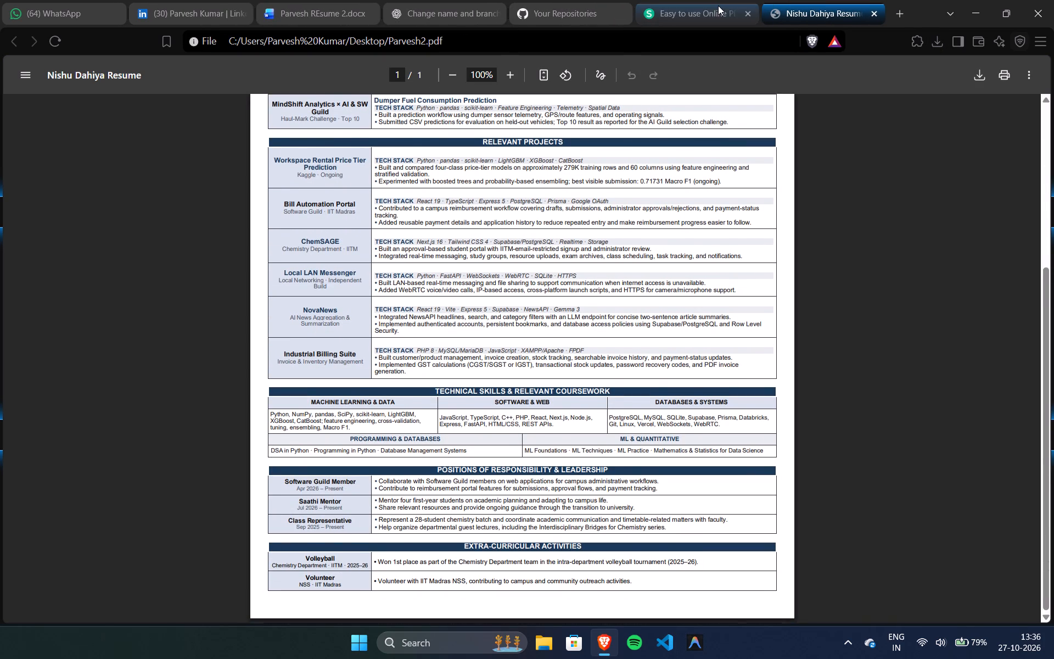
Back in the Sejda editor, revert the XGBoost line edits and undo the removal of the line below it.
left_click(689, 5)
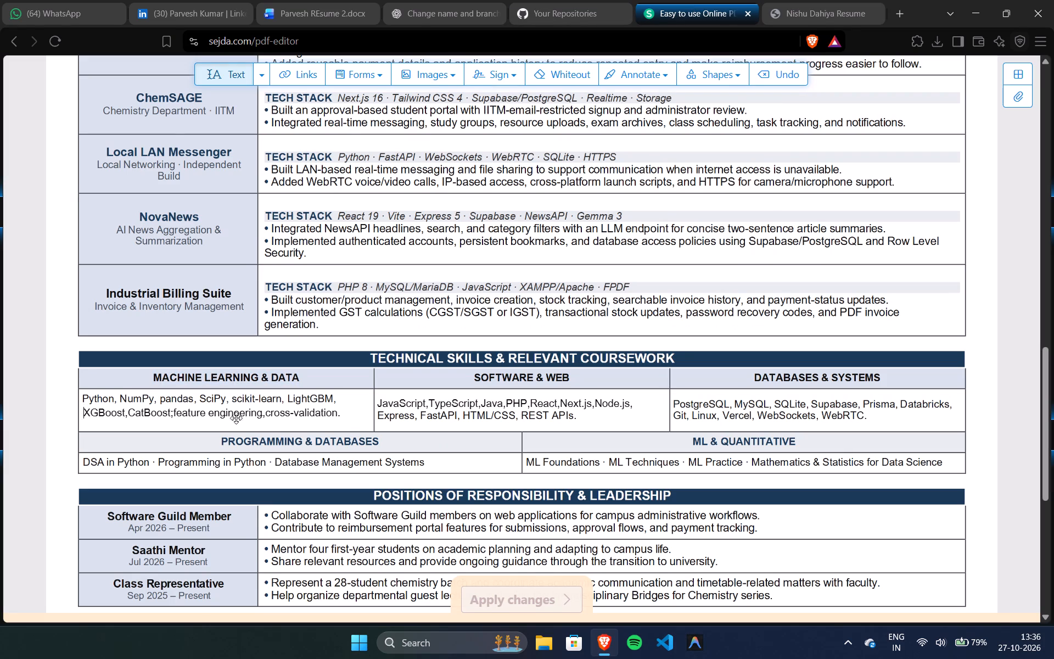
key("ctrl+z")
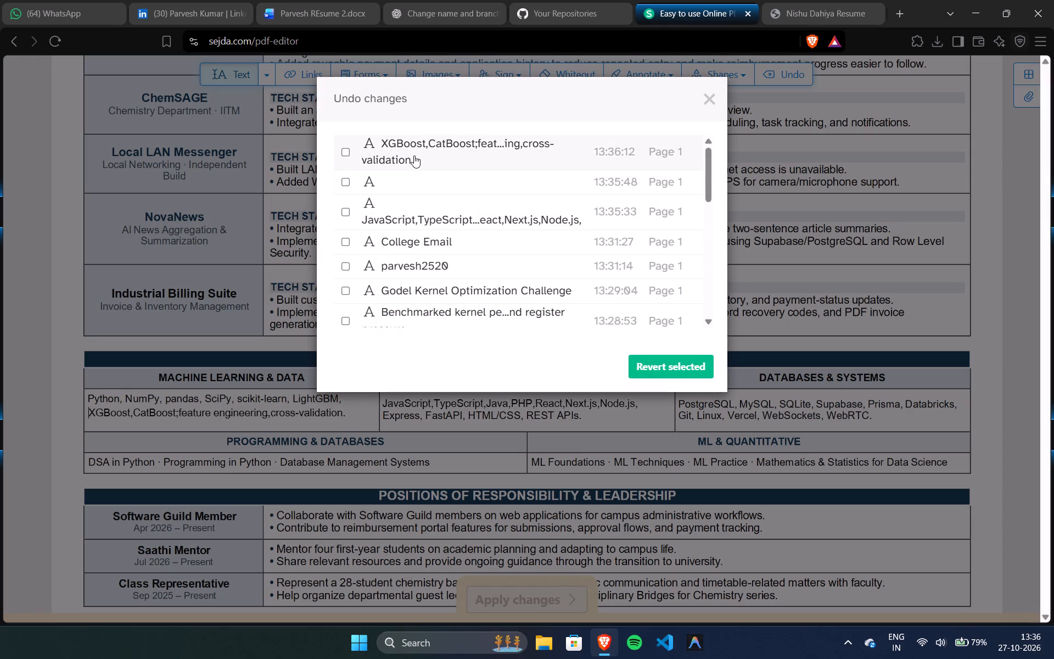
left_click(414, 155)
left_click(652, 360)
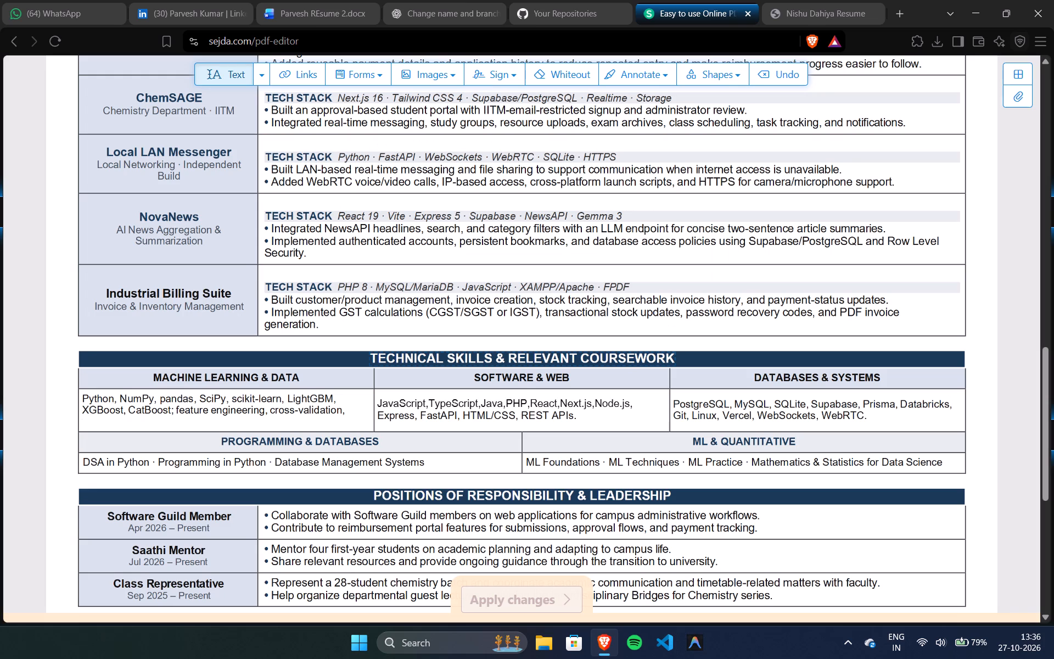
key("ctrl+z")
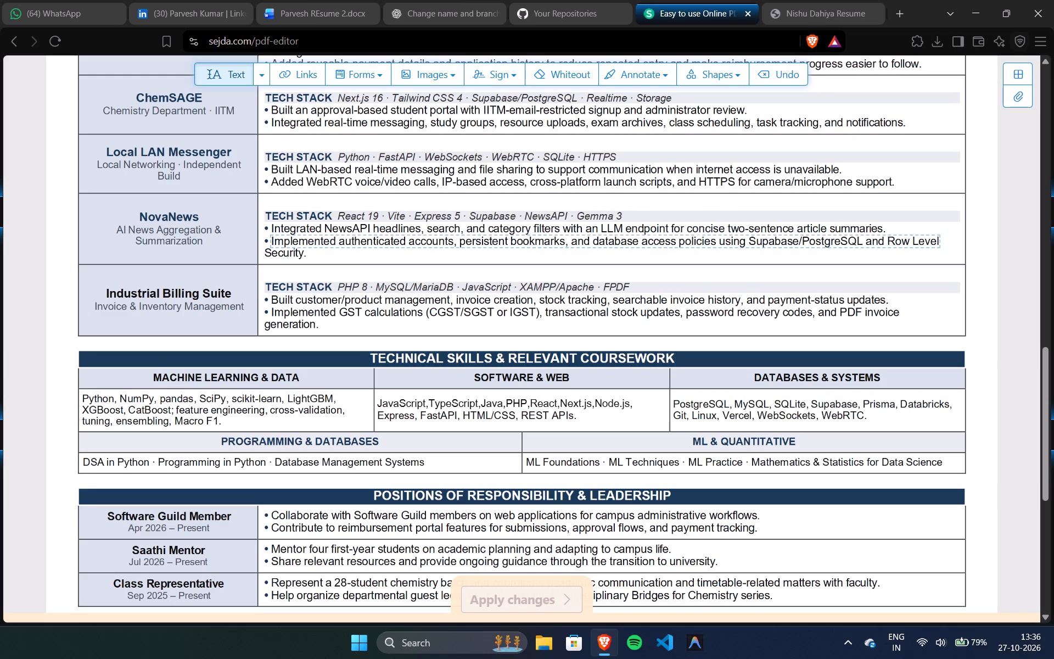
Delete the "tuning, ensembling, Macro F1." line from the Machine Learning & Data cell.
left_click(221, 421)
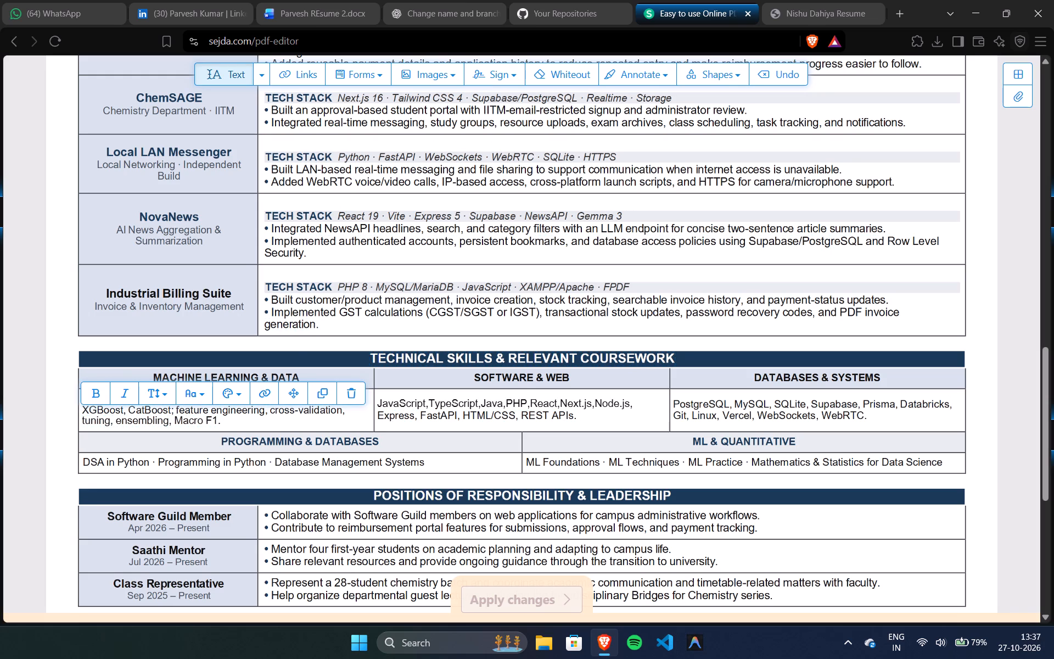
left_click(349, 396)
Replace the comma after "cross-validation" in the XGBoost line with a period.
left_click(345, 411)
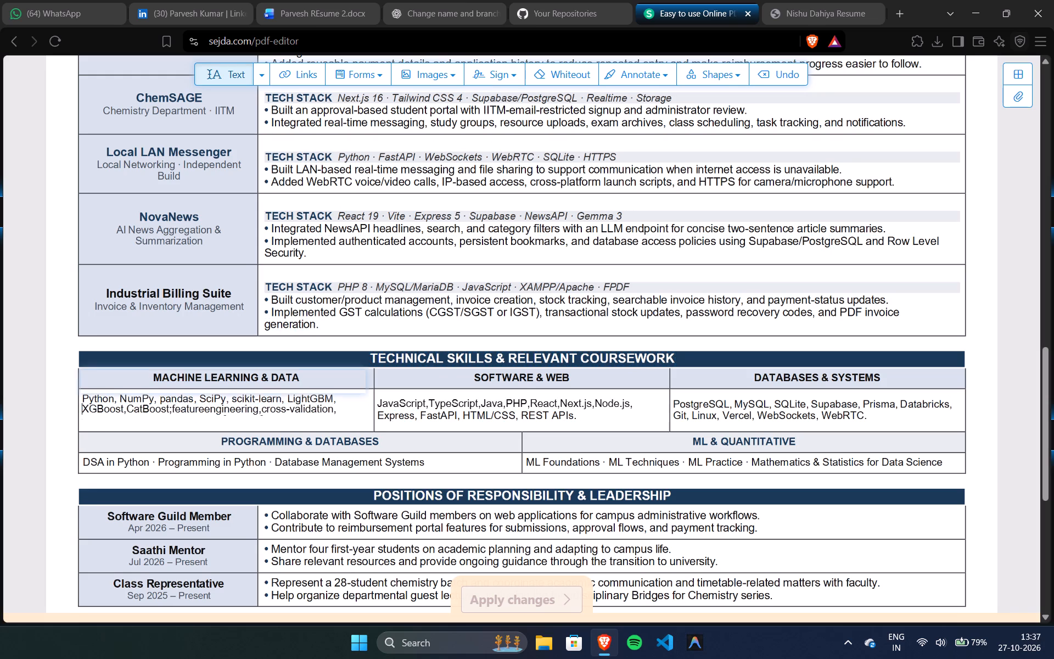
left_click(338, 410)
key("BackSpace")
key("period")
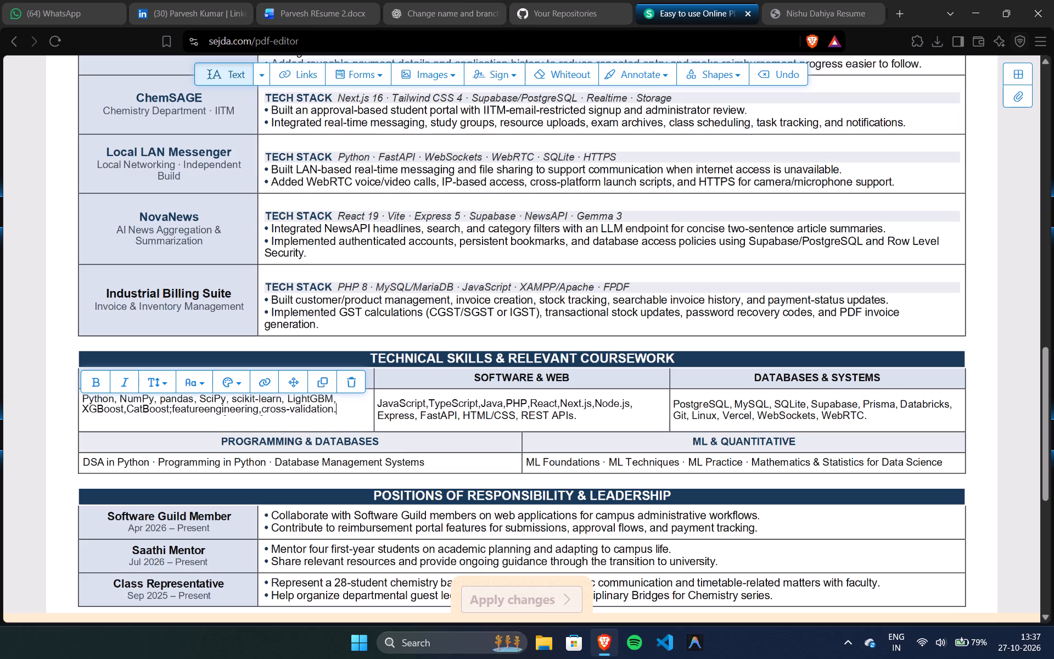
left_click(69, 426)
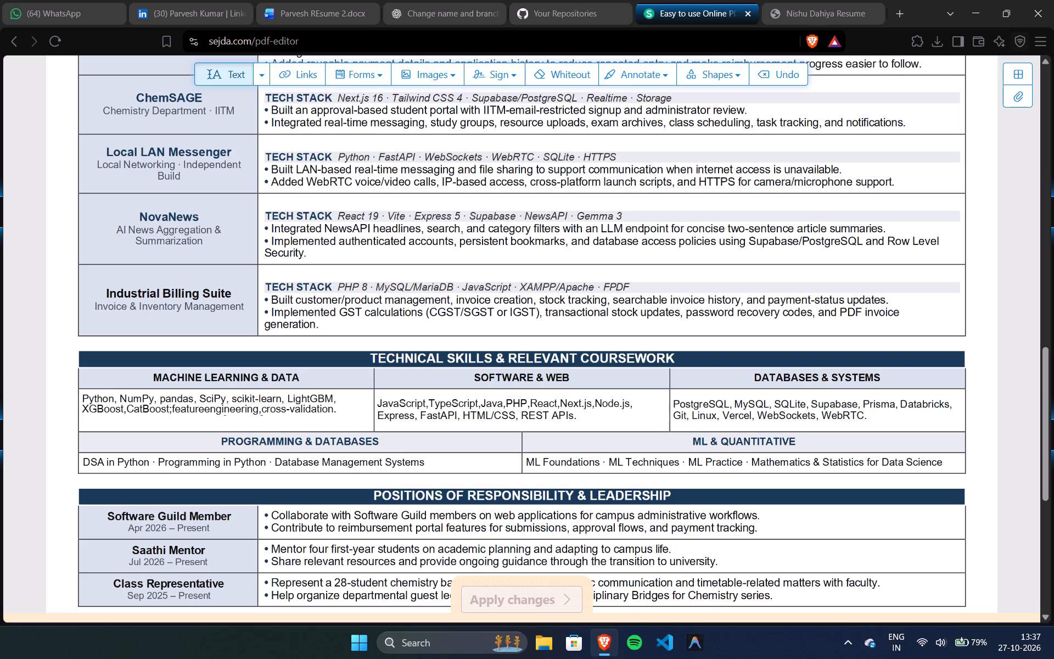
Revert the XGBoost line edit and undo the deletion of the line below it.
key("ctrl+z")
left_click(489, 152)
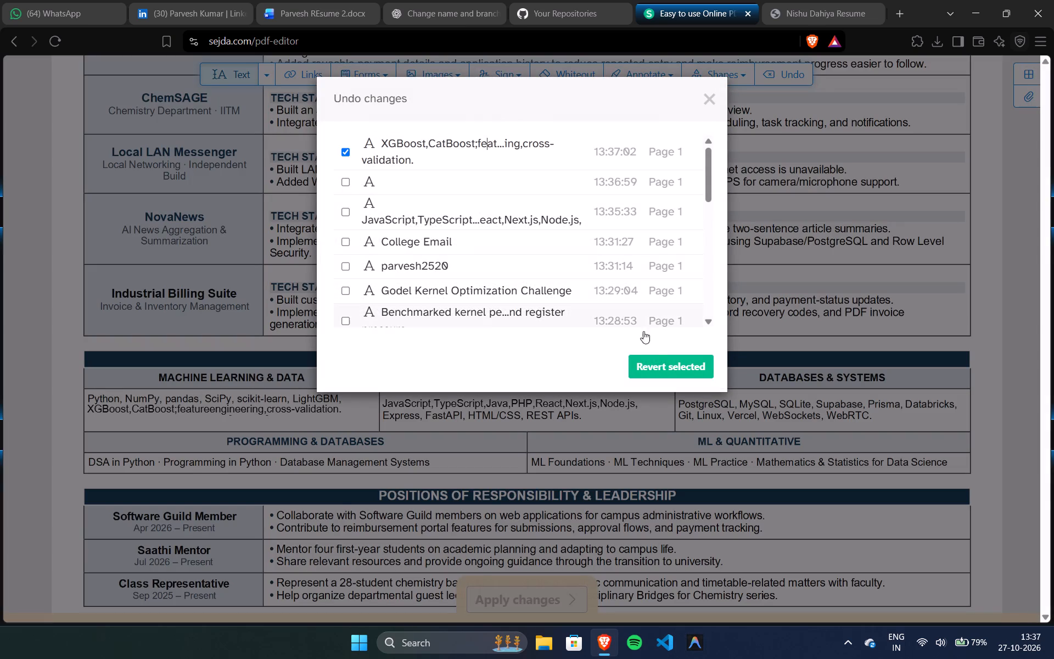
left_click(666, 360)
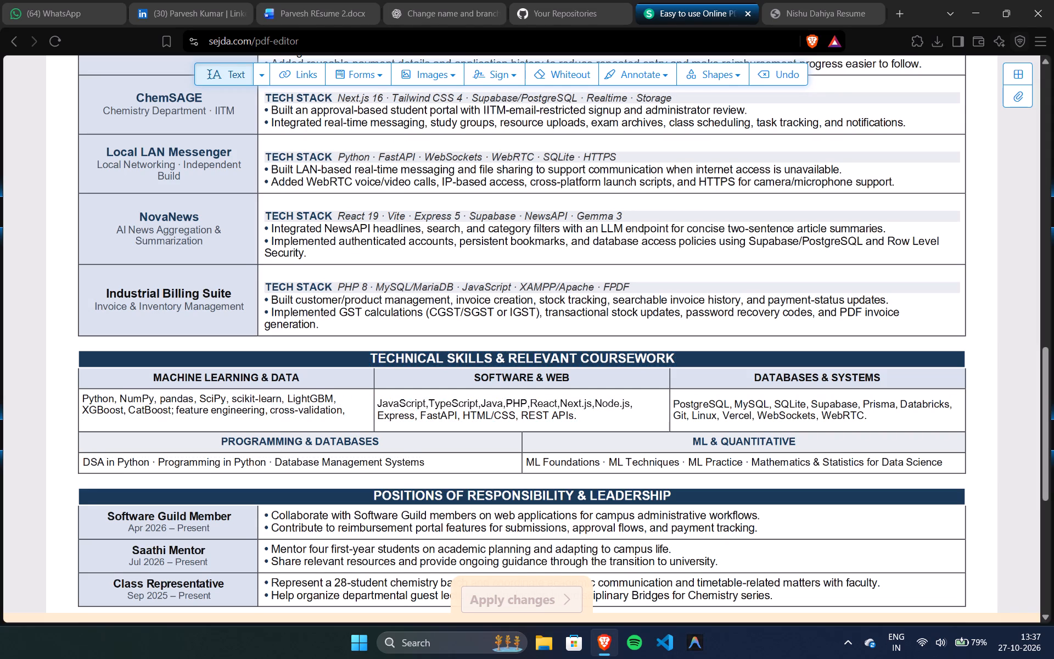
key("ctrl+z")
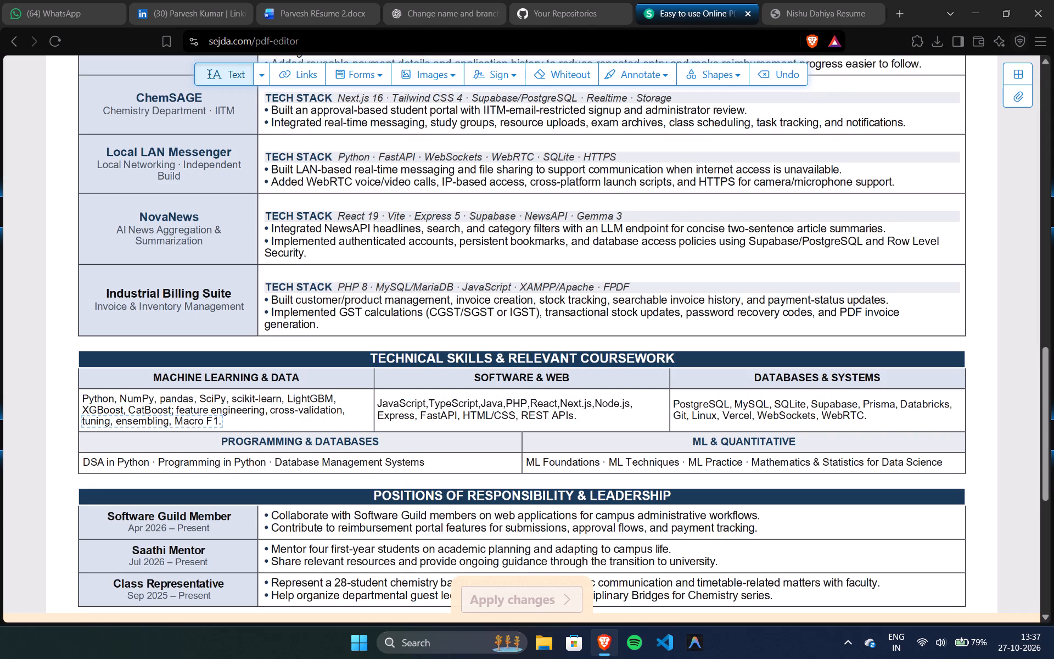
Erase all the text of the "tuning, ensembling, Macro F1." line in the Machine Learning & Data cell.
left_click(220, 420)
left_click(219, 422)
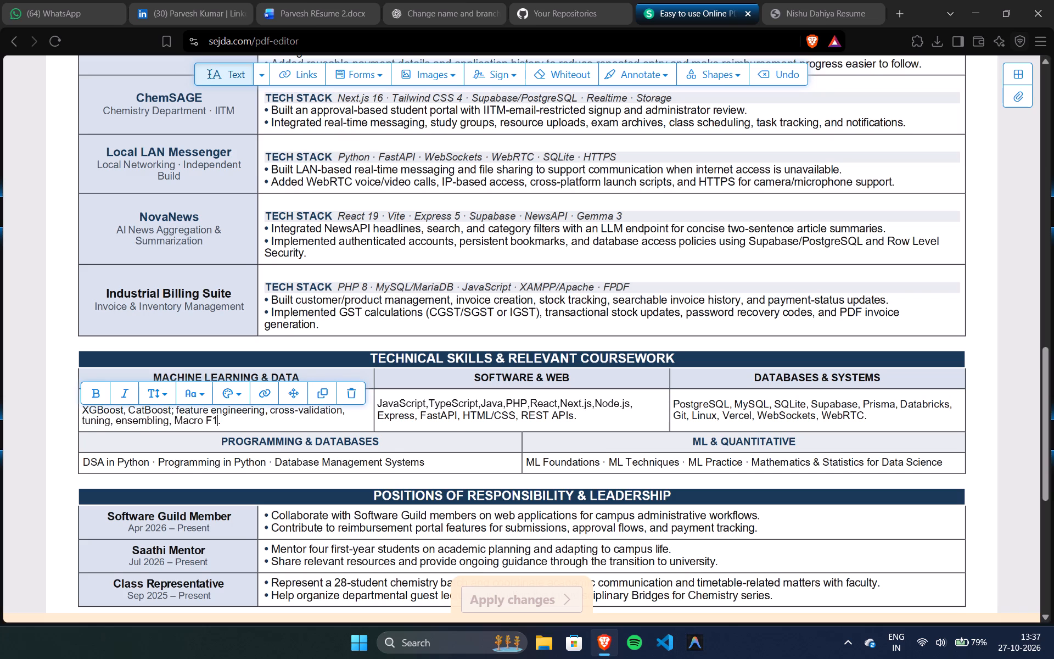
left_click(219, 422)
key("Right")
key("BackSpace")
key("BackSpace")
key("BackSpace")
key("BackSpace")
key("BackSpace")
key("BackSpace")
key("BackSpace")
key("BackSpace")
key("BackSpace")
key("BackSpace")
key("BackSpace")
key("BackSpace")
key("BackSpace")
key("BackSpace")
key("BackSpace")
key("BackSpace")
key("BackSpace")
key("BackSpace")
key("BackSpace")
key("BackSpace")
key("BackSpace")
key("BackSpace")
key("period")
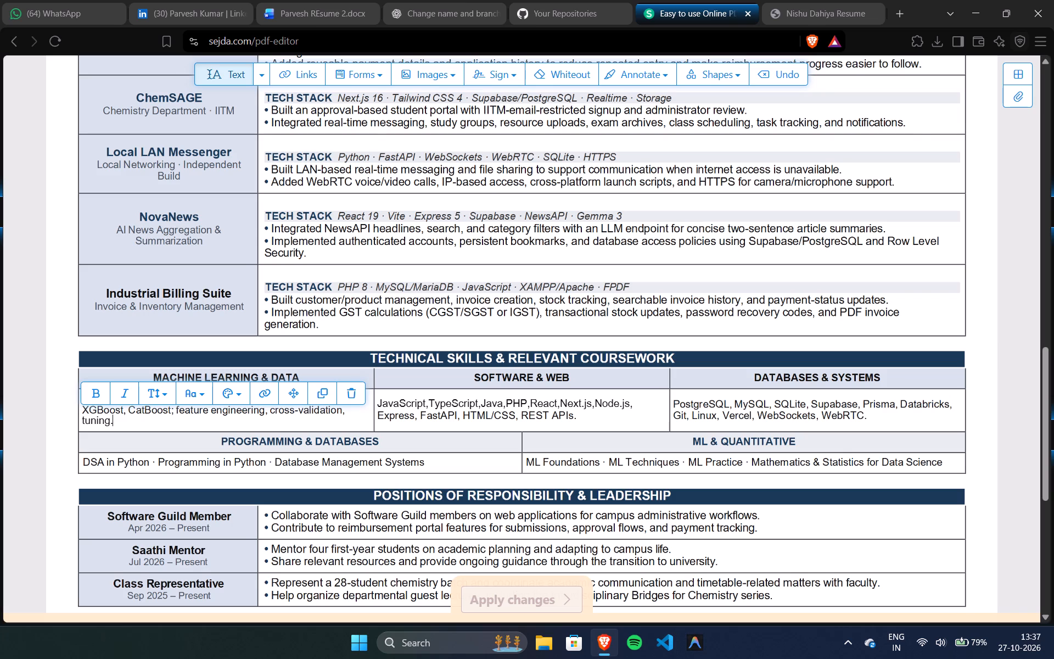
key("BackSpace")
key("BackSpace")
key("BackSpace")
key("BackSpace")
key("BackSpace")
key("BackSpace")
key("BackSpace")
key("BackSpace")
left_click(51, 477)
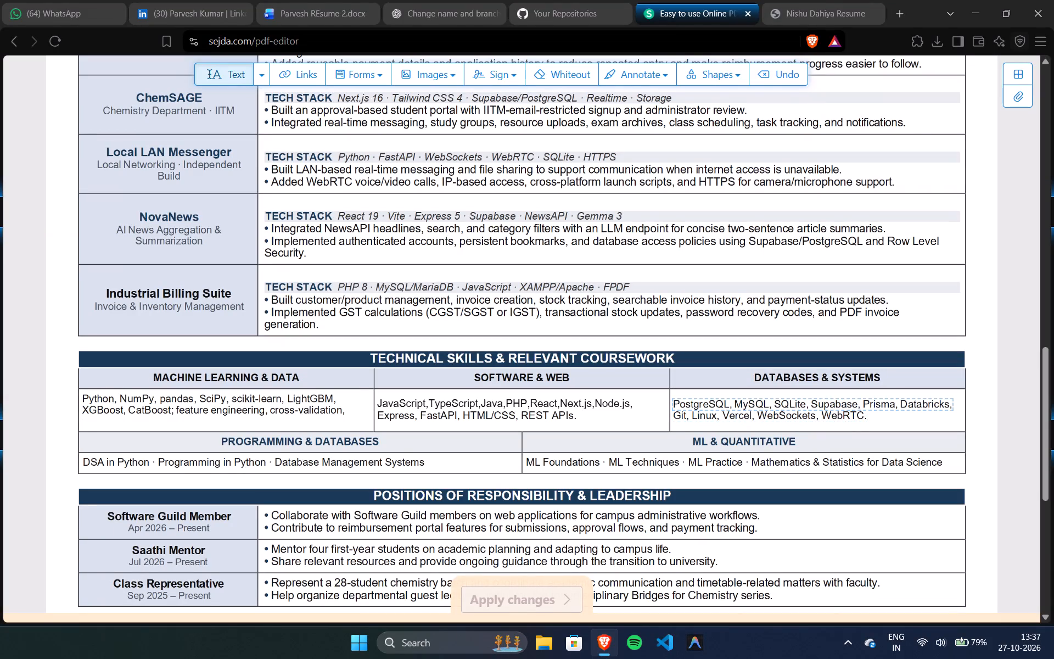
Remove MySQL and its comma from the PostgreSQL line in the Databases & Systems cell.
left_click(771, 405)
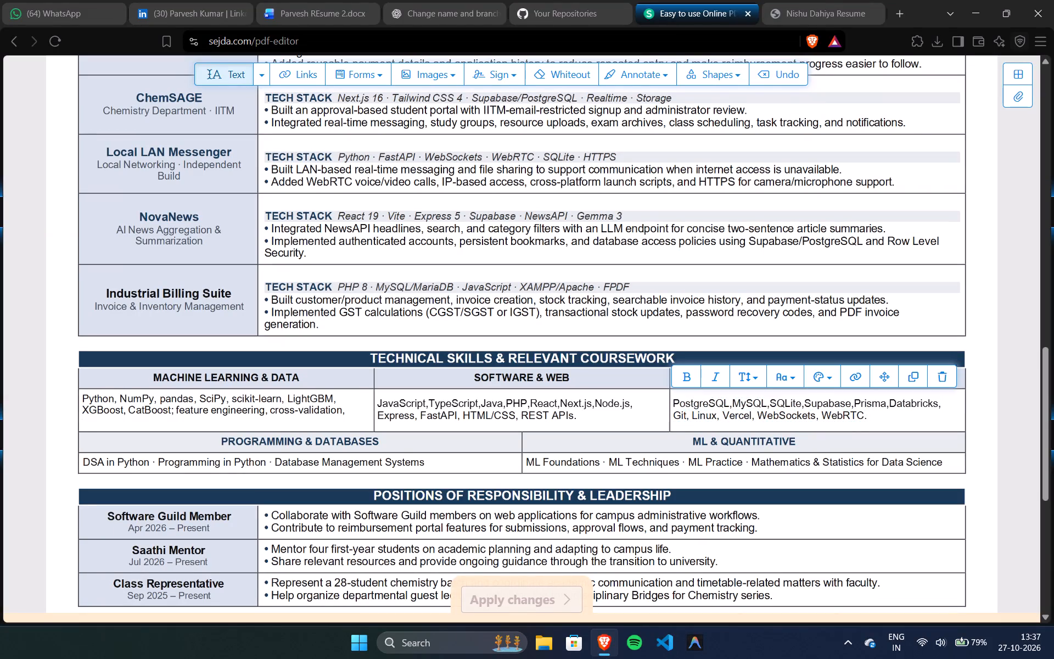
left_click(767, 403)
left_click(770, 403)
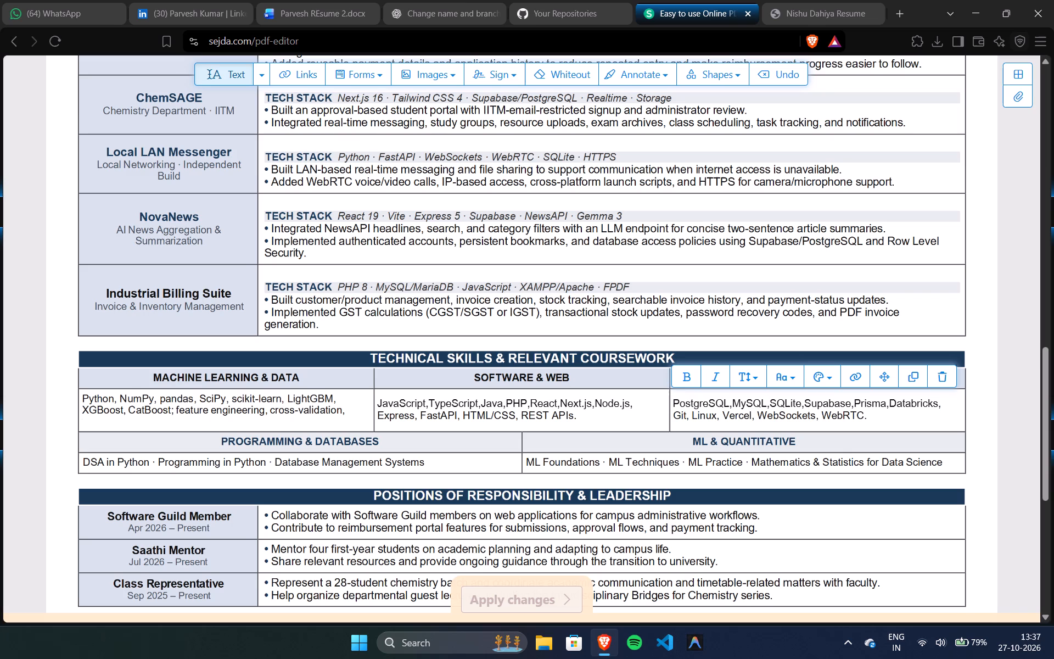
key("BackSpace")
key("BackSpace")
key("BackSpace")
key("BackSpace")
key("BackSpace")
key("BackSpace")
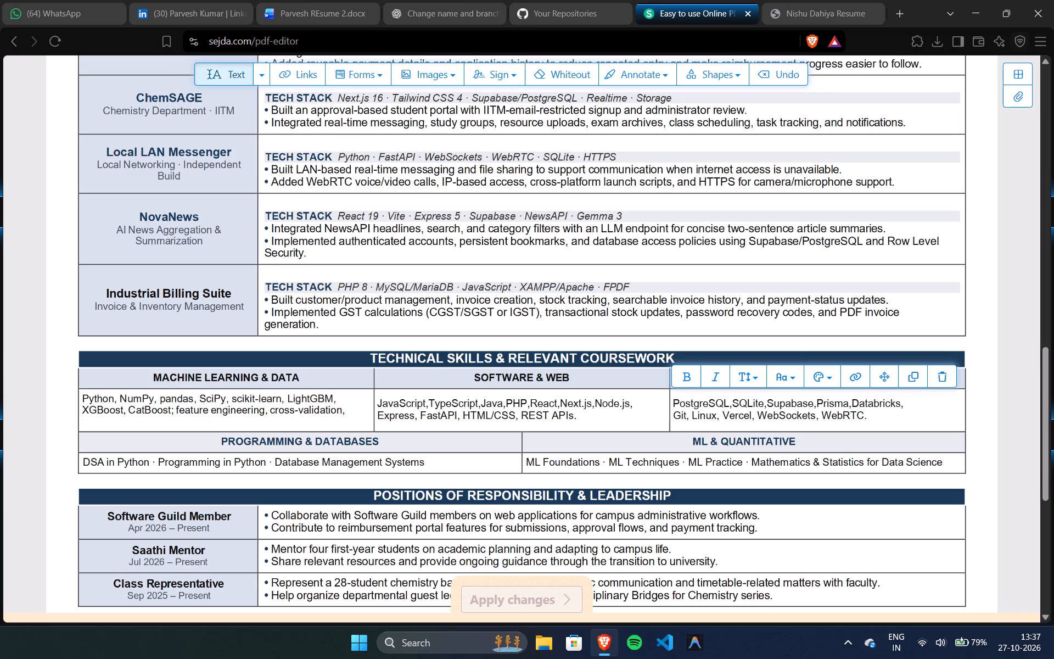
Remove SQLite and its comma from the PostgreSQL line in the Databases & Systems cell.
key("Right")
key("Right")
key("Right")
key("Right")
key("Right")
key("Right")
key("Right")
key("BackSpace")
key("BackSpace")
key("BackSpace")
key("BackSpace")
key("BackSpace")
key("BackSpace")
key("BackSpace")
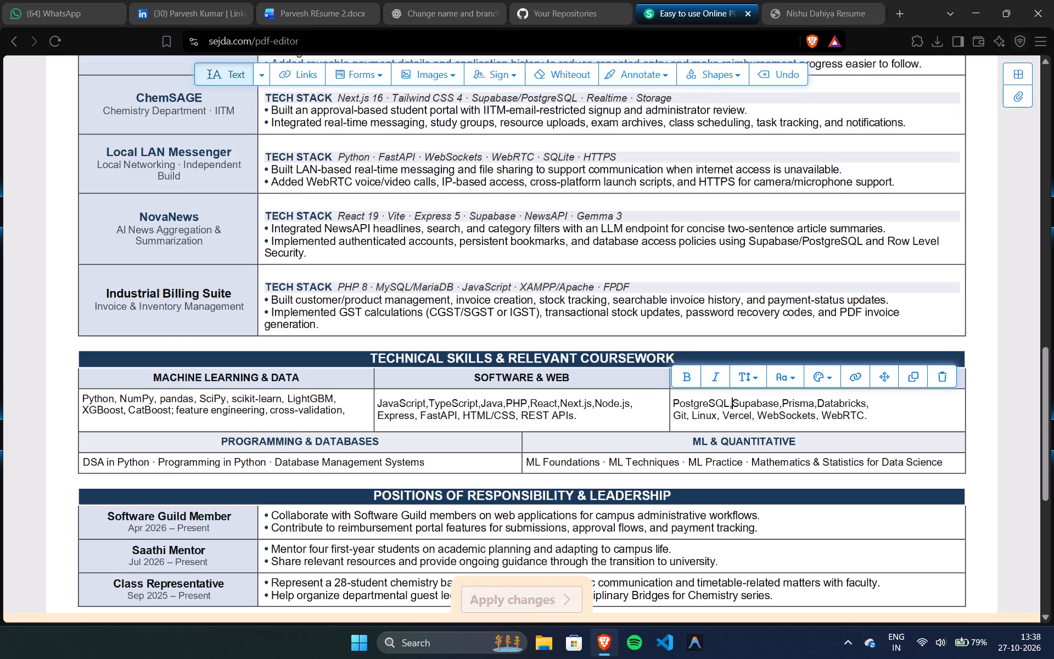
left_click(1003, 397)
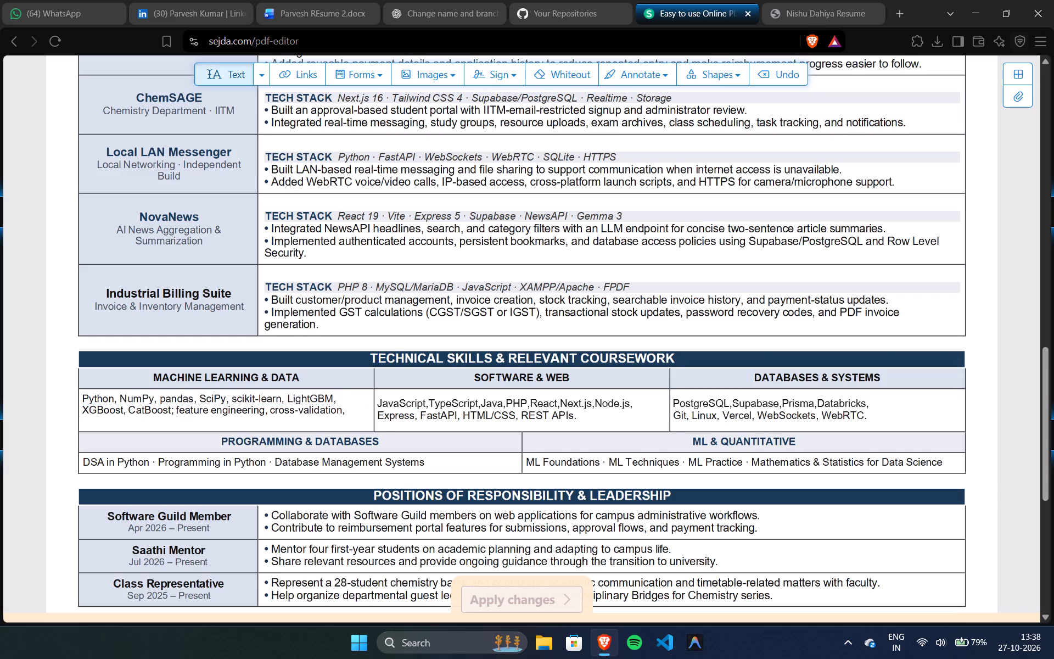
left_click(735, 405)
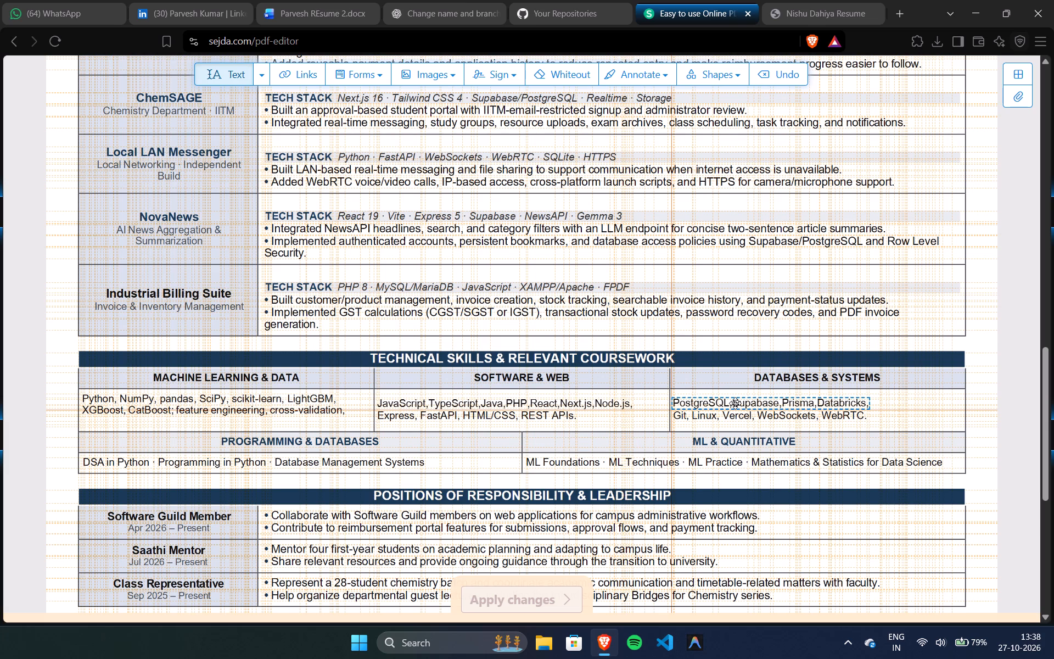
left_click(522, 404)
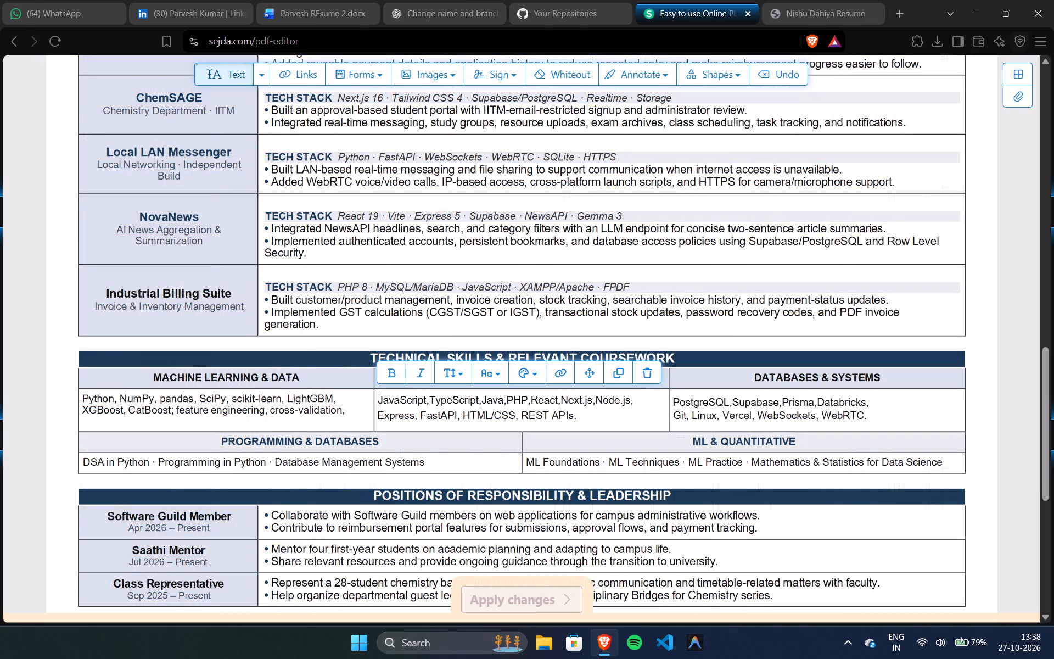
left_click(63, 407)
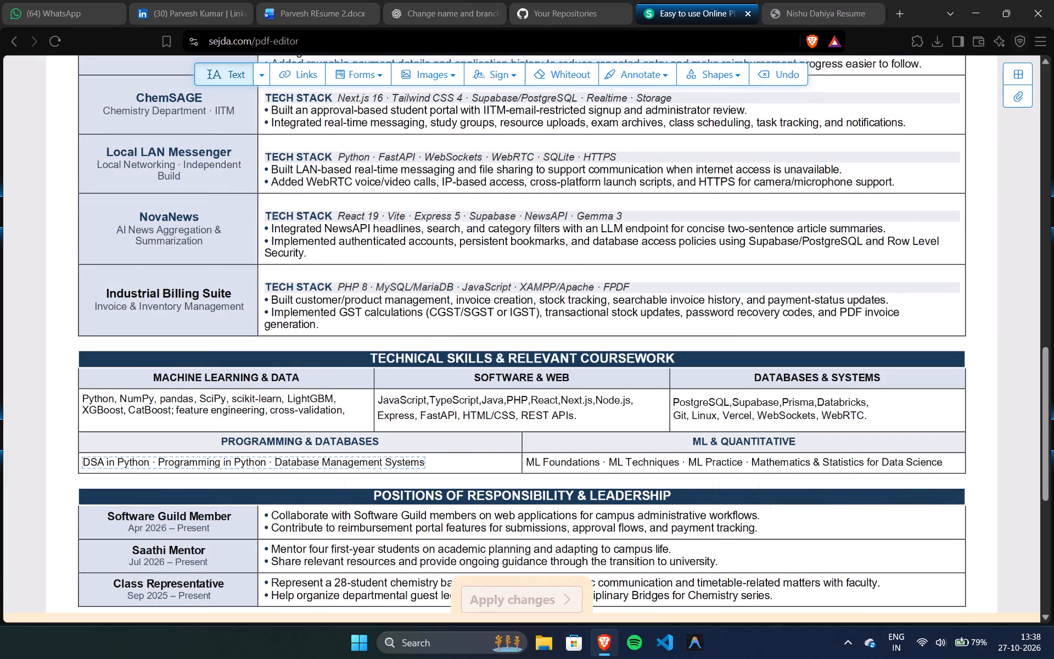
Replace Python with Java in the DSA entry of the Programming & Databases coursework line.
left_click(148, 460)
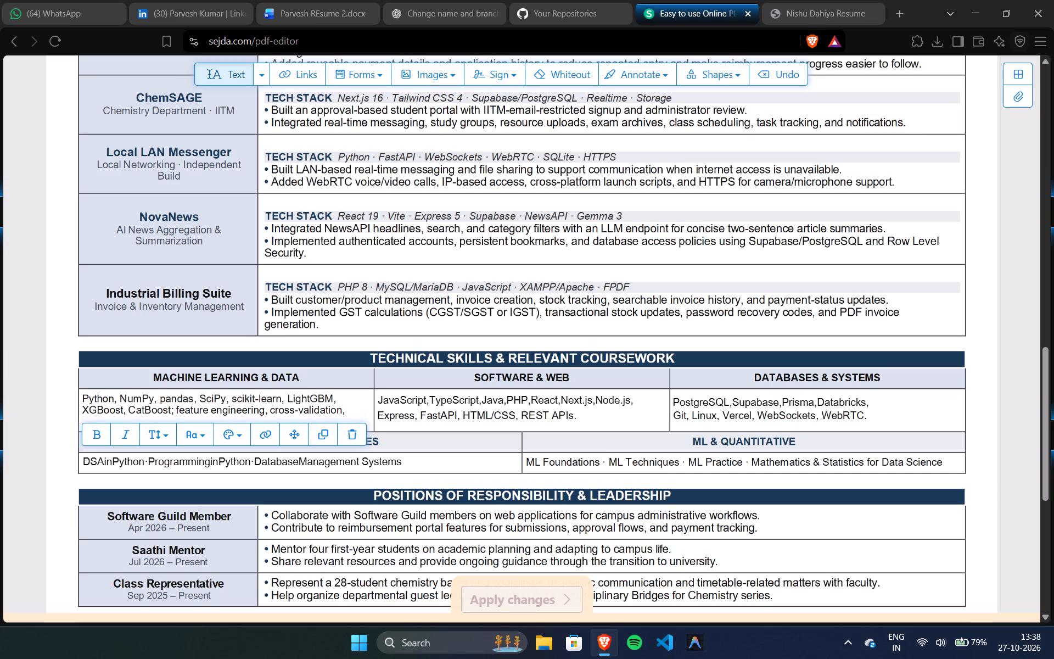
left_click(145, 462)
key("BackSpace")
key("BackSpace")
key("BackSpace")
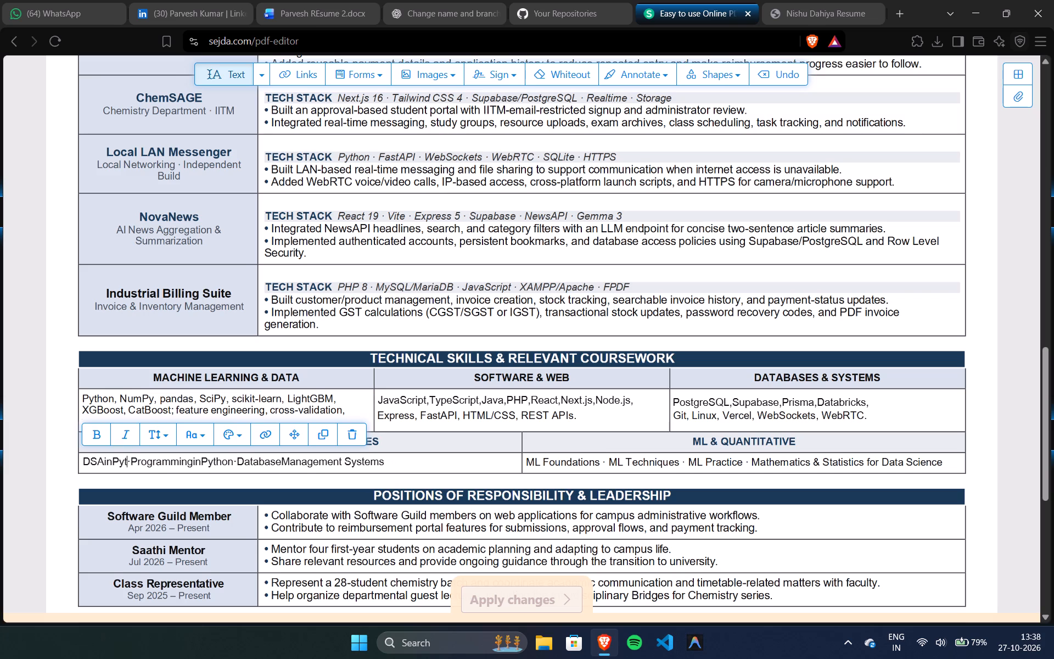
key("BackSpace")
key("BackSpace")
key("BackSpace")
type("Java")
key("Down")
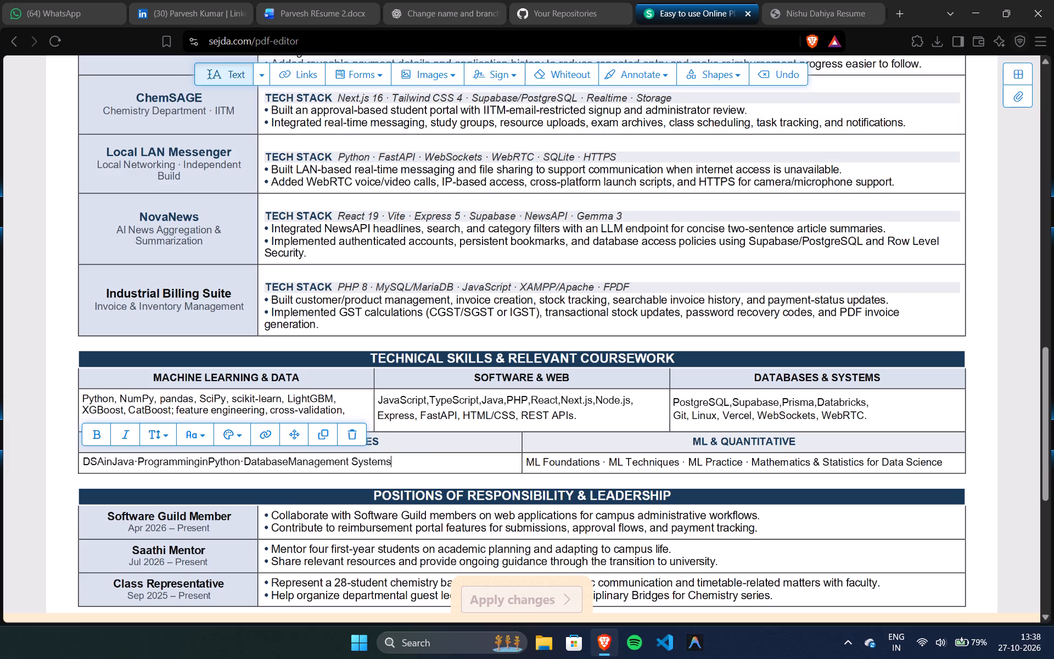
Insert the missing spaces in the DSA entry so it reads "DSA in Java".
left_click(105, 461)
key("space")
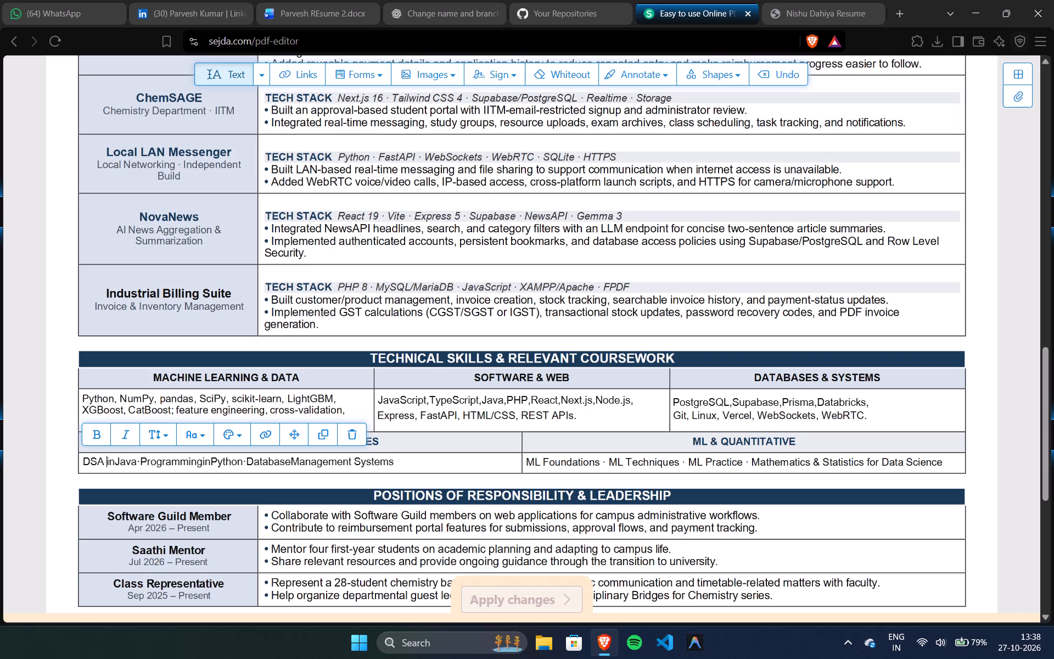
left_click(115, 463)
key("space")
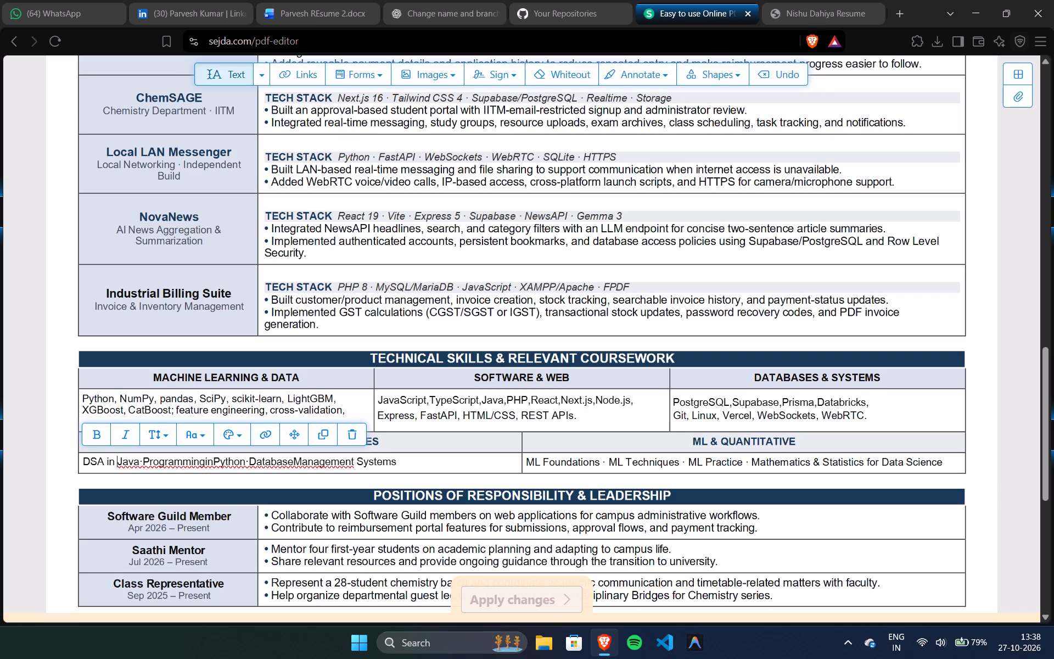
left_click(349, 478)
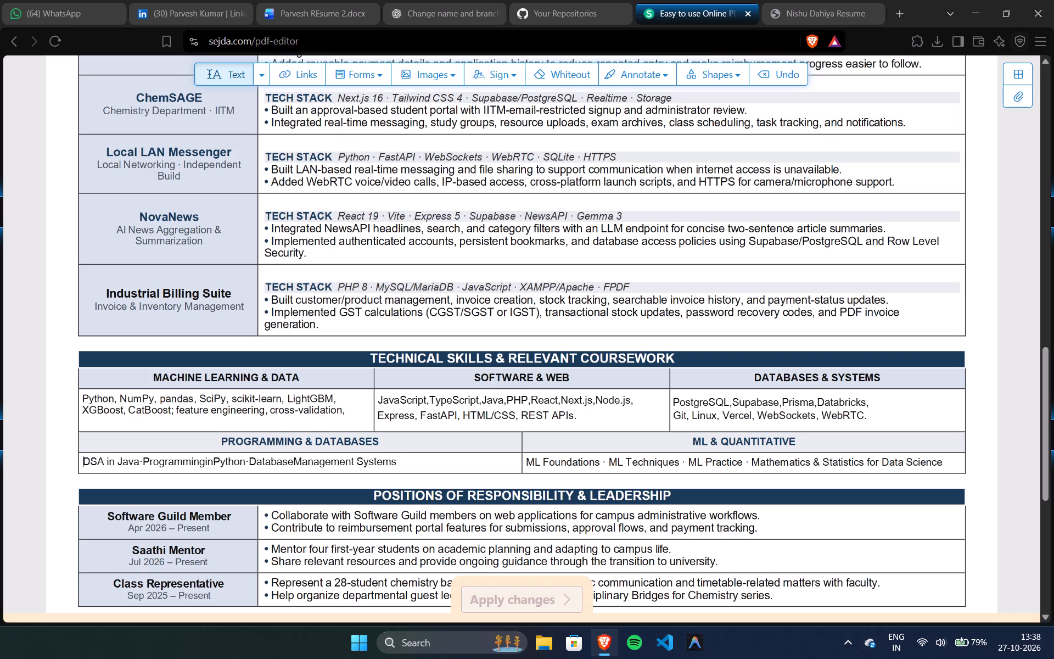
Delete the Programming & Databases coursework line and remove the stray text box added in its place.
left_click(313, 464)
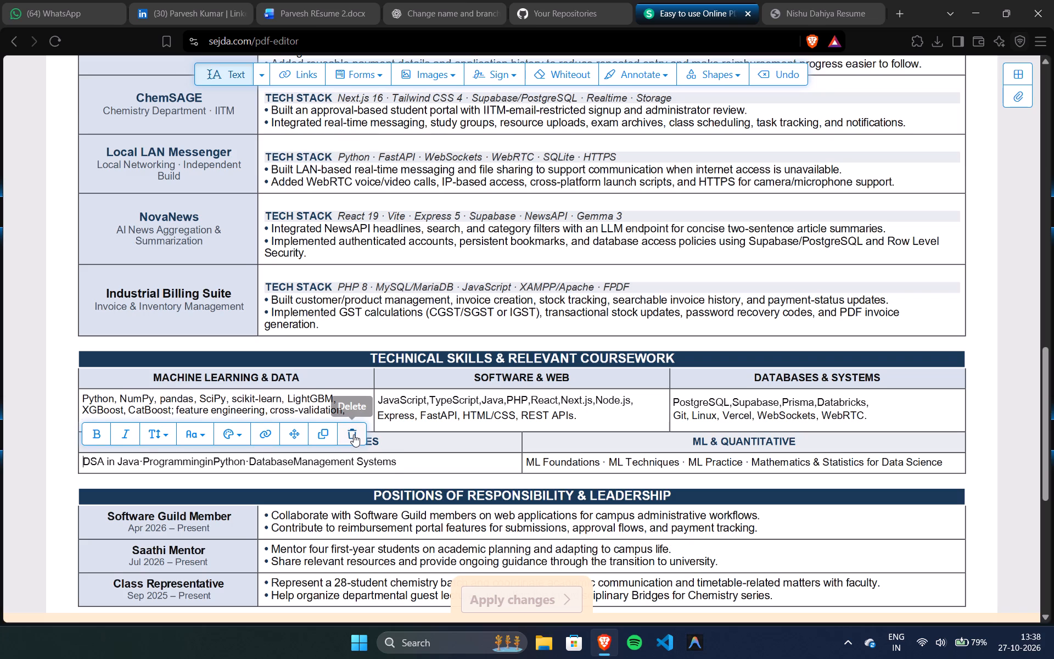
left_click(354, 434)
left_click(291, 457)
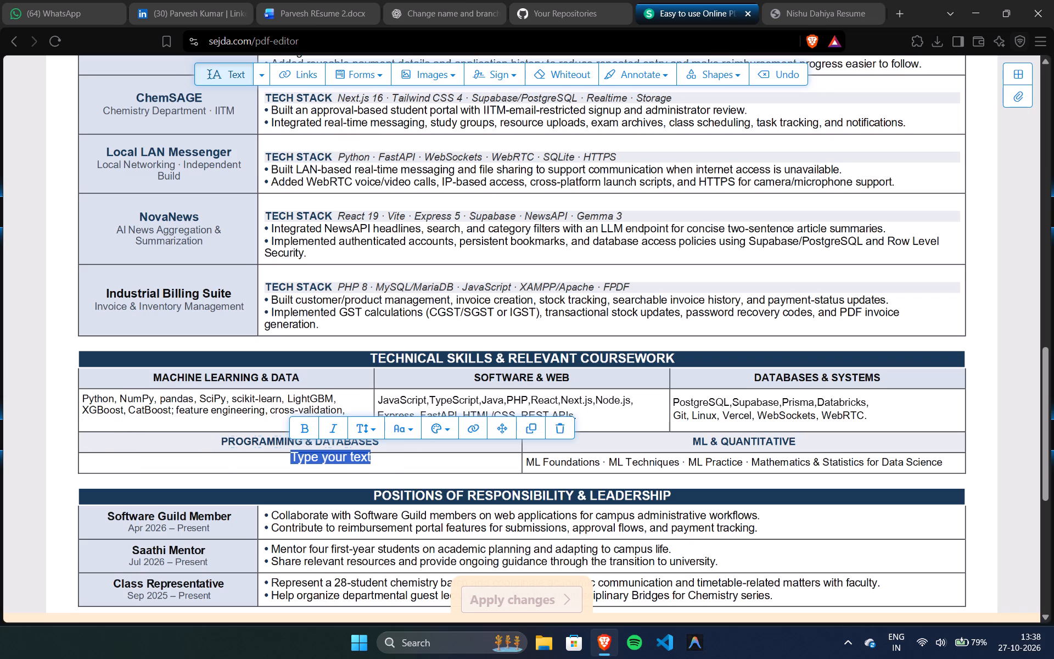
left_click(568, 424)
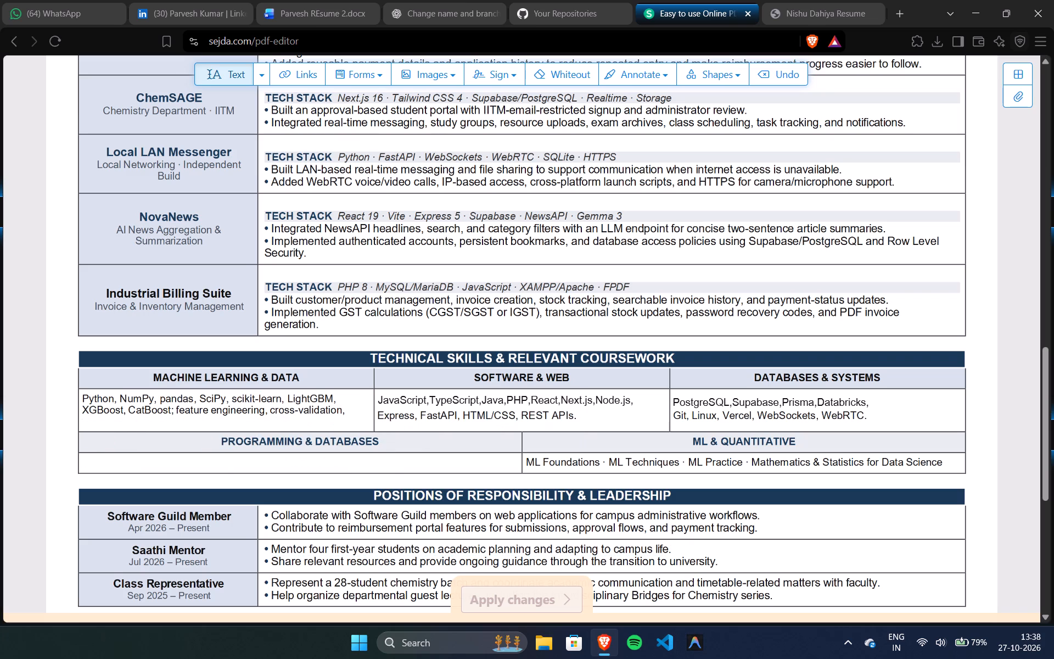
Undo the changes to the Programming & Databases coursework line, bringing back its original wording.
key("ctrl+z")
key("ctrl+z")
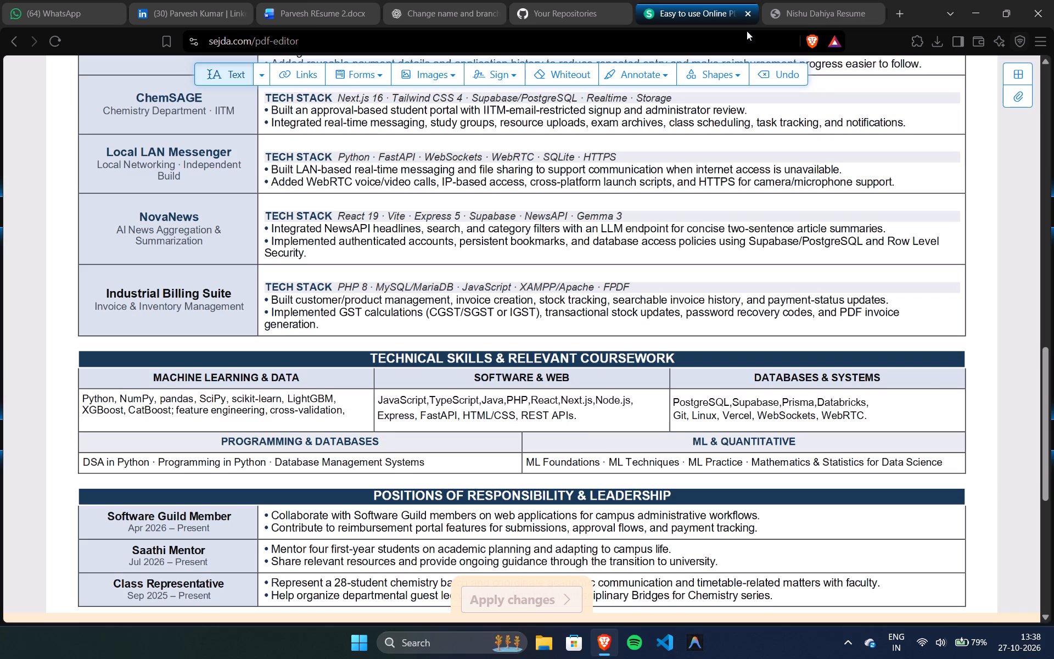
Search the web for "python for medical science" and skim the results to check the course wording.
left_click(833, 7)
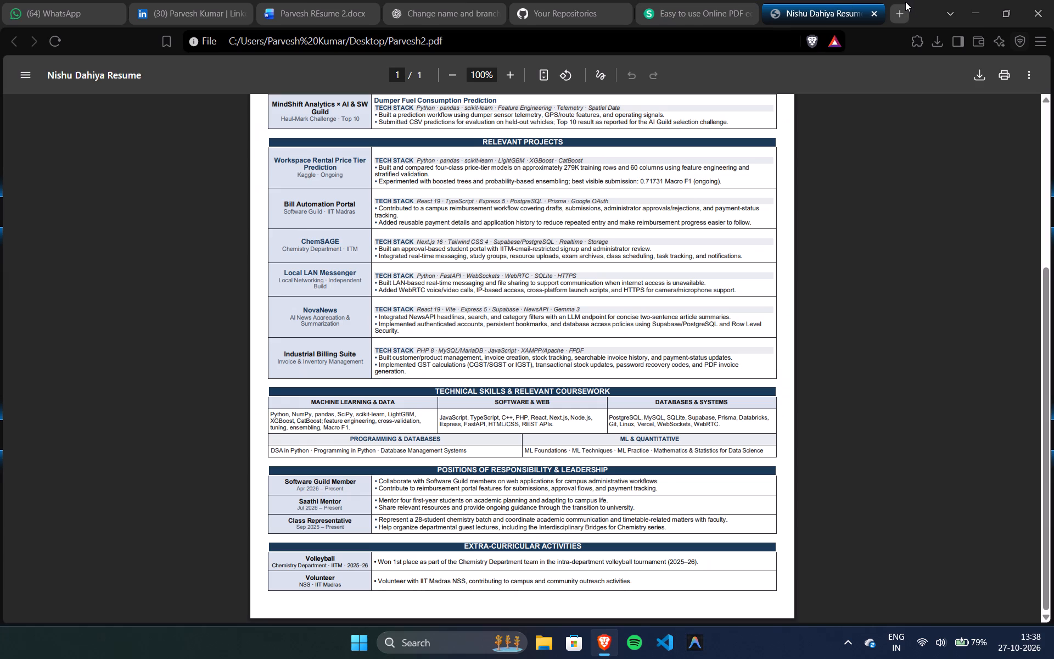
left_click(905, 3)
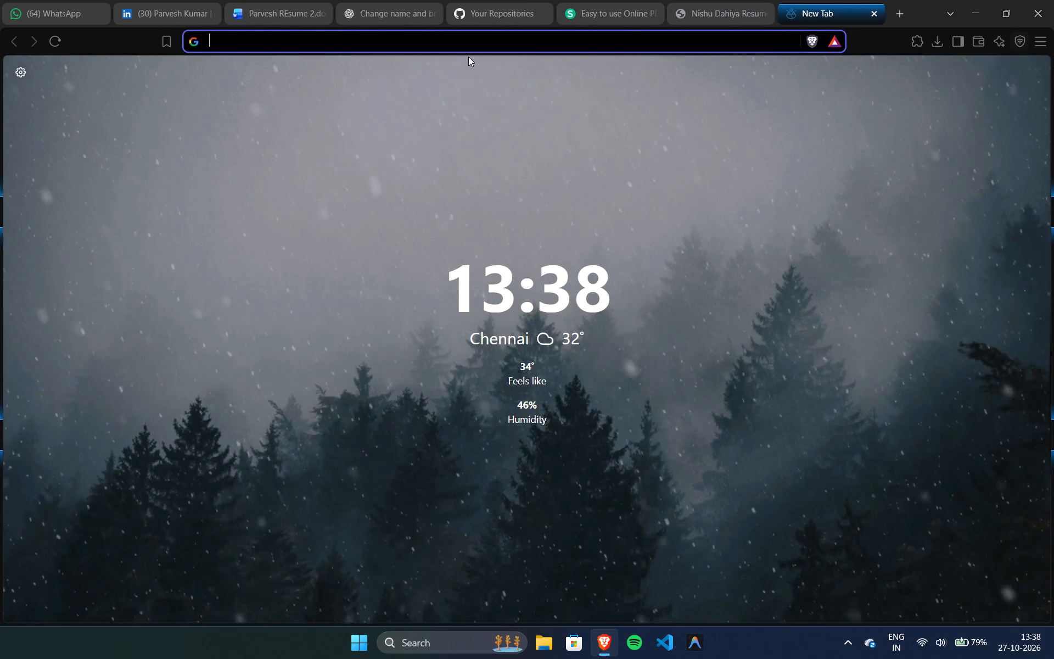
type("python g")
key("BackSpace")
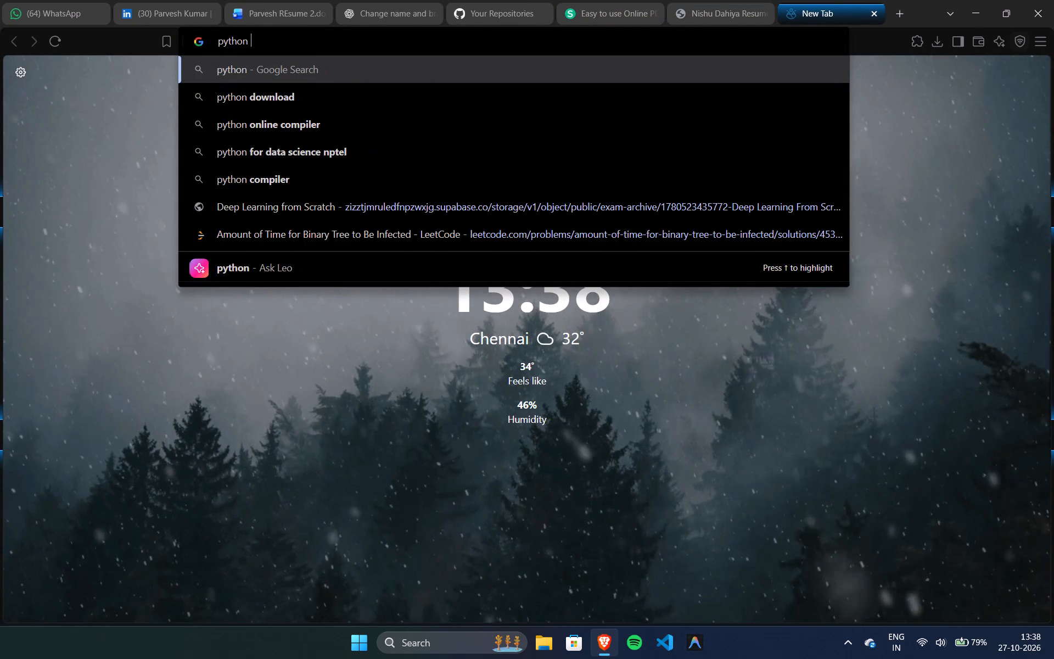
type("for med")
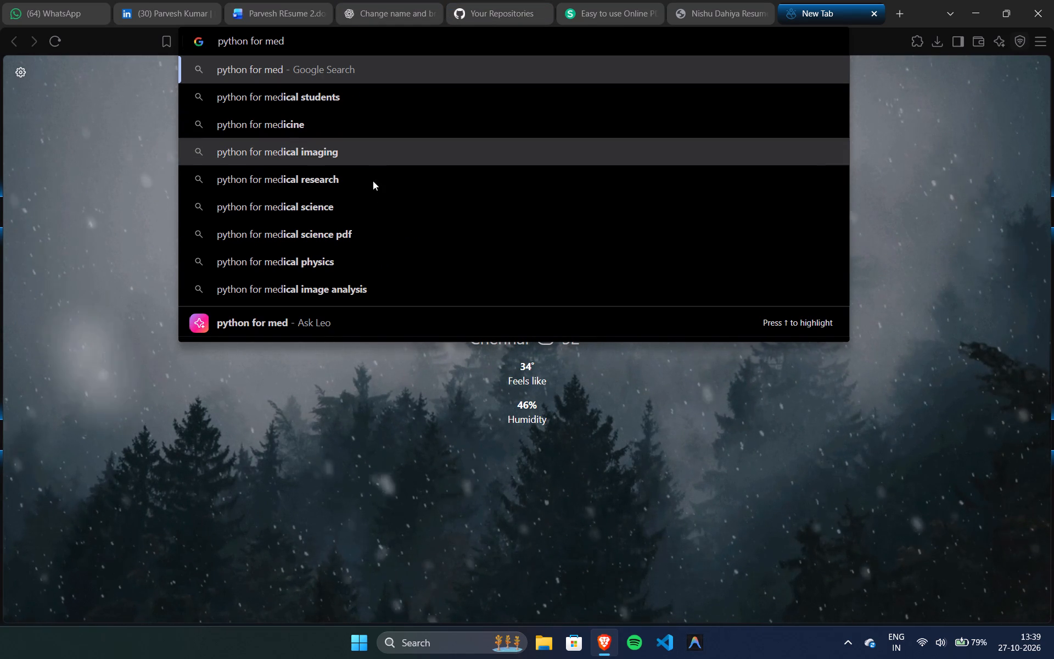
left_click(347, 219)
scroll(279, 345, "down", 2)
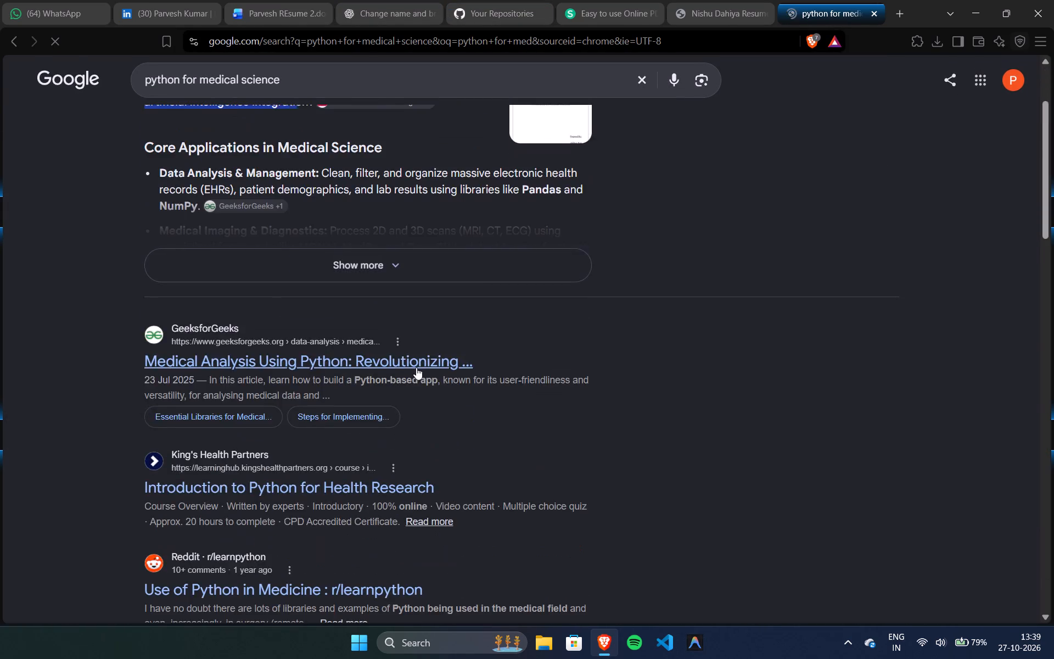
scroll(416, 367, "up", 4)
middle_click(828, 0)
scroll(828, 0, "up", 1)
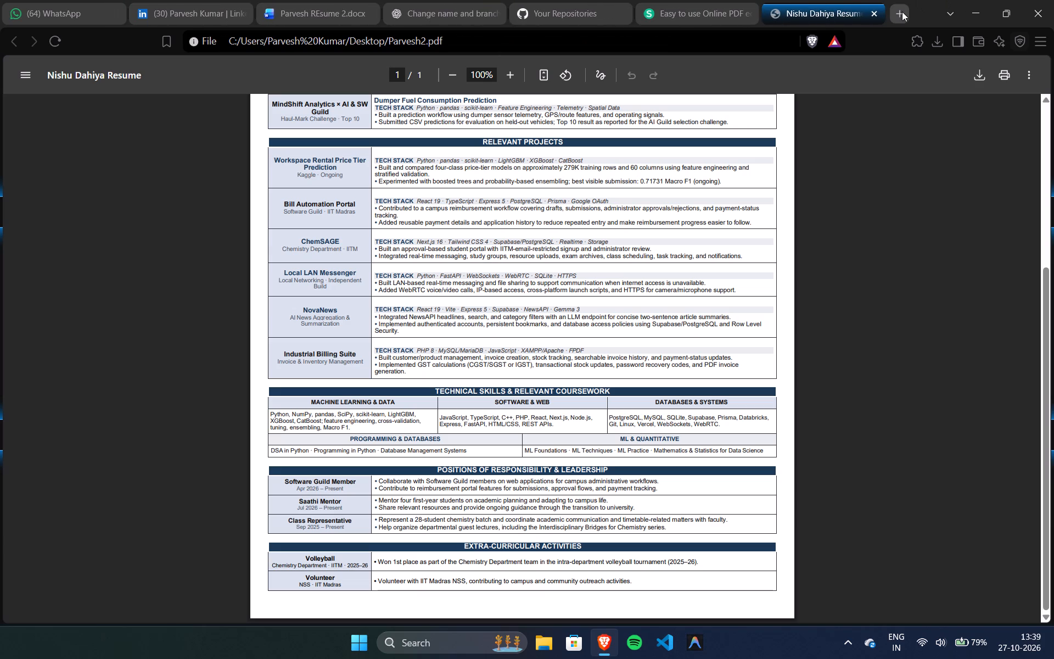
Replace the whole Programming & Databases coursework line in the Sejda editor with "Pyhton For Medical Sci".
left_click(680, 0)
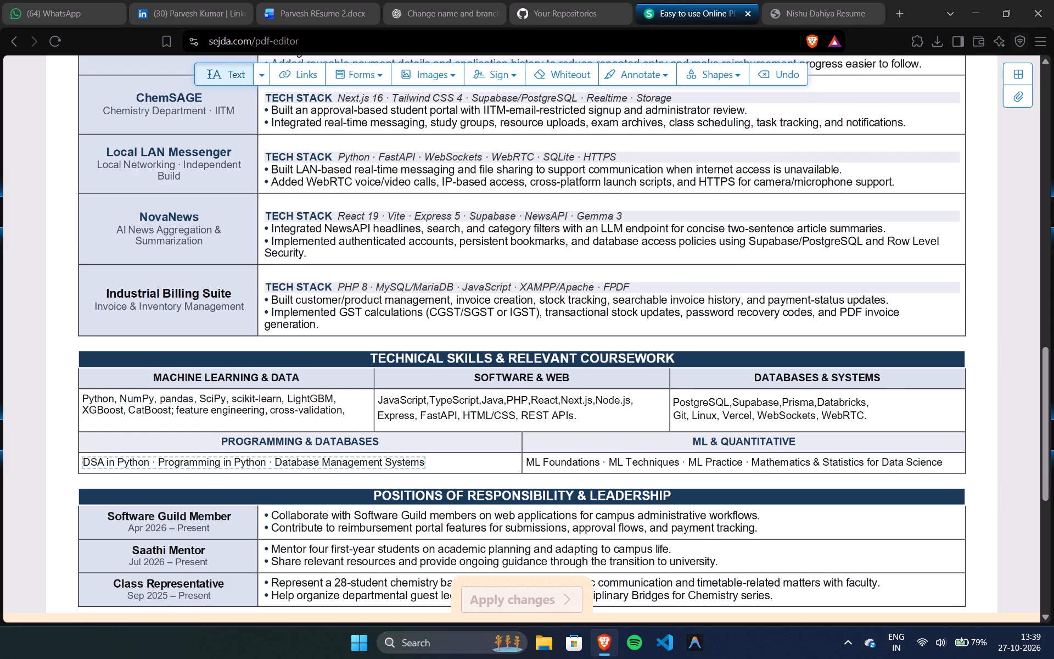
left_click(423, 462)
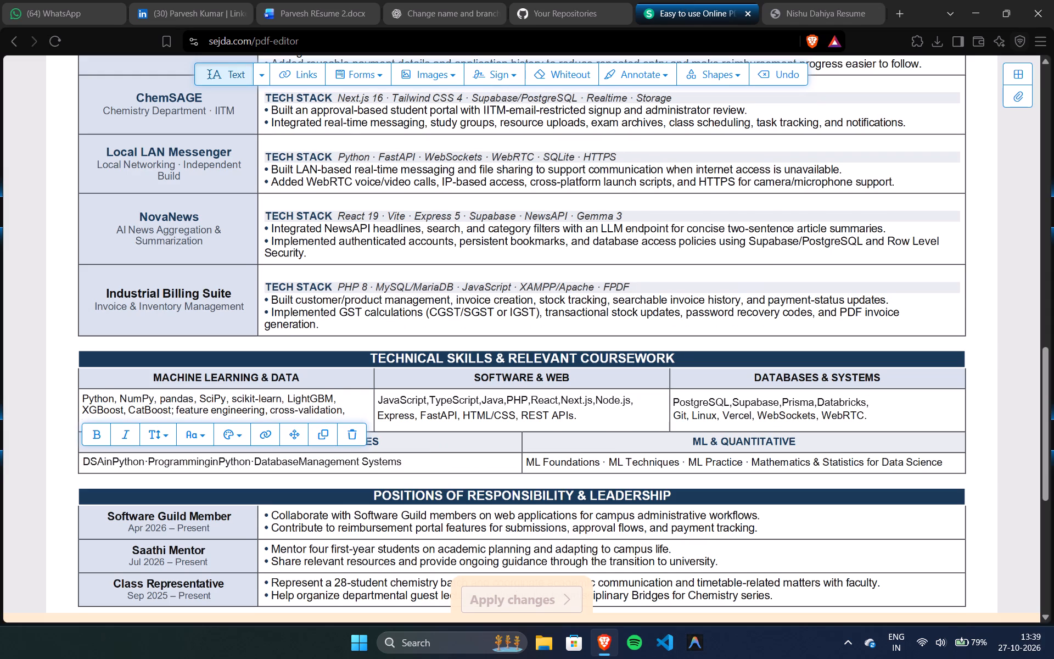
left_click(400, 462)
key("ctrl+a")
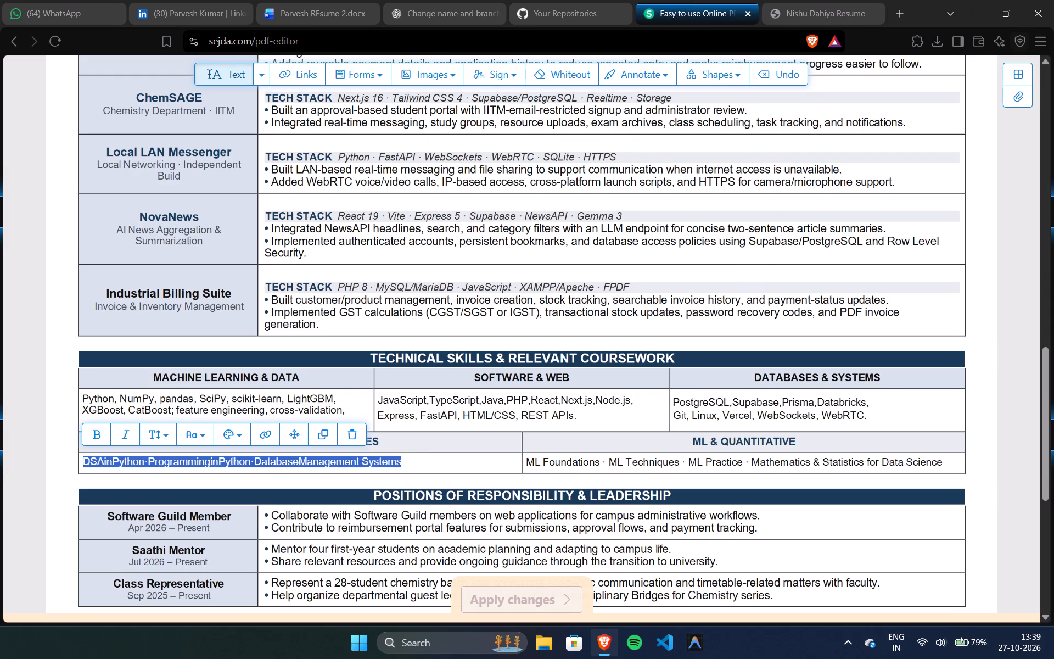
key("BackSpace")
type("Pyhton")
key("space")
type("For Medical Sci")
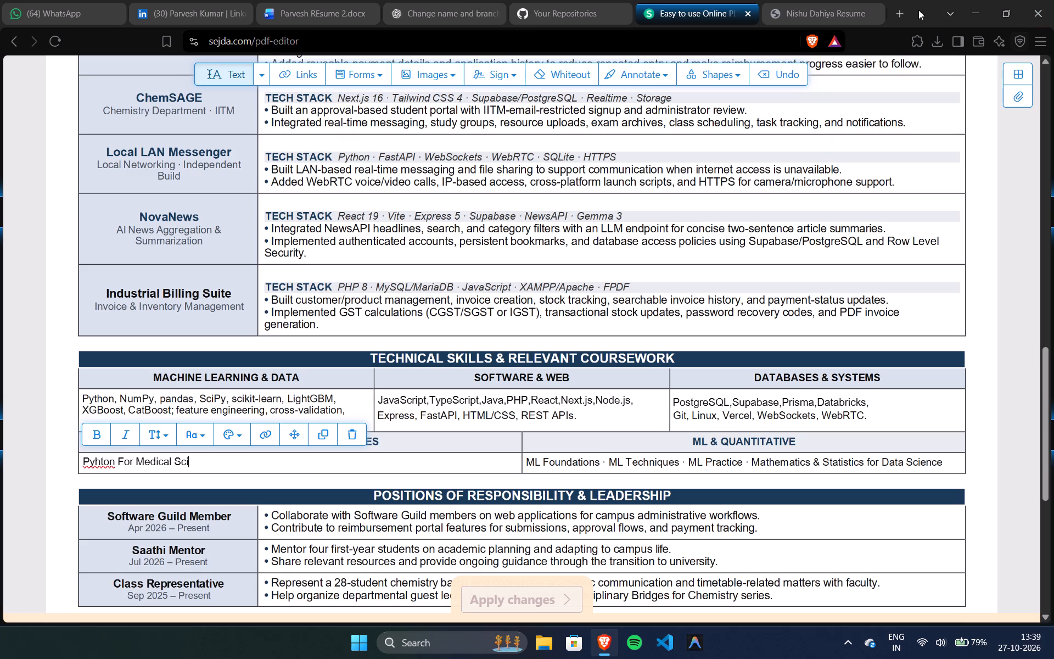
Search the web for "scientist", copy the word from the result, and return to the coursework line in Sejda.
left_click(905, 9)
type("scientist")
key("Return")
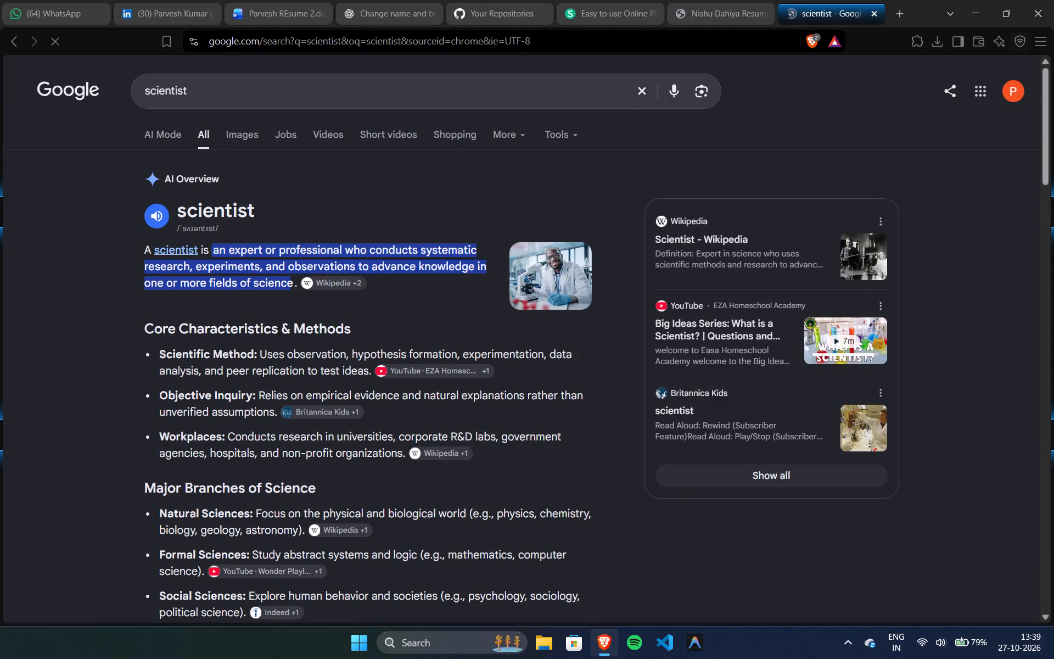
left_click_drag(255, 211, 172, 209)
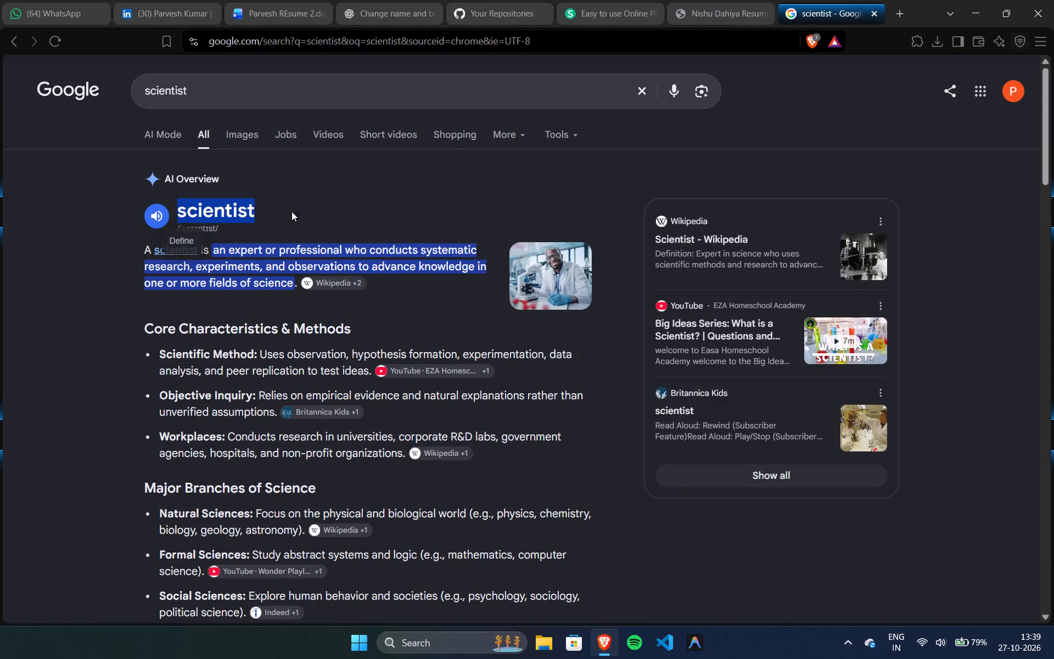
key("ctrl+c")
left_click(582, 0)
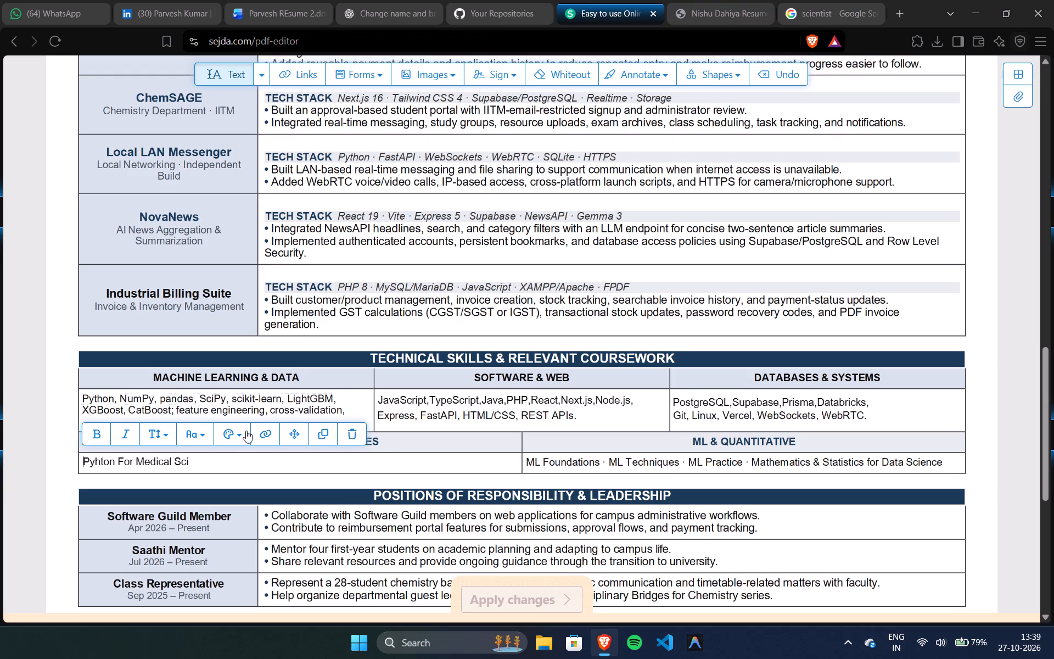
Complete the Programming & Databases coursework line with the copied word so it reads "Pyhton For Medical Scientists,".
left_click(189, 460)
key("ctrl+v")
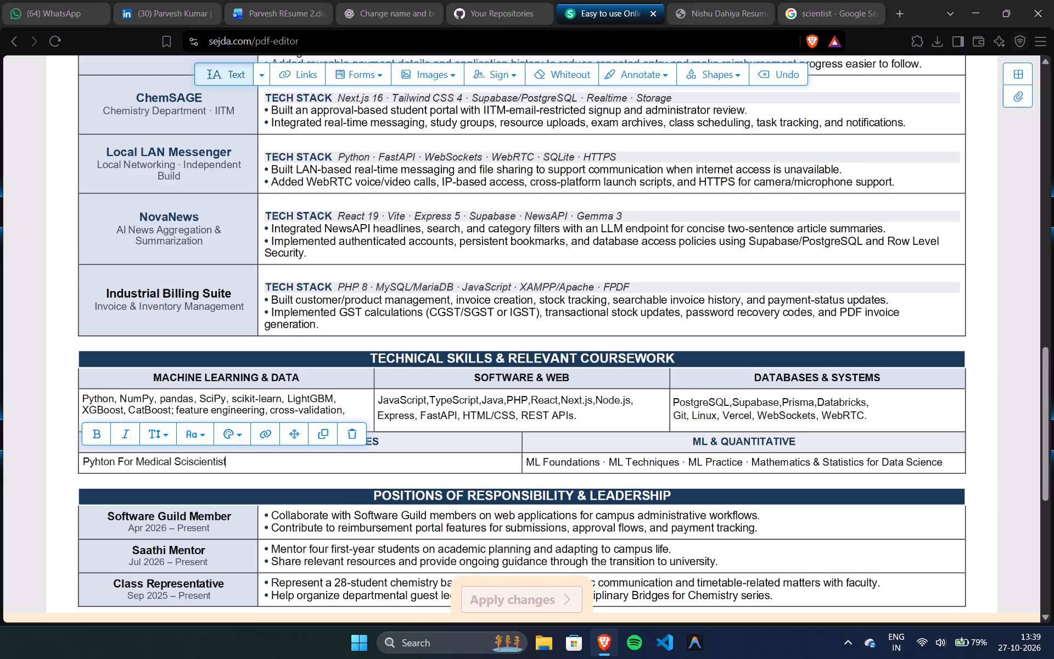
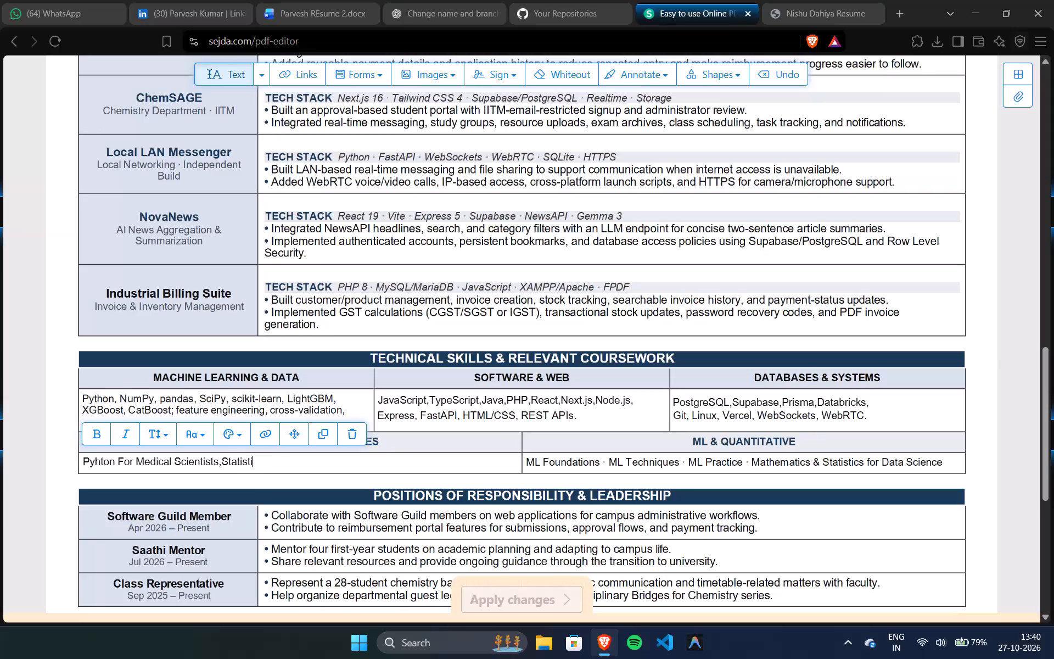
Complete the partly entered second course in the Programming & Databases coursework line so that it reads "Statistics for Clinic".
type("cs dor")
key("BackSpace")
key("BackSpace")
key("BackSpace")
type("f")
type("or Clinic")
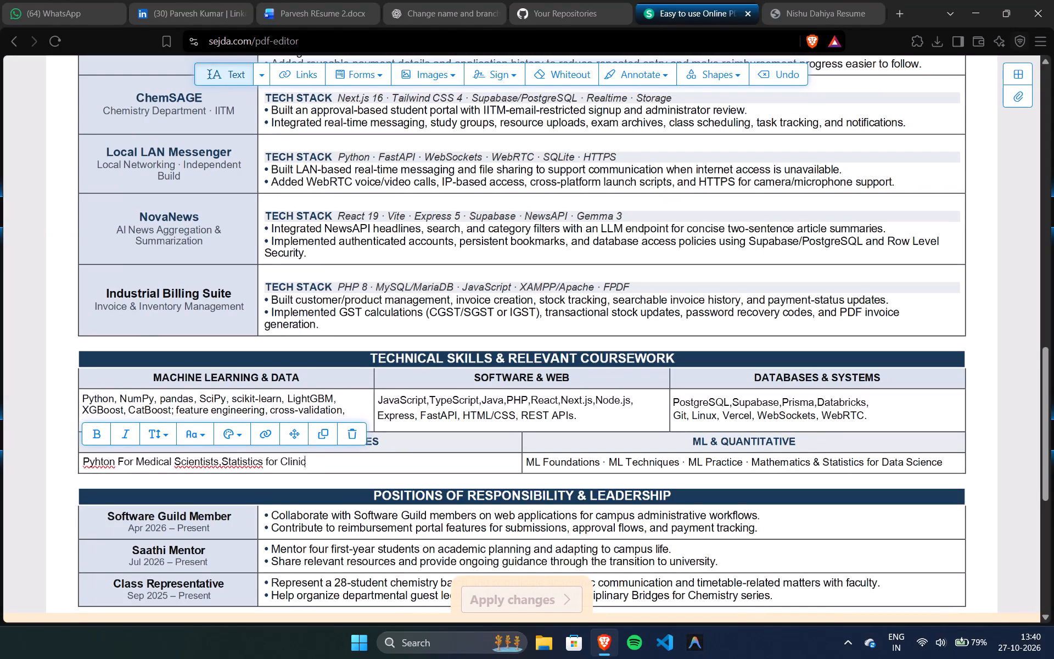
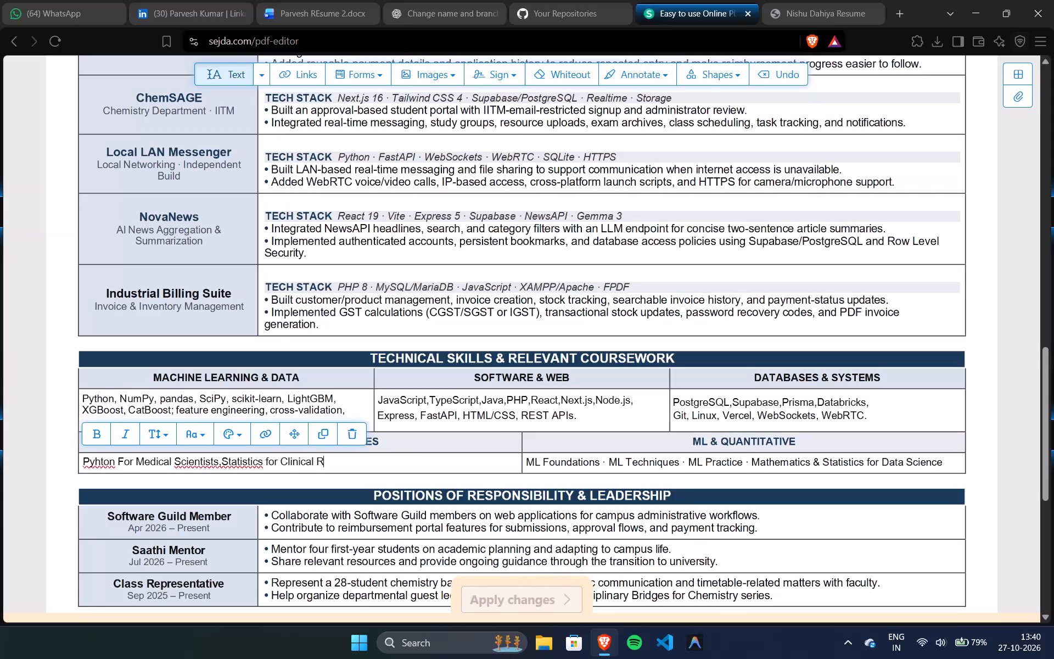
Complete the last word of the Programming & Databases coursework line so the second course reads "Statistics for Clinical Research".
type("esearch")
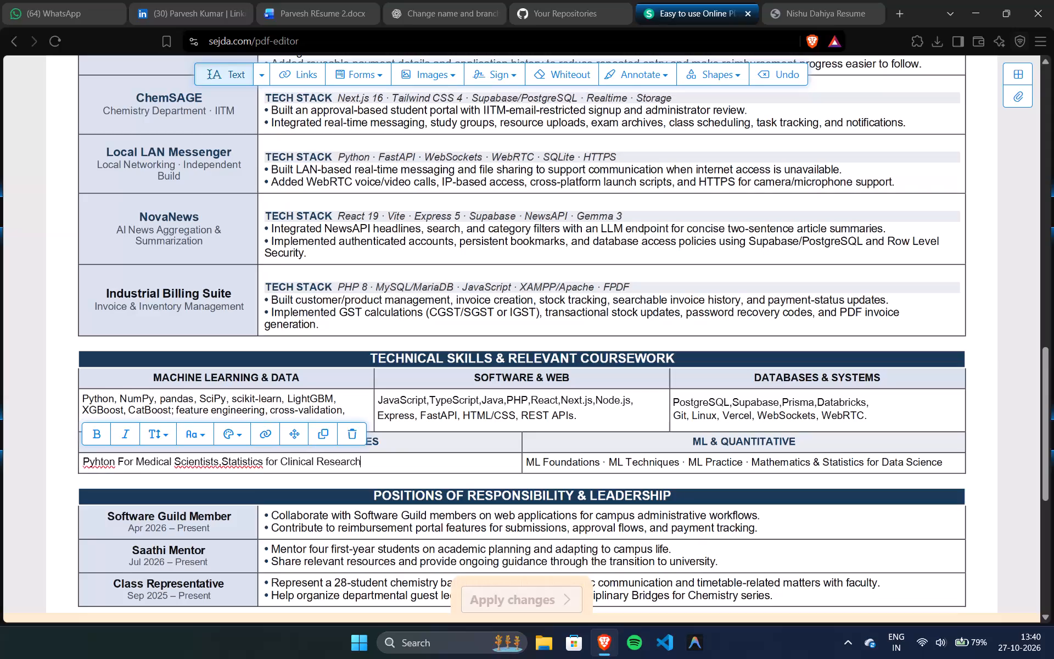
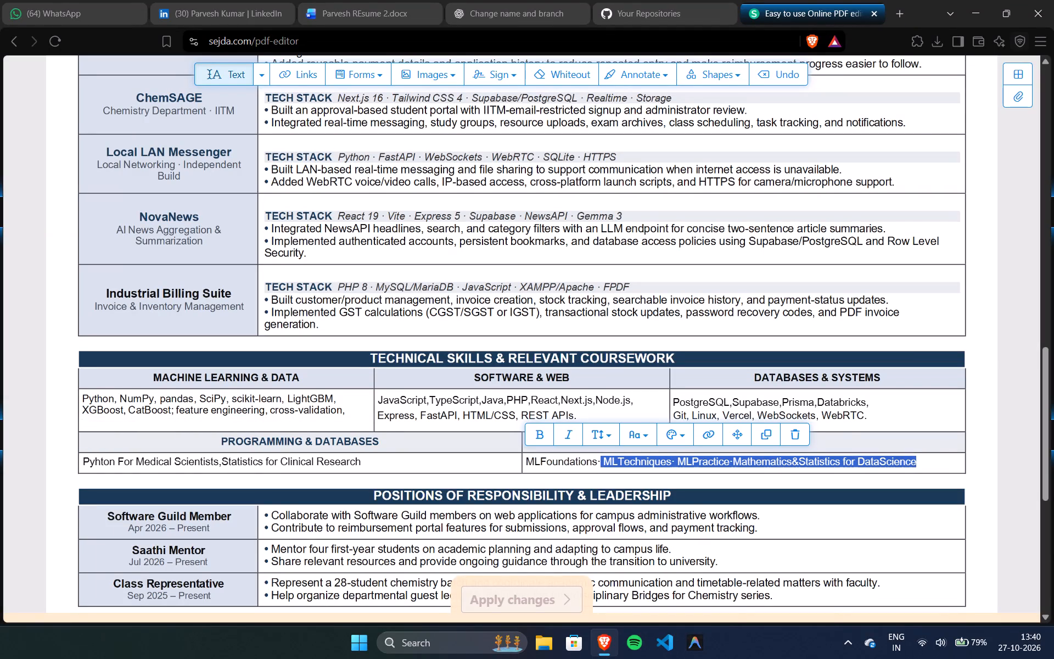
Trim the ML & Quantitative coursework line so that only "MLFoundations" remains.
left_click_drag(599, 462, 597, 462)
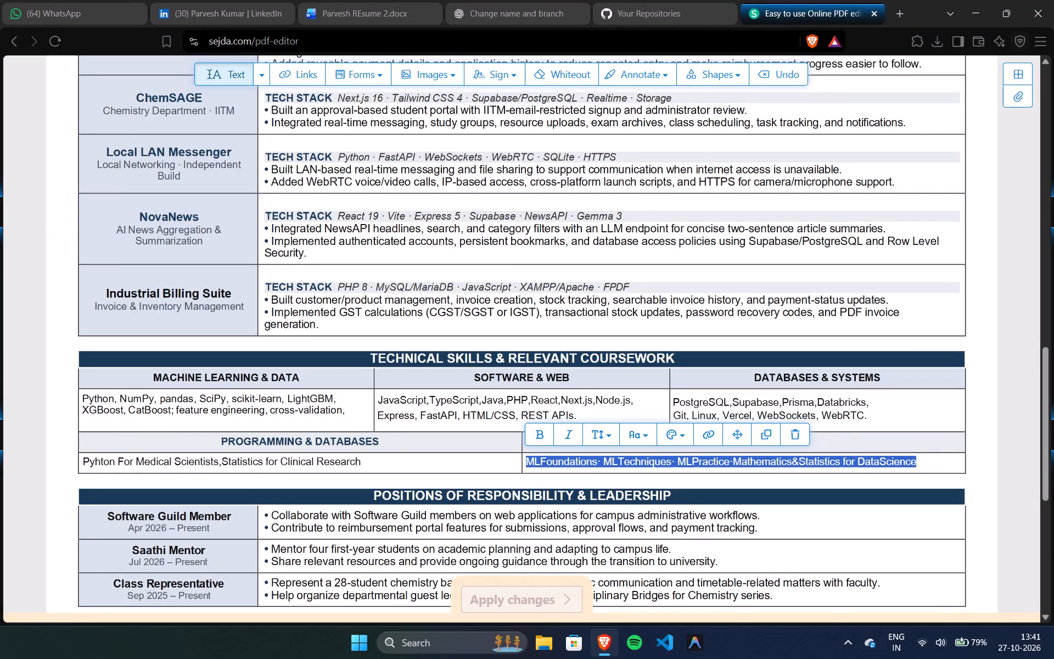
left_click(938, 458)
left_click(916, 463)
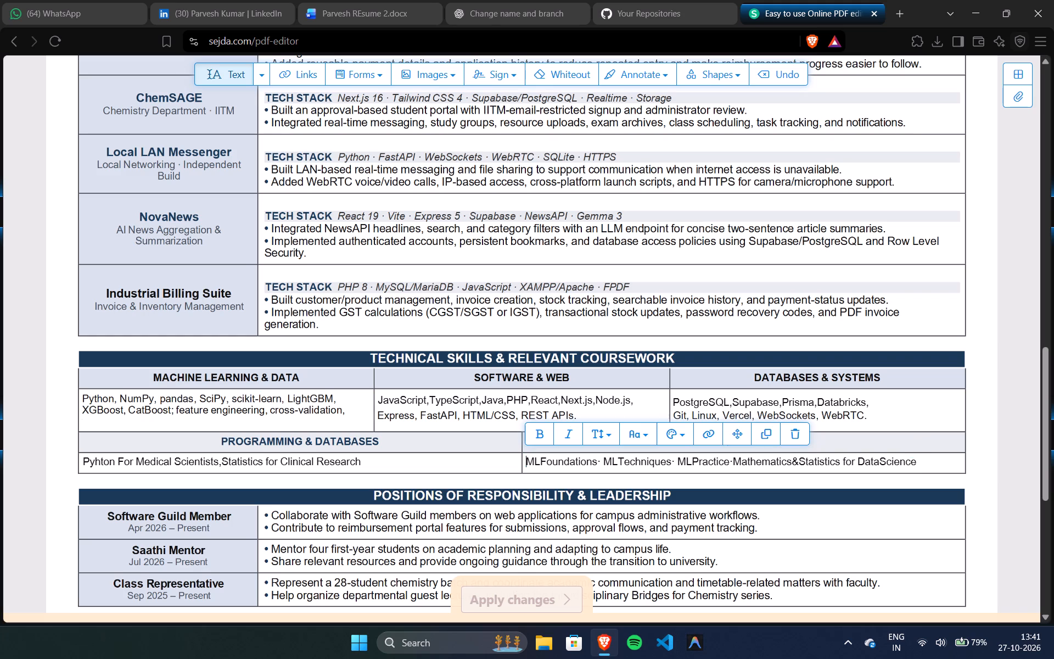
left_click_drag(915, 461, 579, 466)
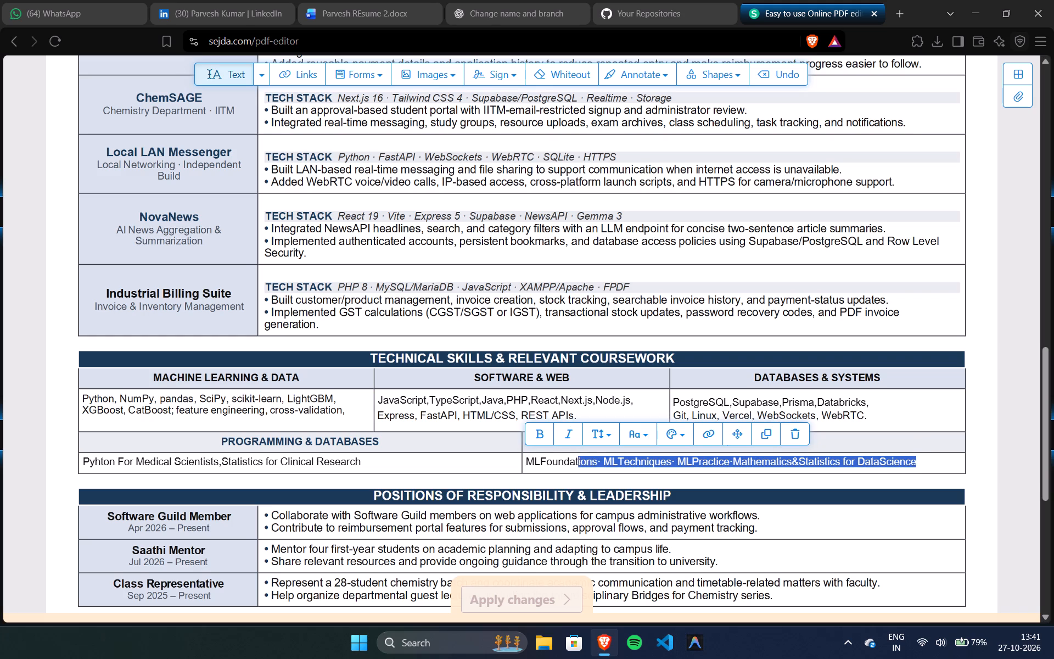
left_click_drag(579, 466, 598, 466)
key("BackSpace")
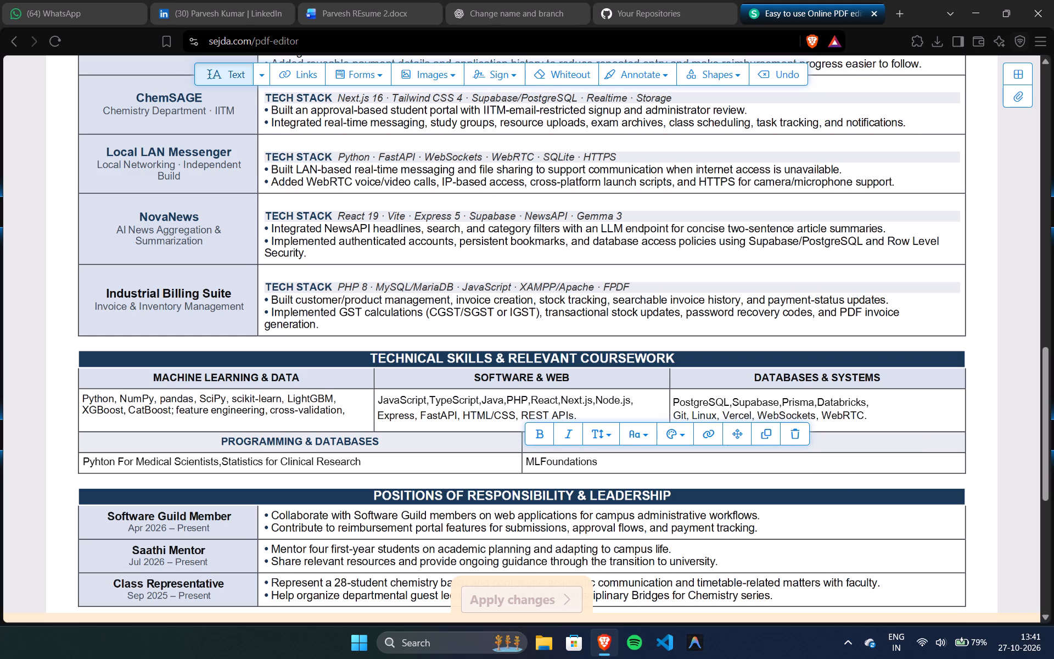
left_click(1012, 446)
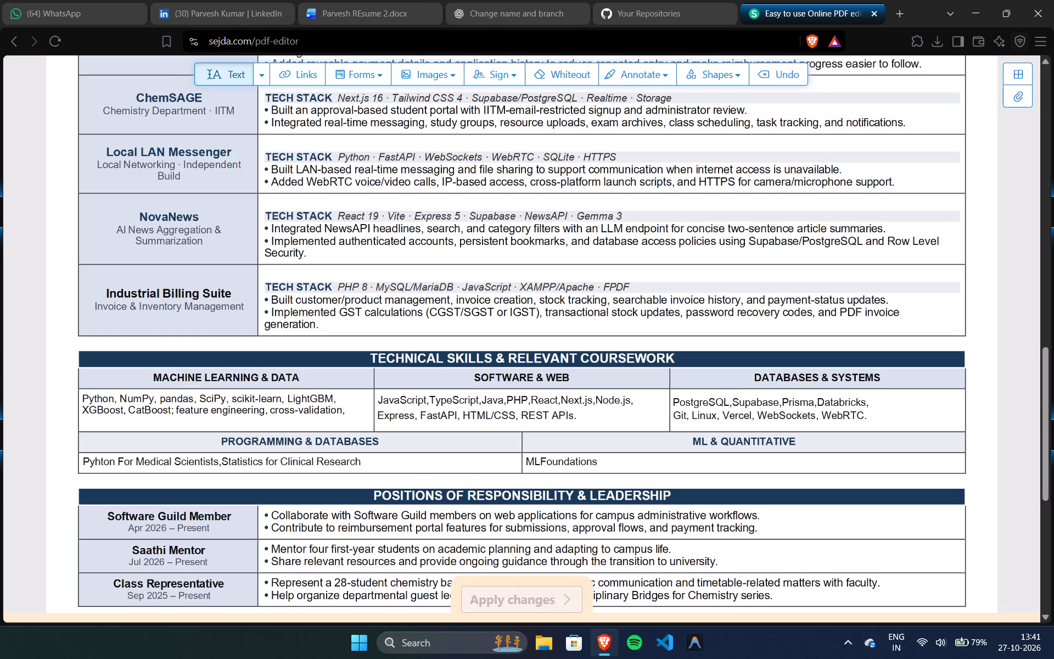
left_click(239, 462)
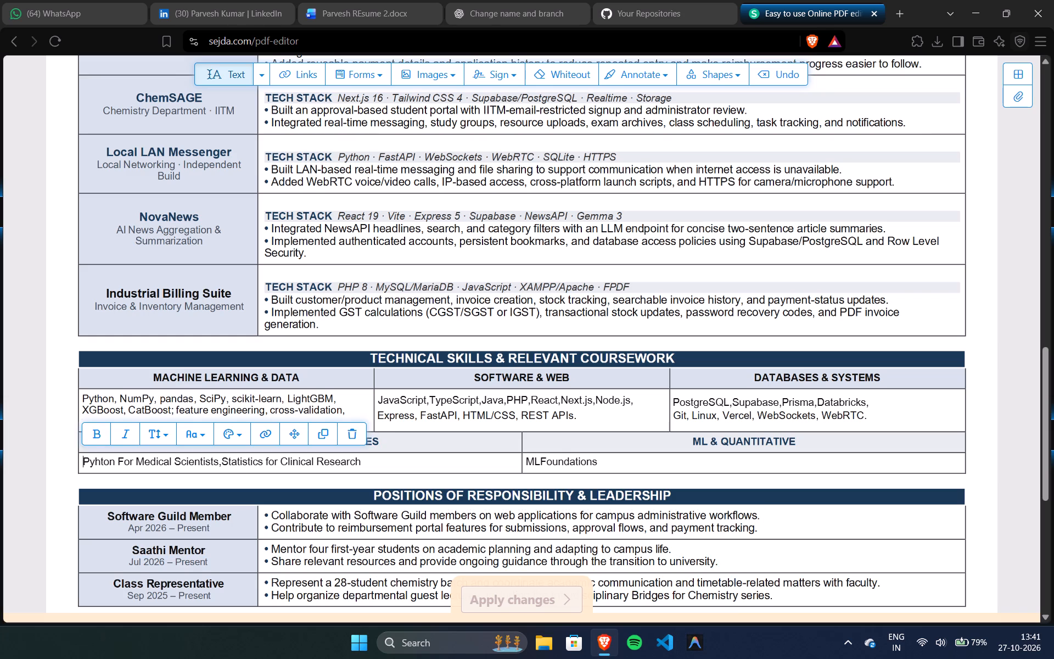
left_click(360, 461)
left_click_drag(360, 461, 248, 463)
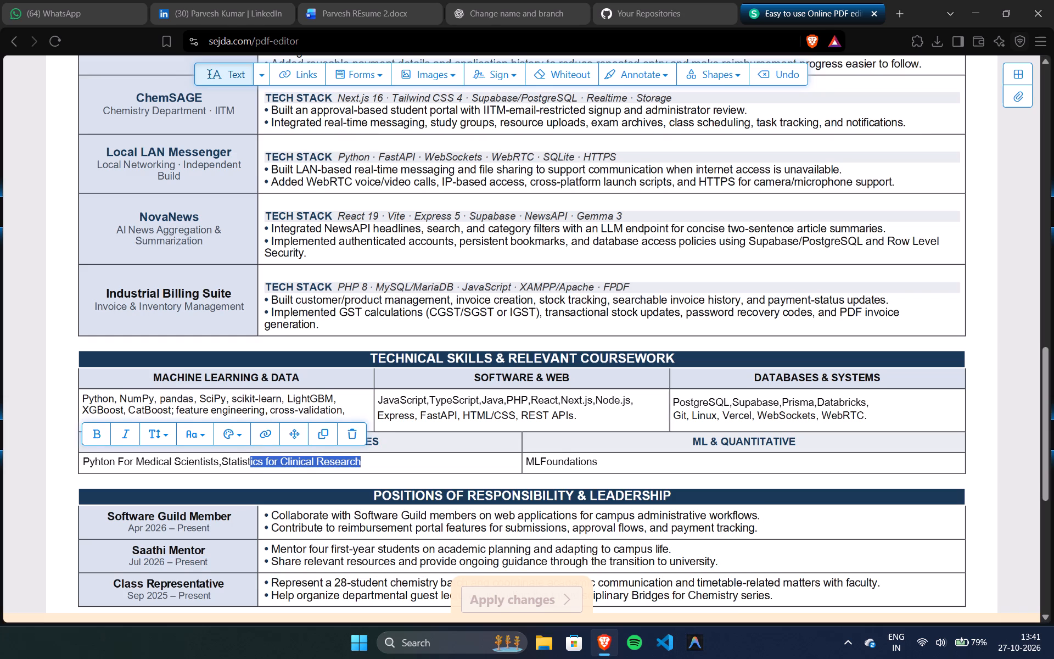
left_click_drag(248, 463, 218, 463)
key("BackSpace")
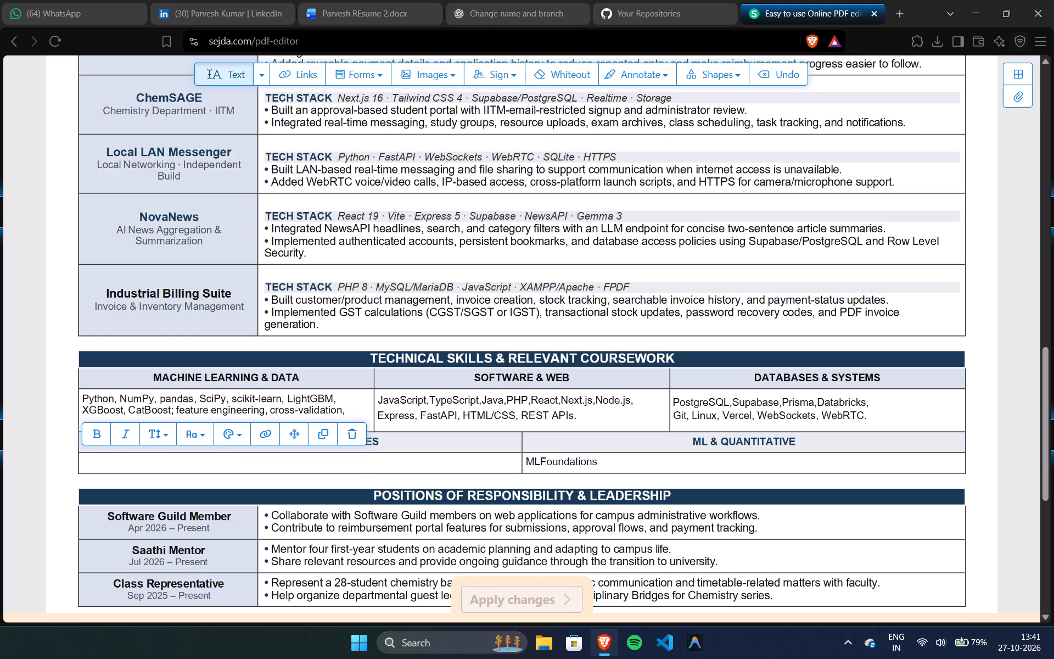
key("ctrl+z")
Move ",Statistics for Clinical Research" from the Programming & Databases coursework line to the end of "MLFoundations" under ML & Quantitative.
left_click(335, 456)
left_click(360, 463)
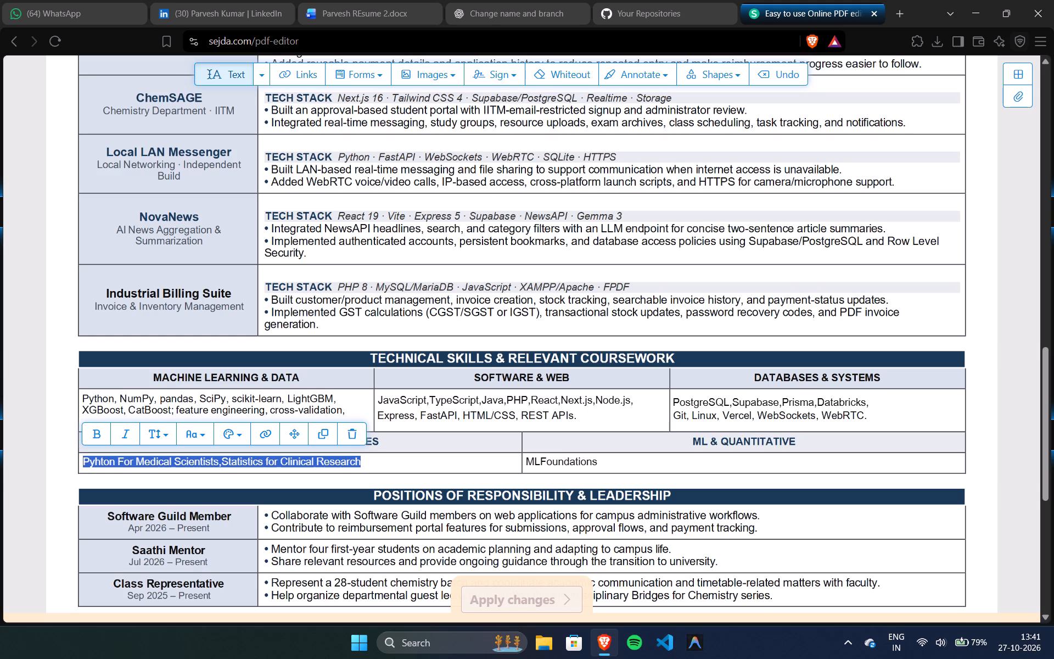
left_click_drag(360, 463, 219, 462)
left_click(354, 471)
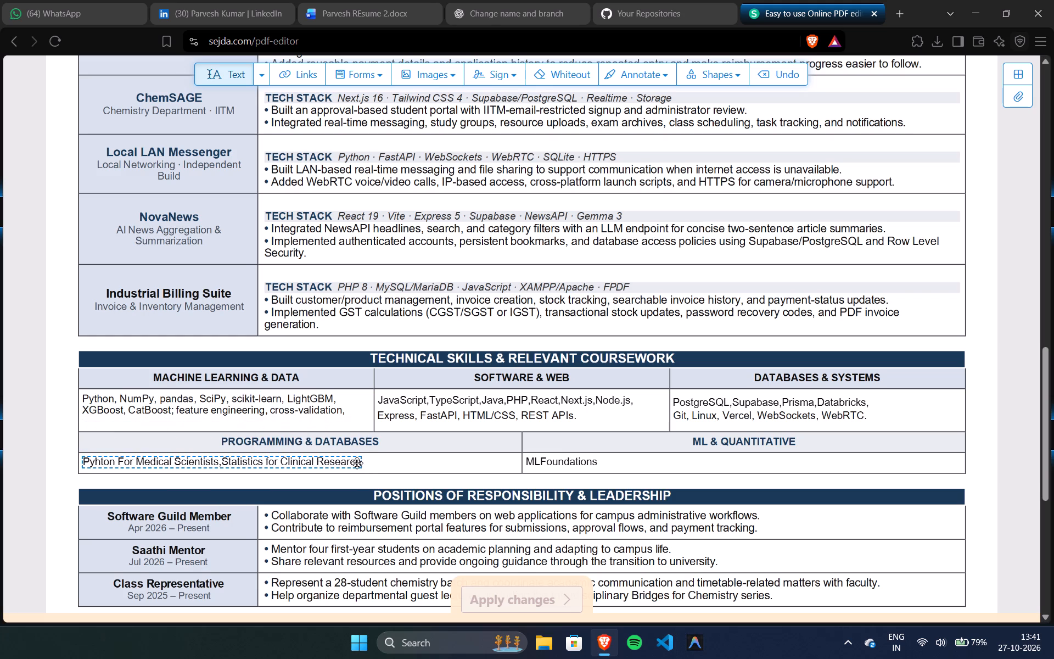
left_click(357, 463)
left_click_drag(359, 463, 220, 463)
key("ctrl+c")
key("BackSpace")
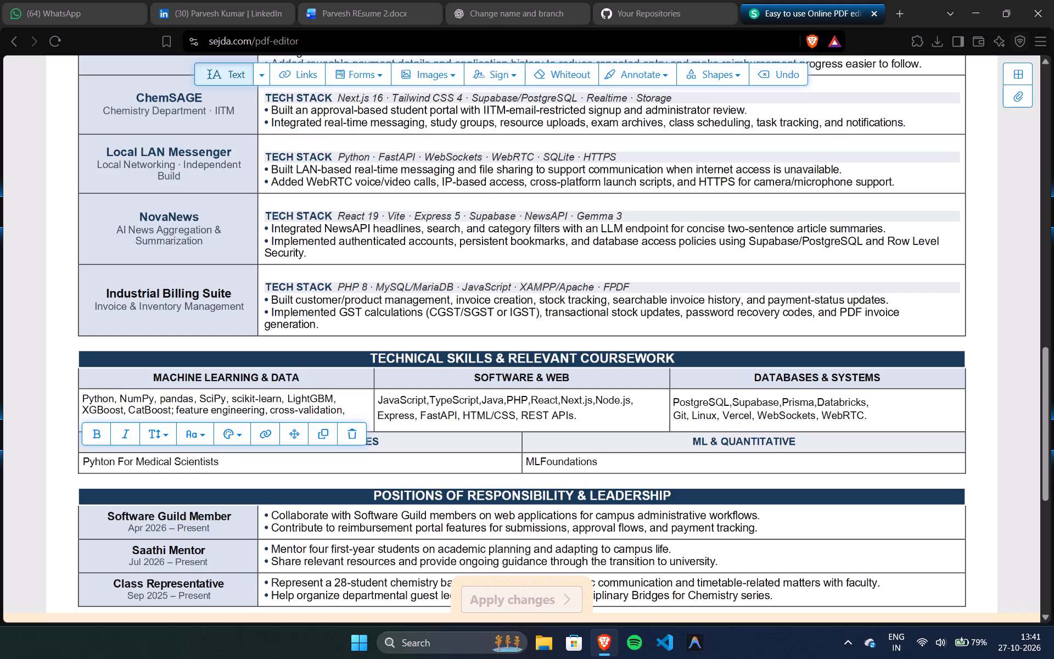
left_click(598, 459)
left_click(596, 463)
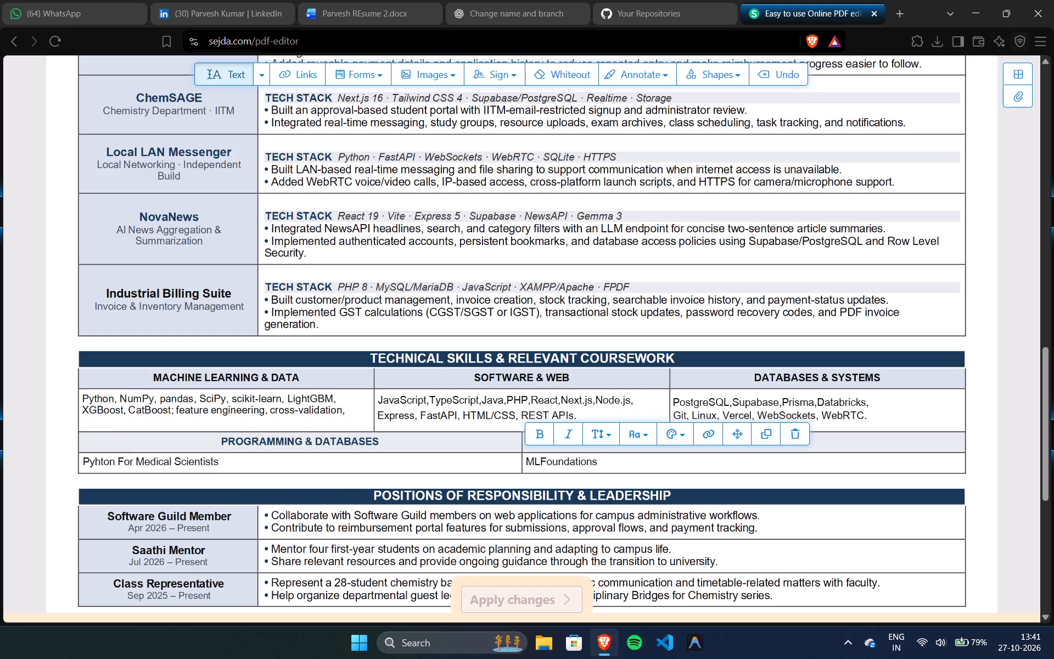
key("ctrl+v")
left_click(1004, 427)
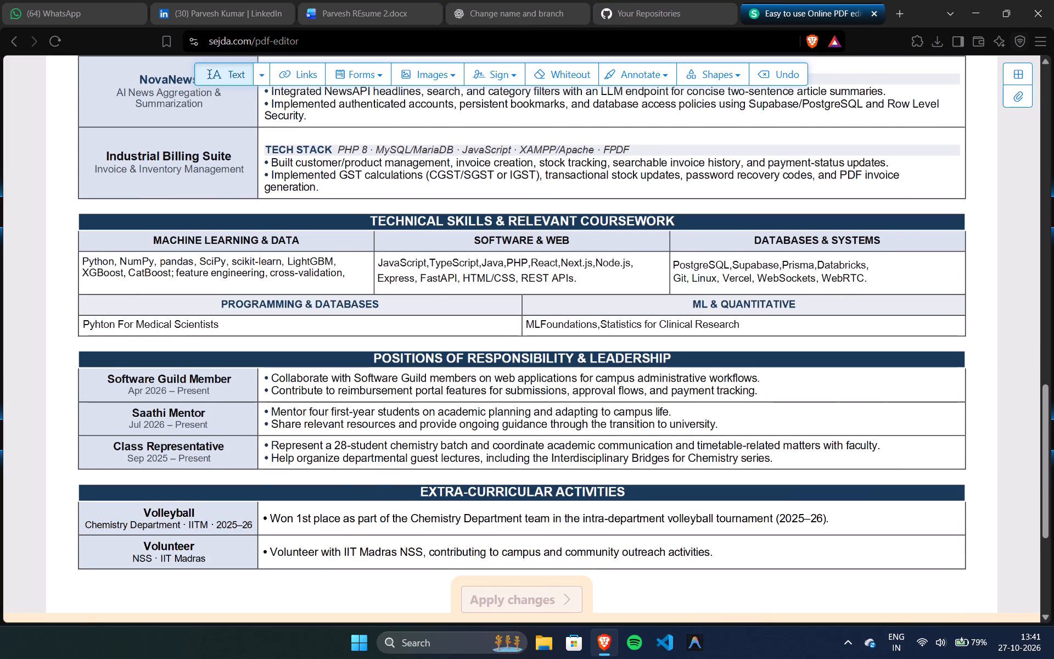
scroll(196, 541, "down", 2)
scroll(245, 541, "up", 5)
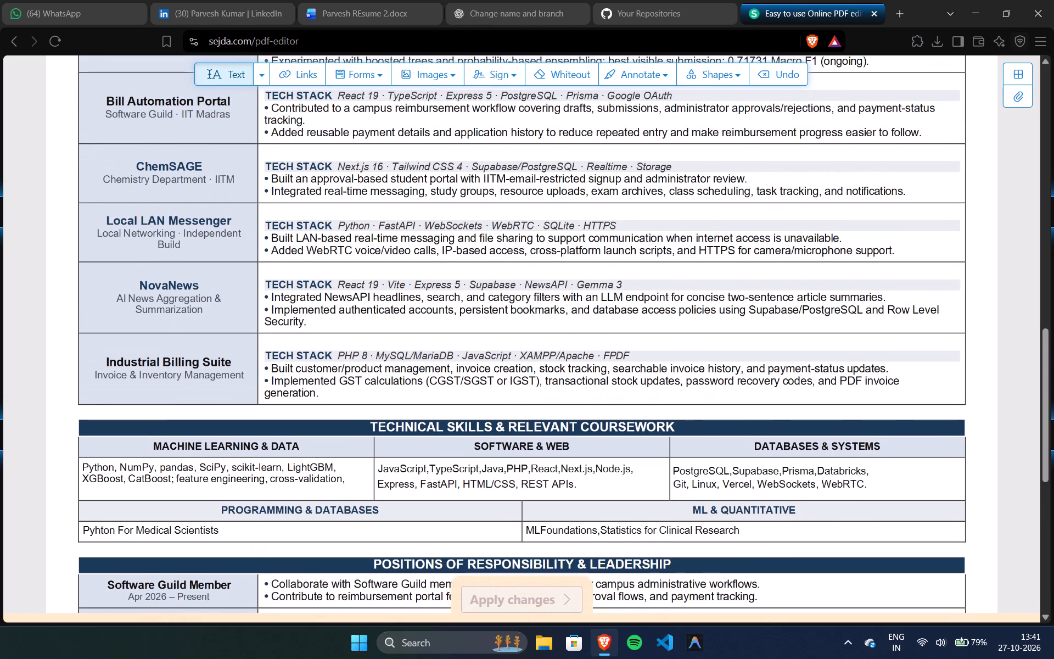
scroll(199, 351, "up", 1)
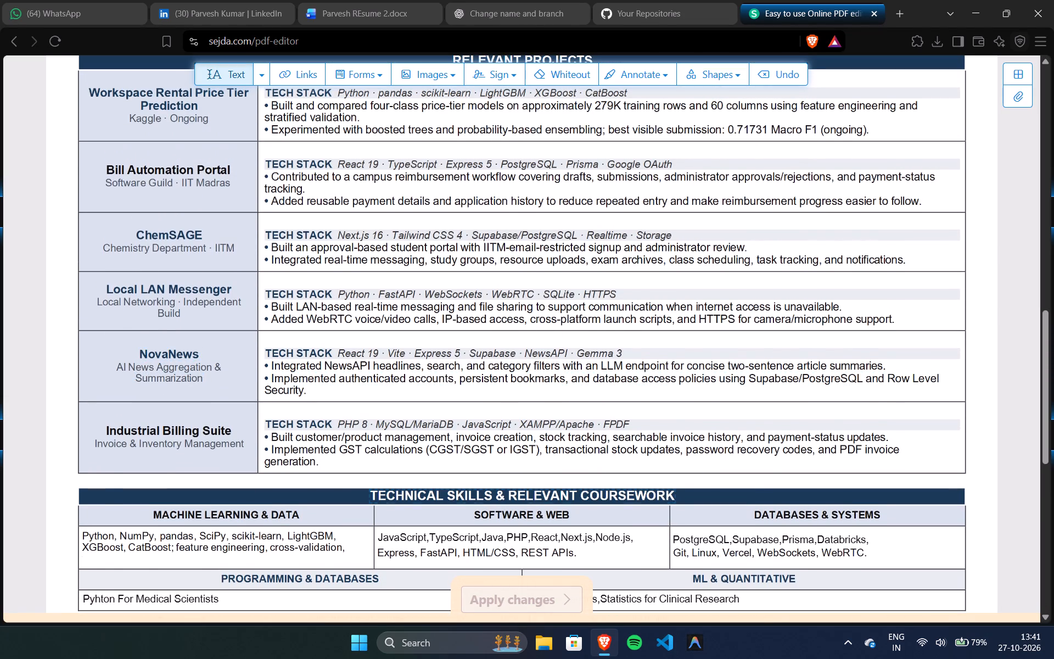
scroll(596, 551, "down", 2)
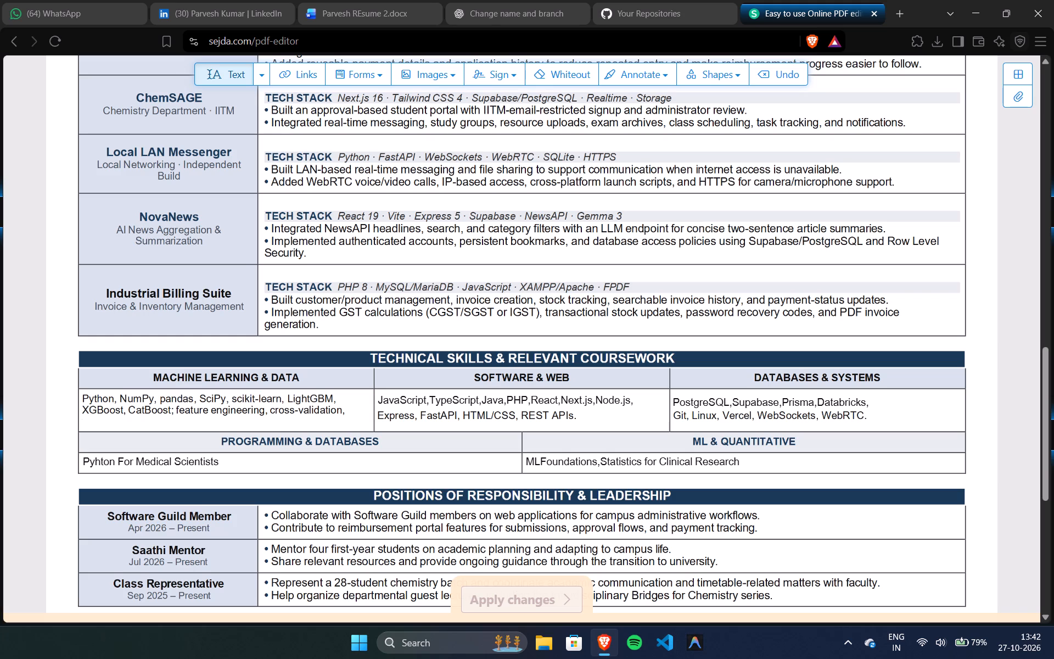
scroll(241, 460, "down", 2)
scroll(503, 377, "up", 16)
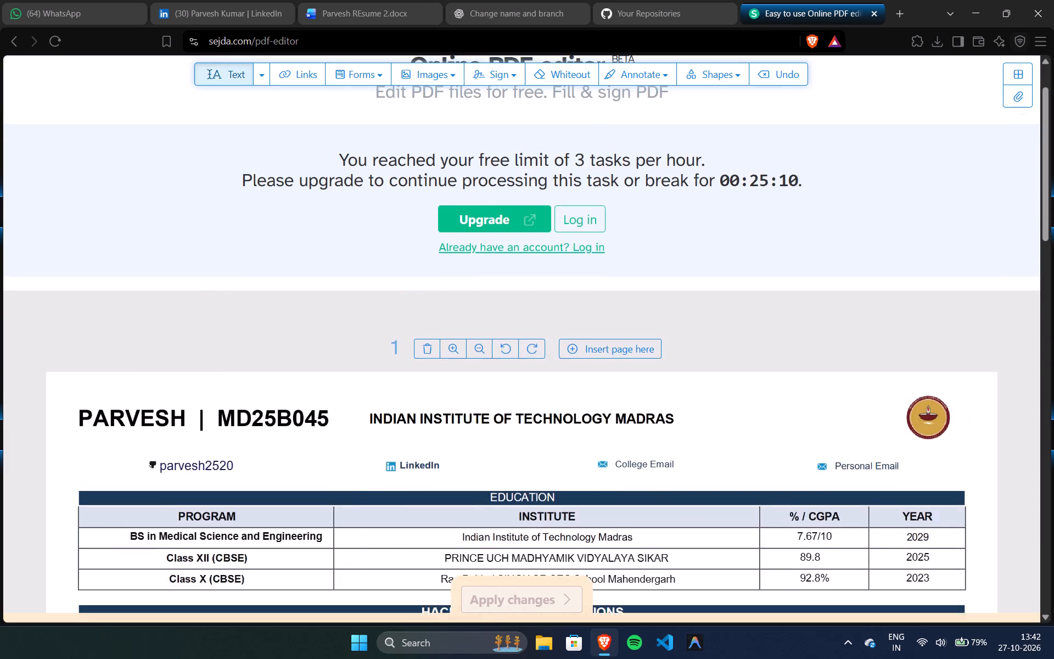
scroll(560, 494, "up", 6)
left_click_drag(747, 254, 838, 252)
left_click(876, 252)
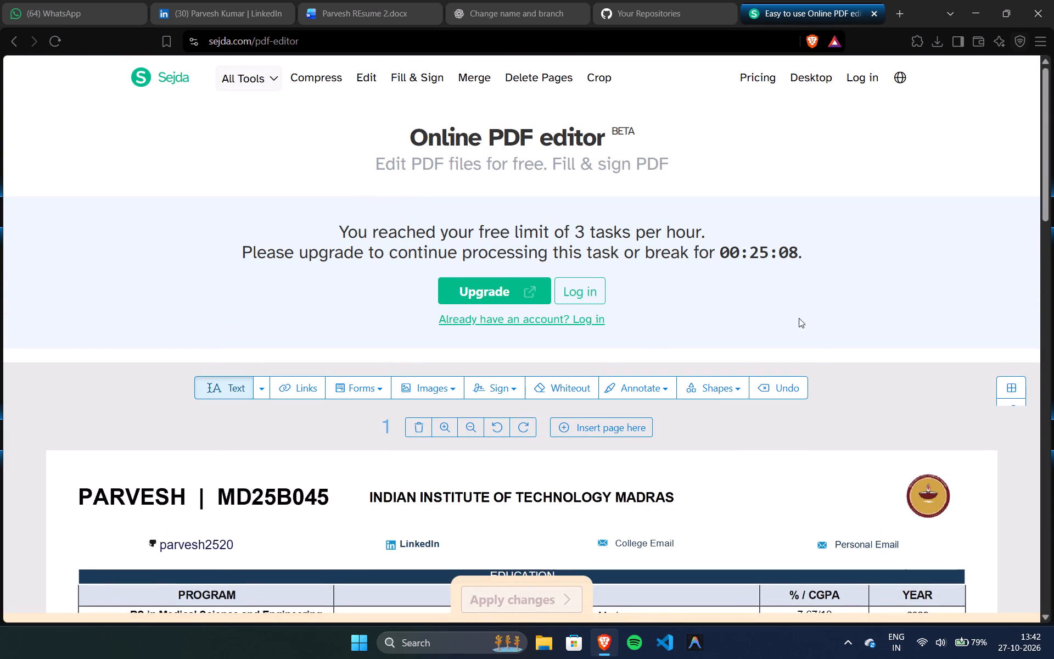
scroll(831, 373, "down", 1)
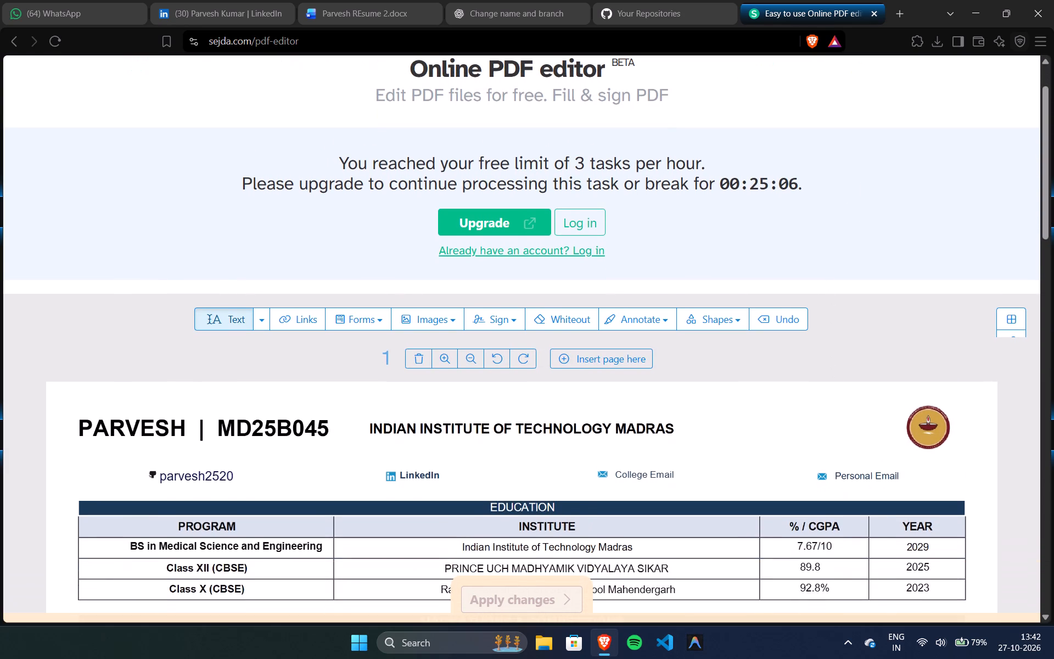
scroll(699, 442, "down", 3)
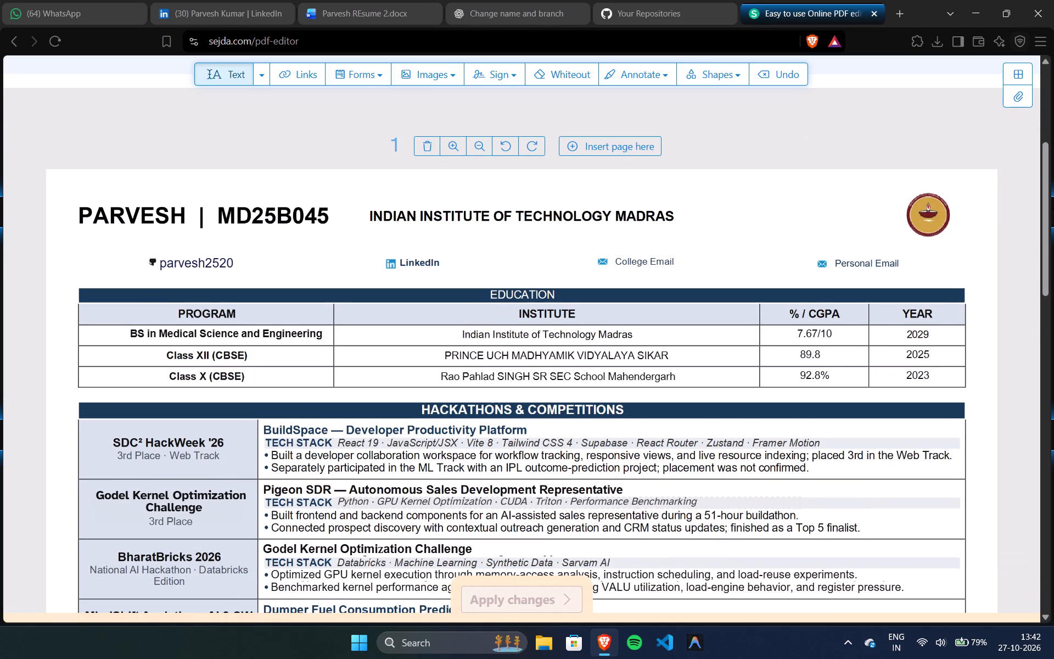
scroll(369, 401, "down", 1)
scroll(232, 448, "down", 1)
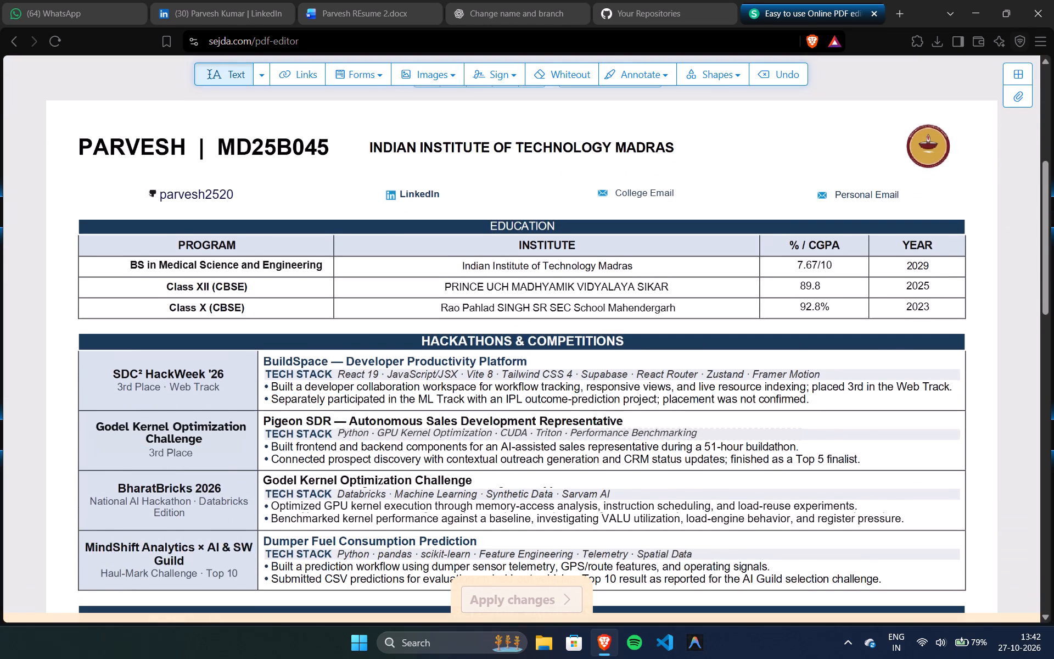
scroll(232, 448, "down", 3)
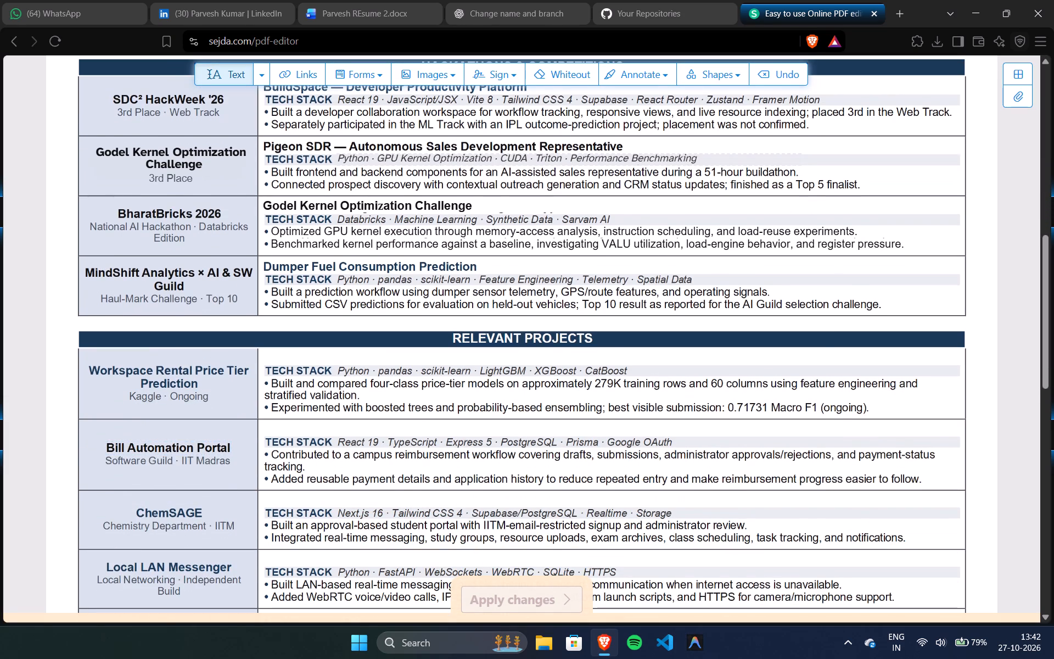
scroll(209, 419, "down", 2)
scroll(164, 427, "down", 1)
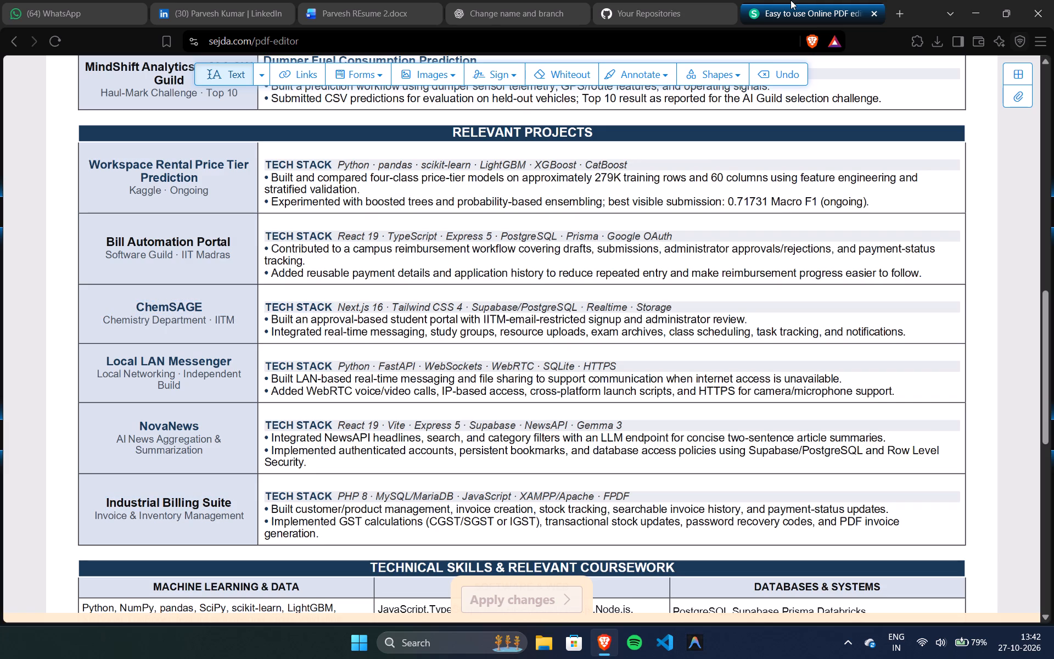
Switch to GitHub, look through the repository list for resume projects, and open the InderDev repository.
left_click(640, 0)
scroll(476, 346, "up", 1)
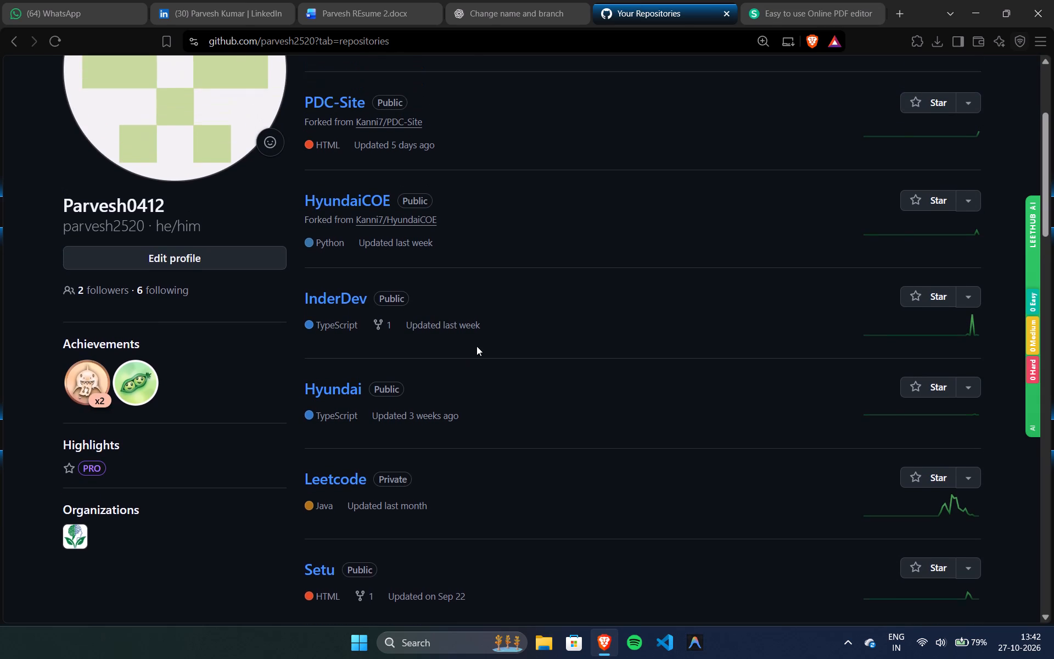
scroll(480, 344, "down", 2)
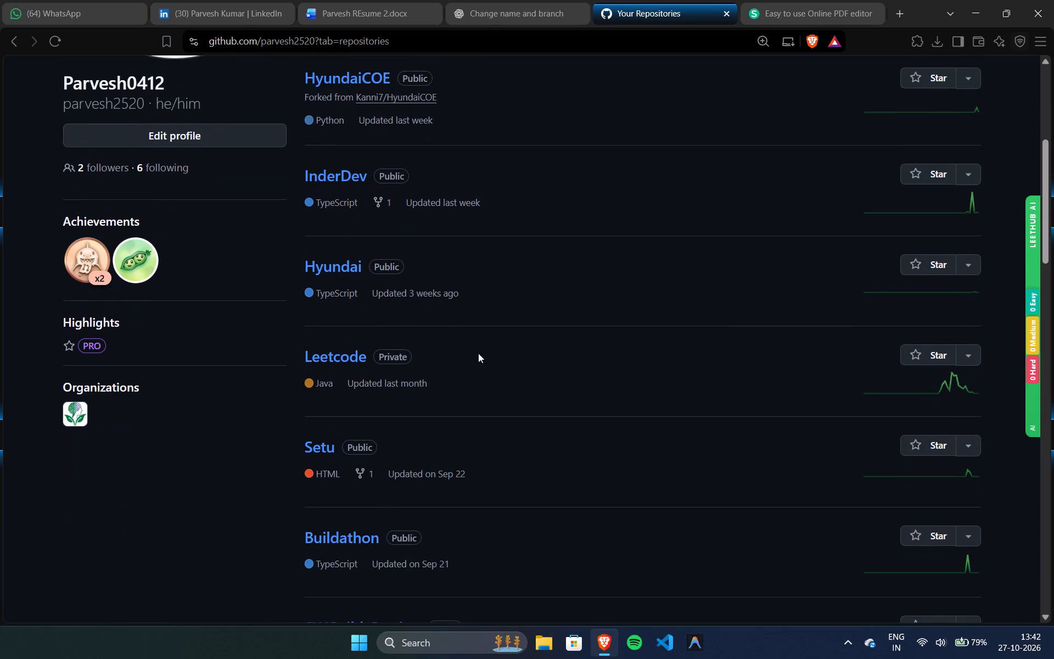
scroll(473, 366, "down", 1)
scroll(491, 446, "down", 1)
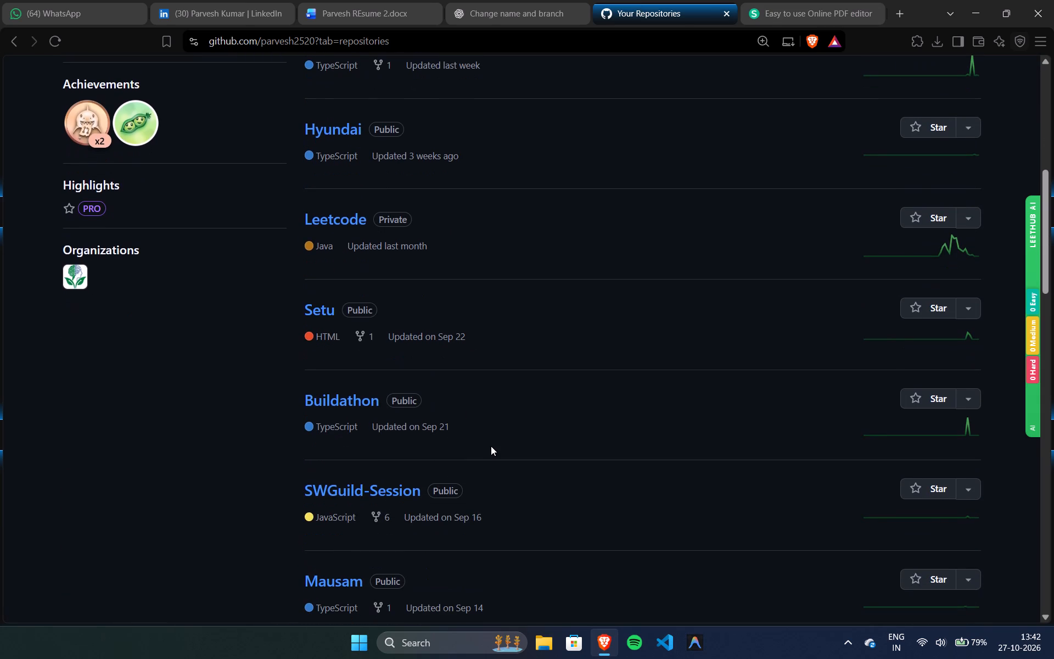
scroll(491, 446, "down", 1)
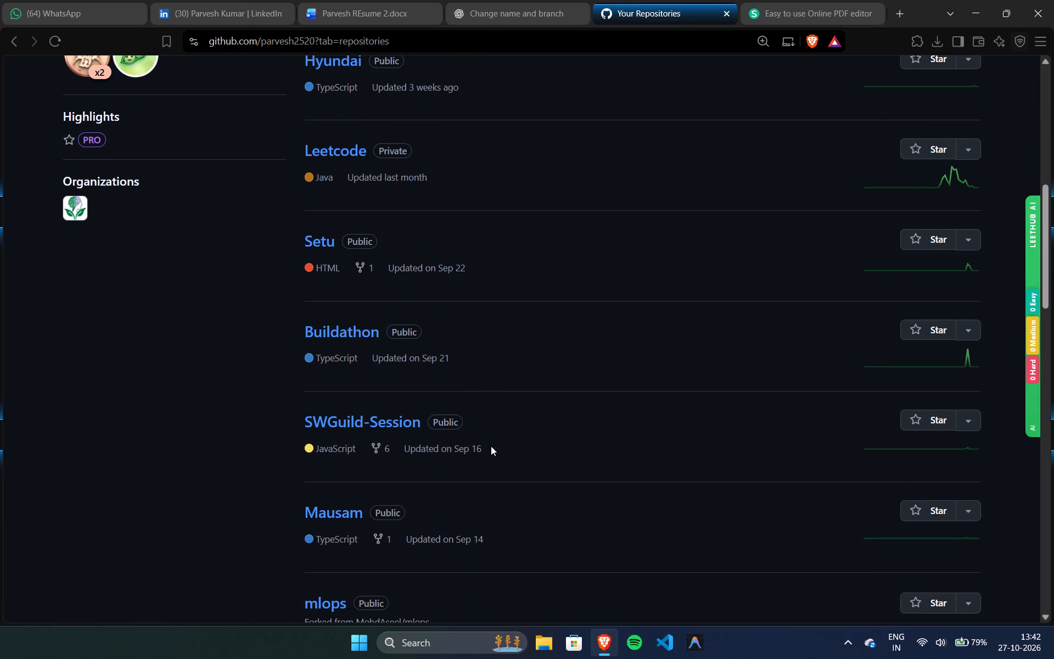
scroll(491, 446, "up", 3)
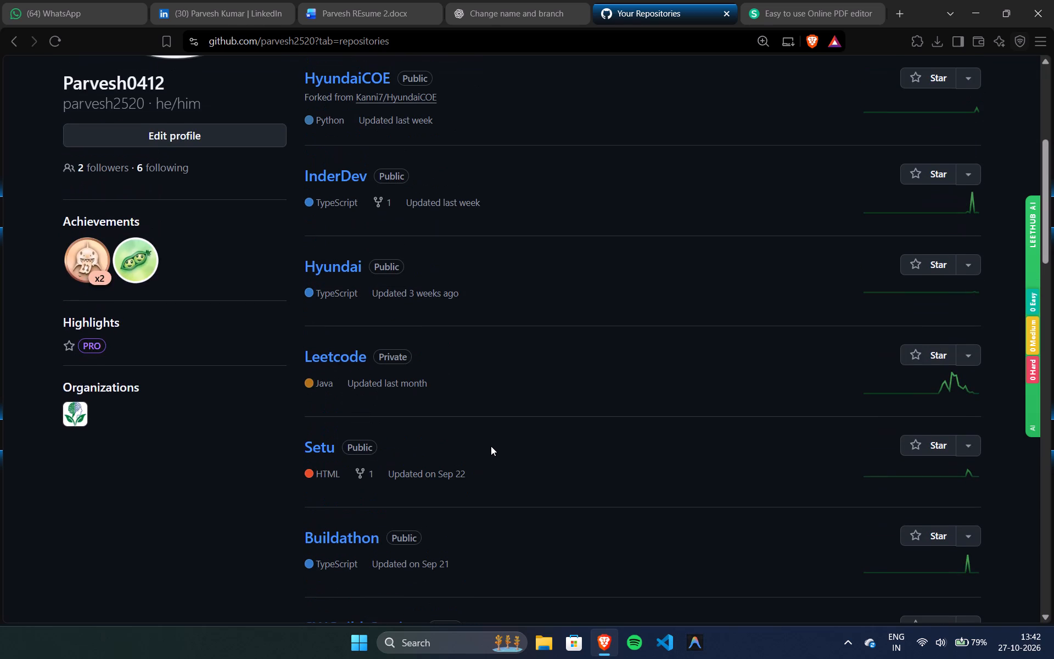
scroll(414, 256, "up", 3)
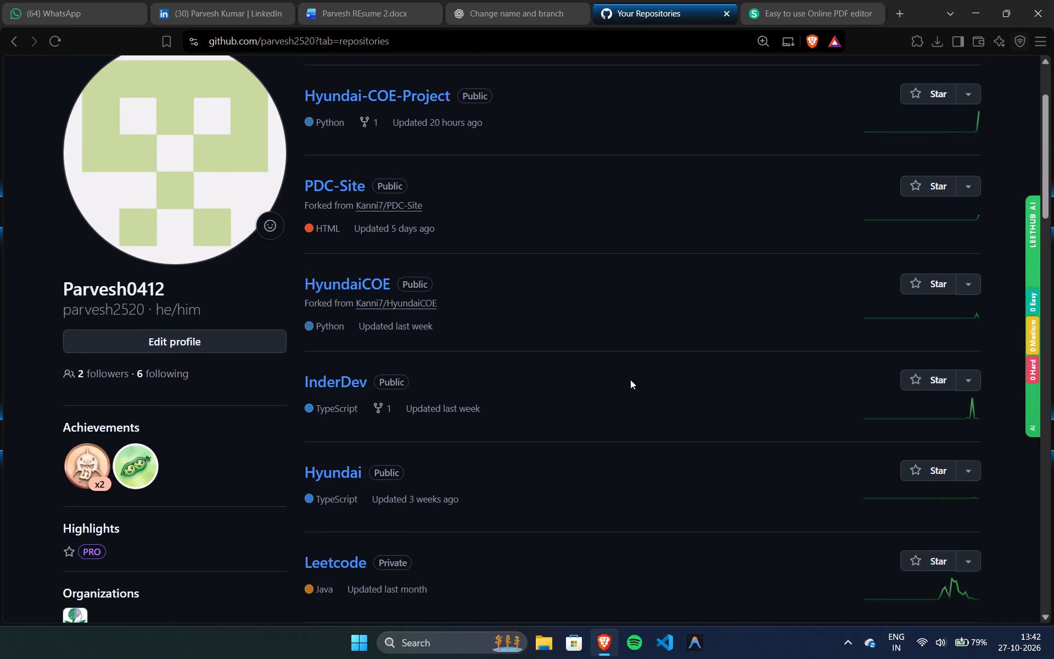
left_click(341, 381)
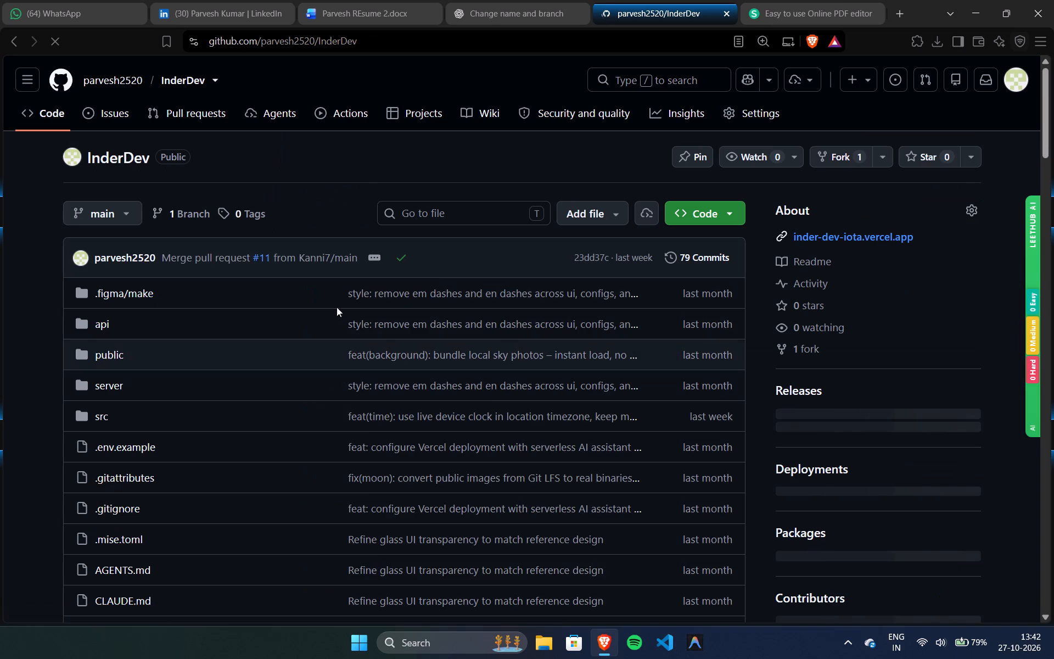